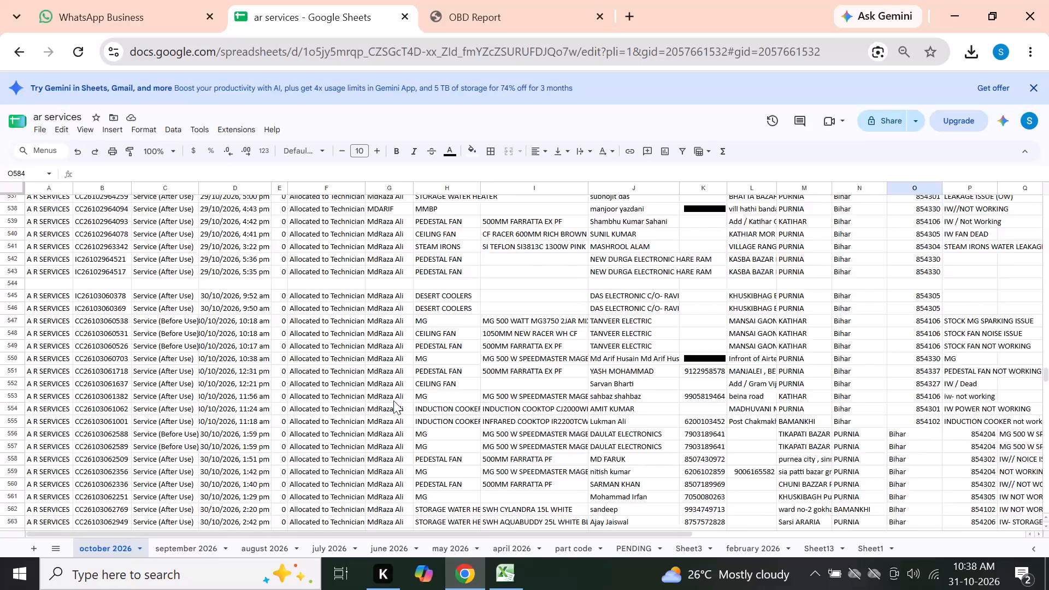
Review the latest ticket rows in the october 2026 sheet and switch to the Open Tickets workbook in Excel to compare them.
scroll(393, 400, up, 2)
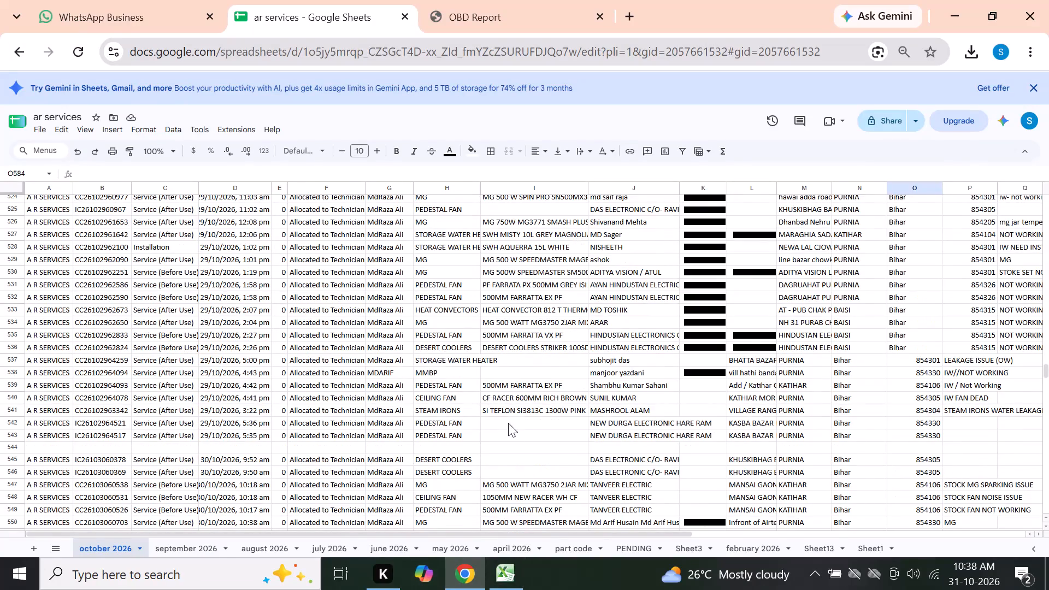
click(508, 422)
click(474, 334)
click(503, 579)
click(565, 457)
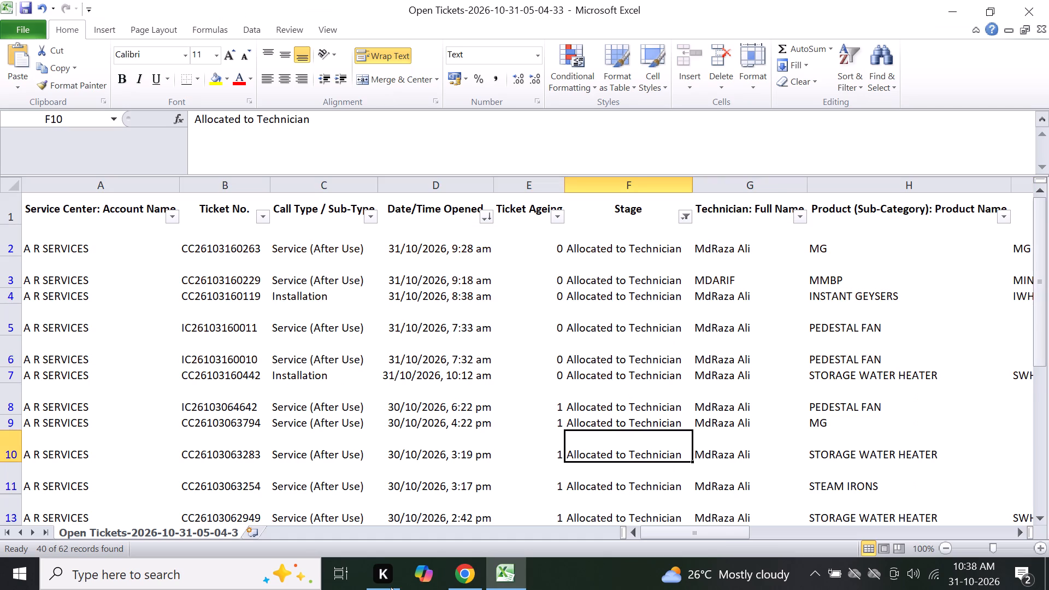
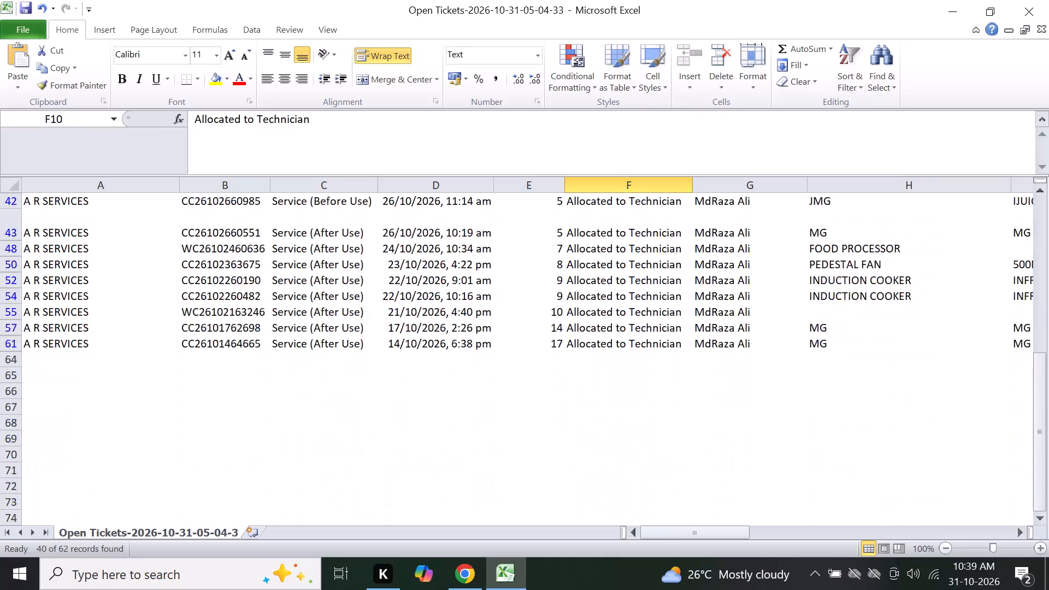
Open the date and time entry of the last listed ticket, in cell D61, and select part of its text.
scroll(502, 418, down, 1)
scroll(502, 418, up, 4)
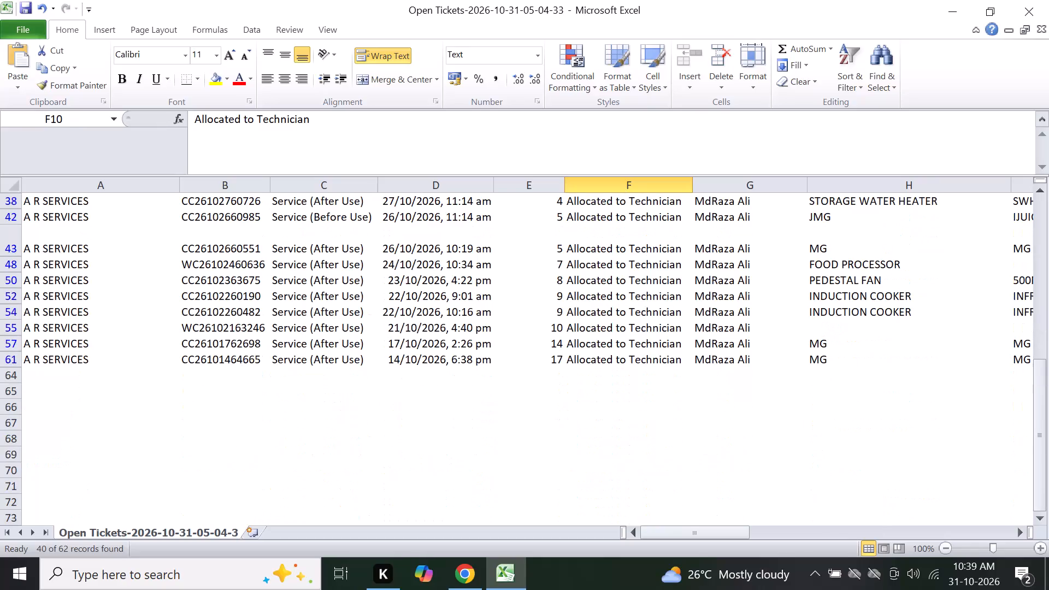
double_click(490, 363)
drag(490, 363, 447, 366)
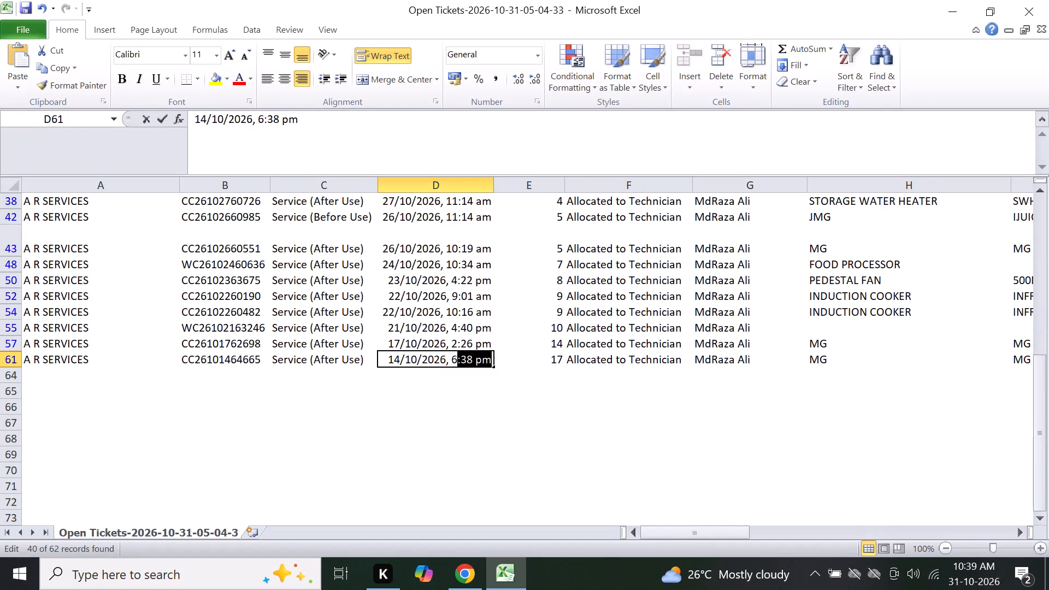
drag(447, 366, 398, 362)
click(398, 362)
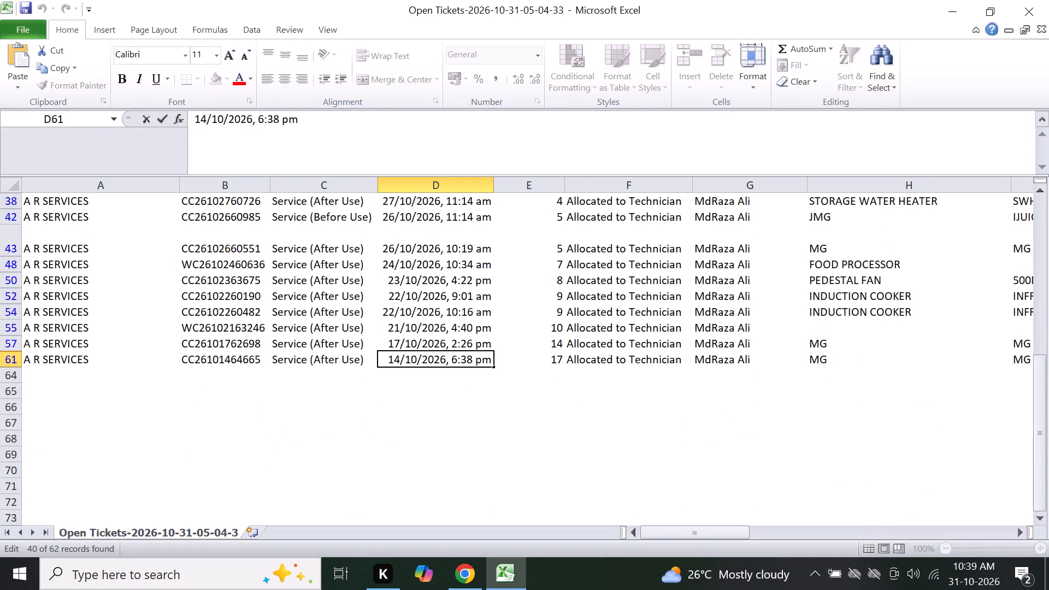
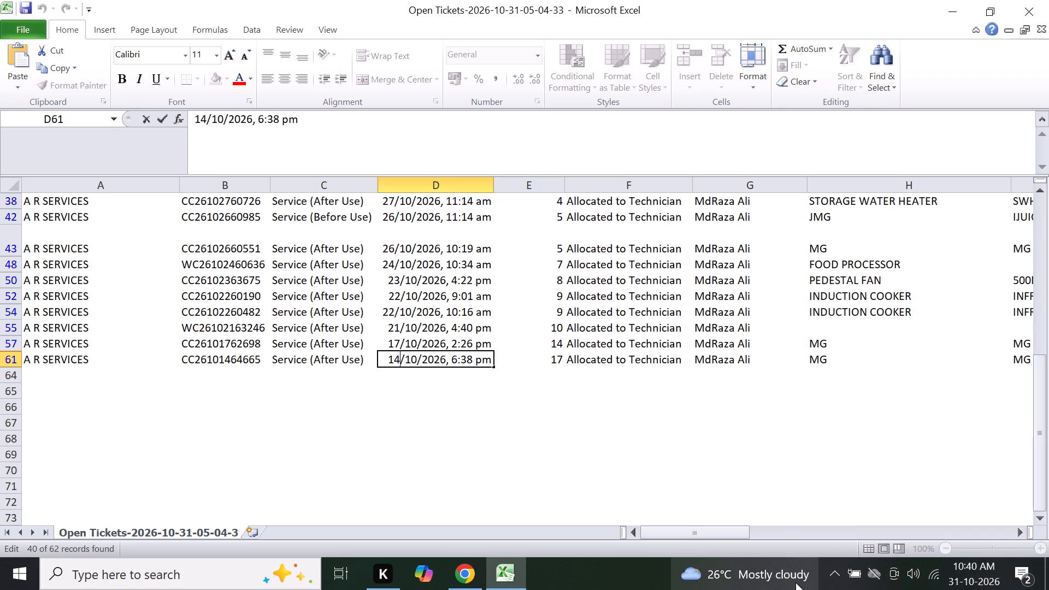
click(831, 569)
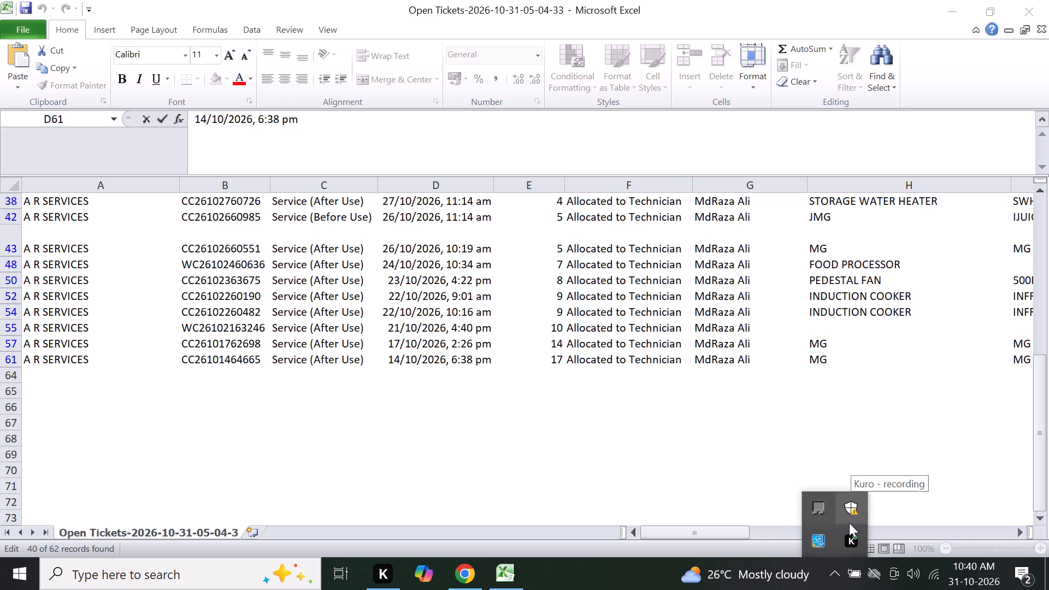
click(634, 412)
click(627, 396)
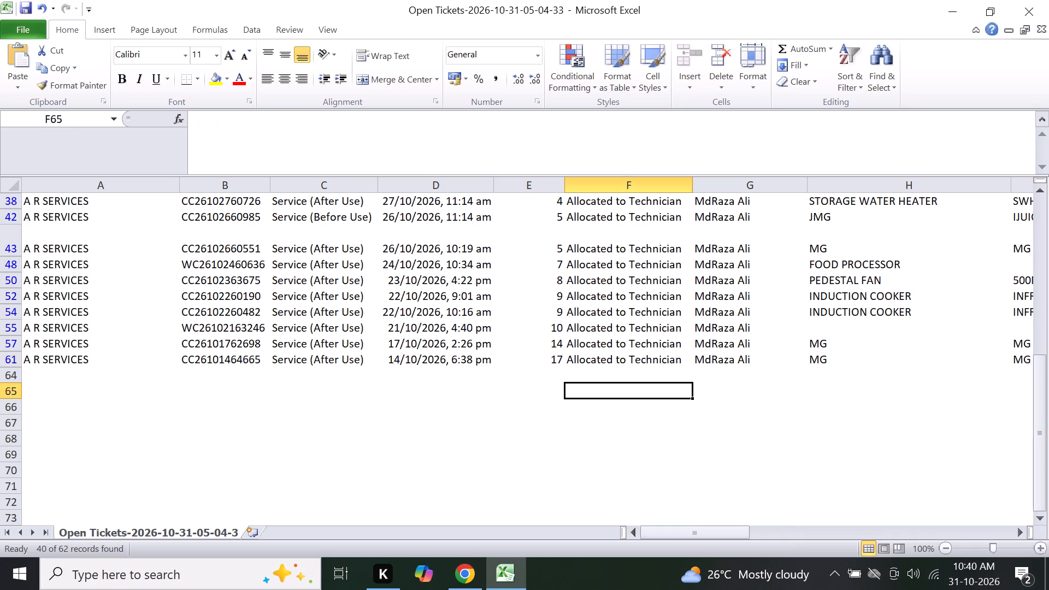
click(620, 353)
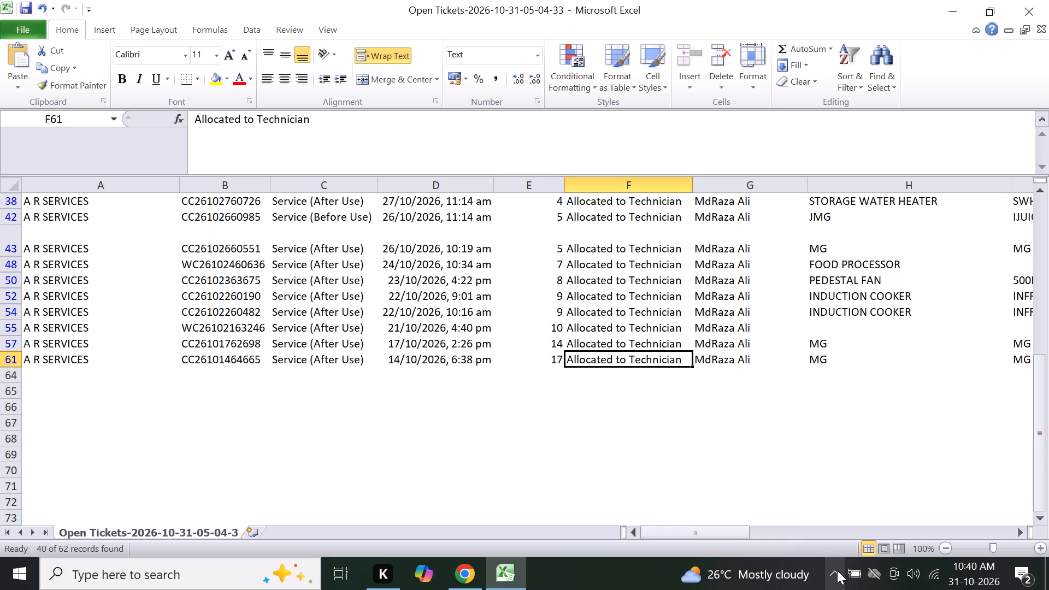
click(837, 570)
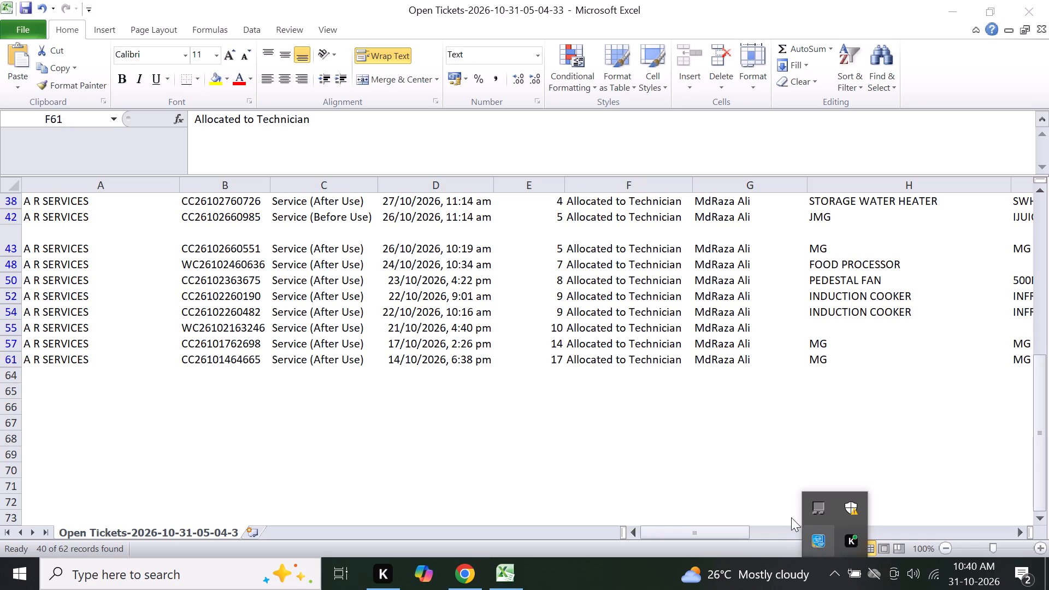
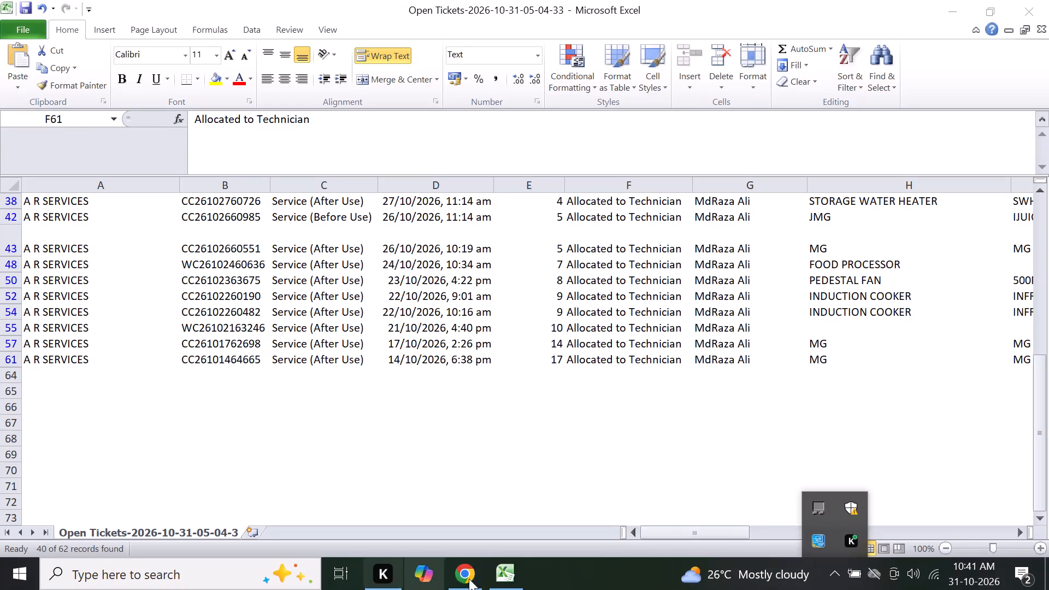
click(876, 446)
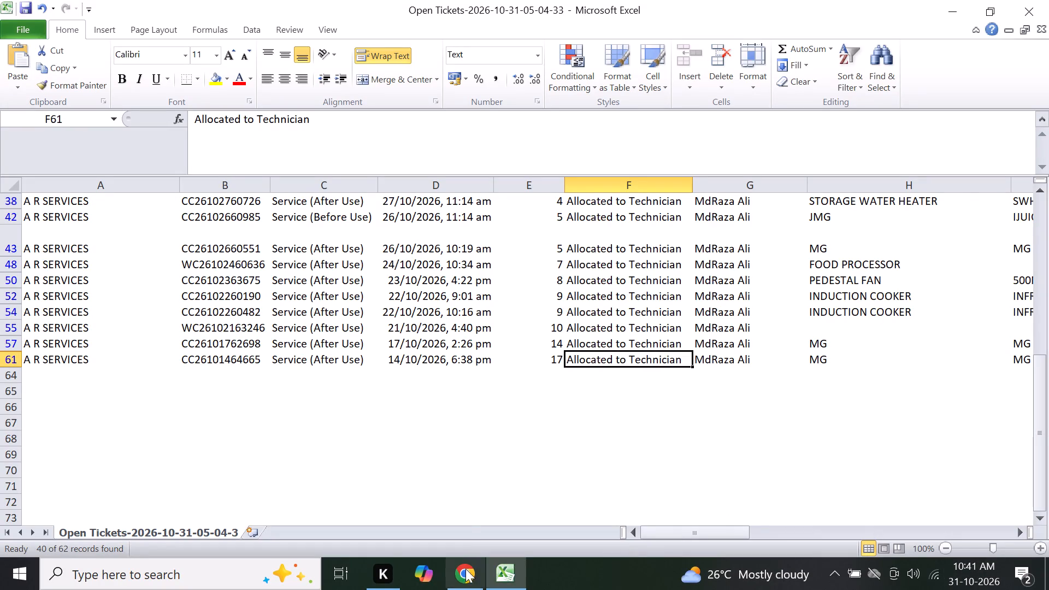
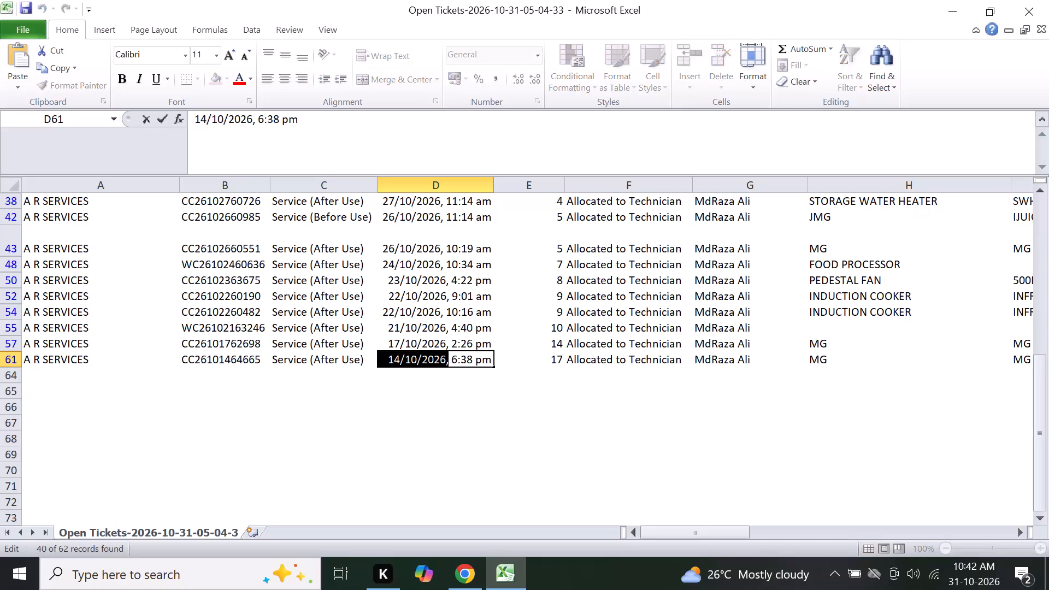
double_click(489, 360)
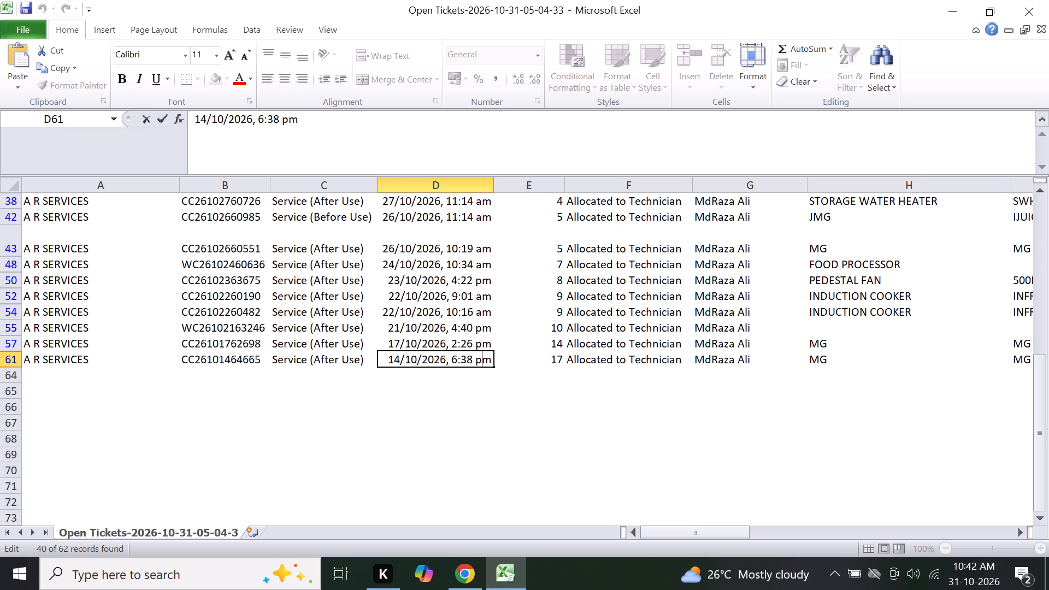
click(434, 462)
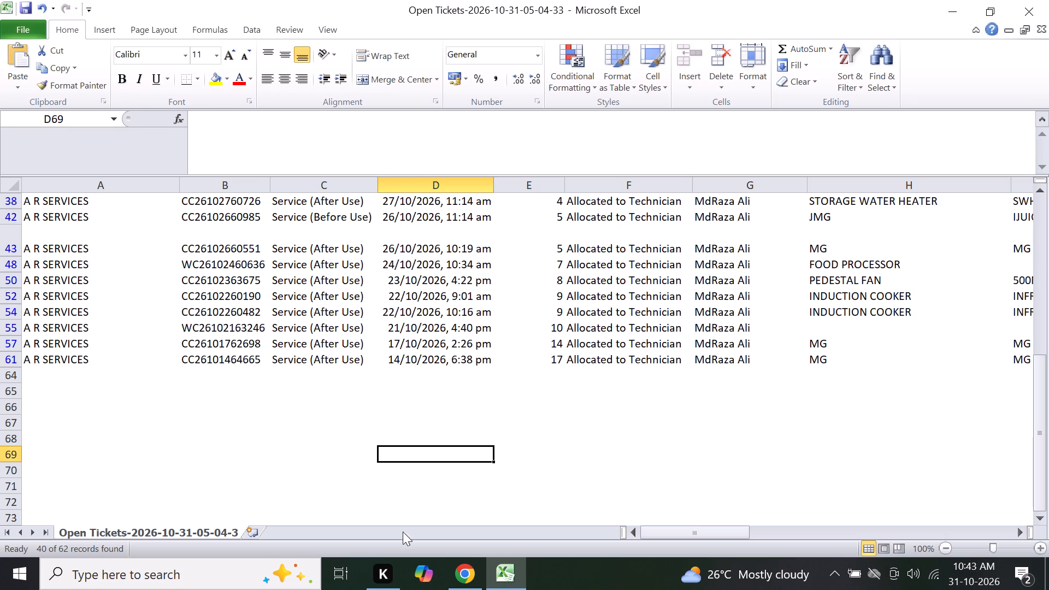
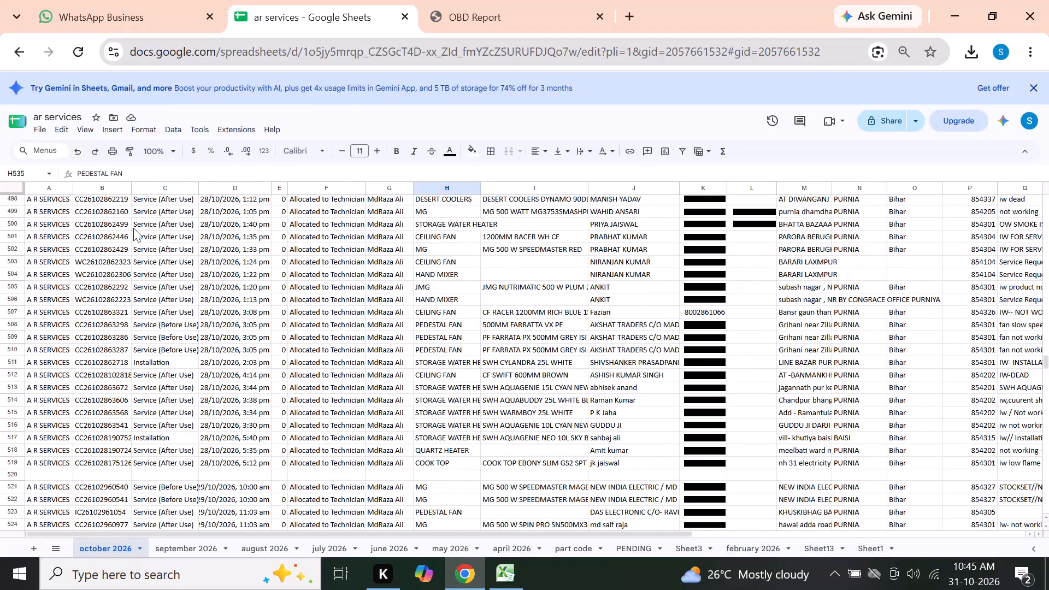
Switch to the USHA service portal and open the Bulk Ticket Assignment list.
click(462, 0)
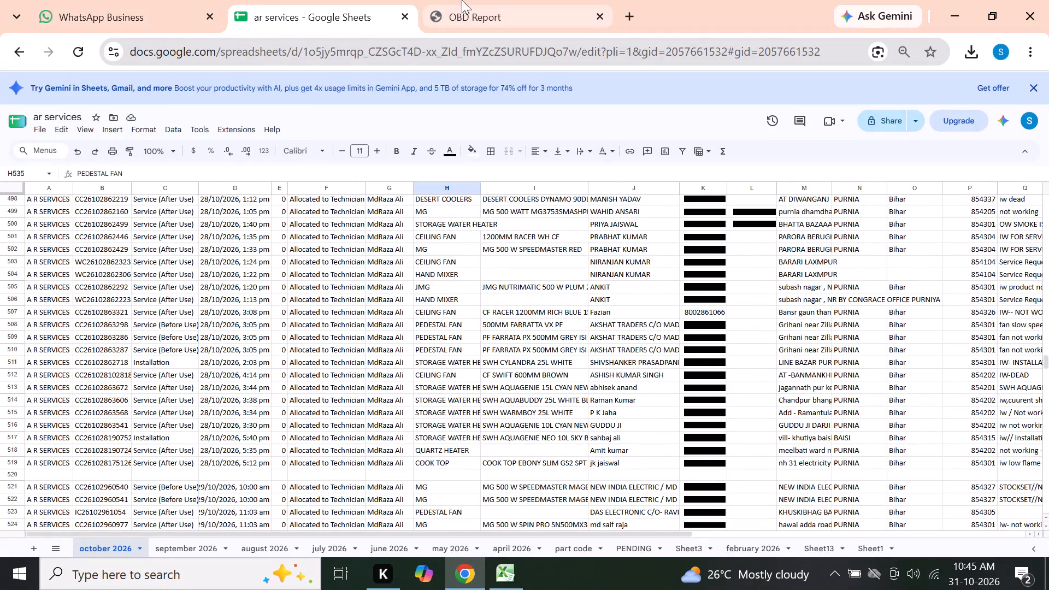
double_click(37, 143)
double_click(32, 139)
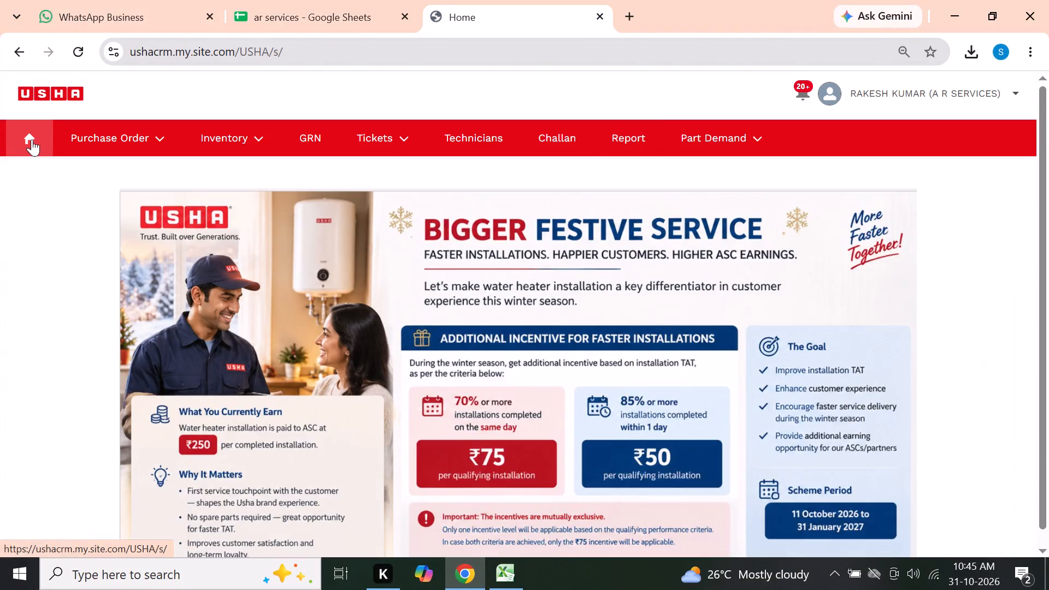
click(385, 143)
click(411, 199)
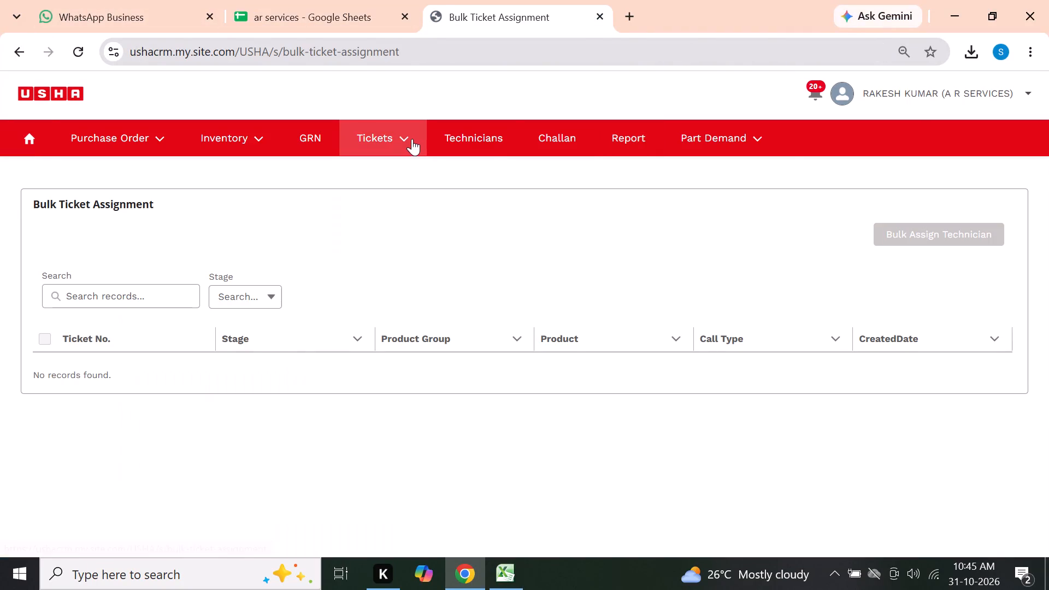
click(412, 139)
click(416, 204)
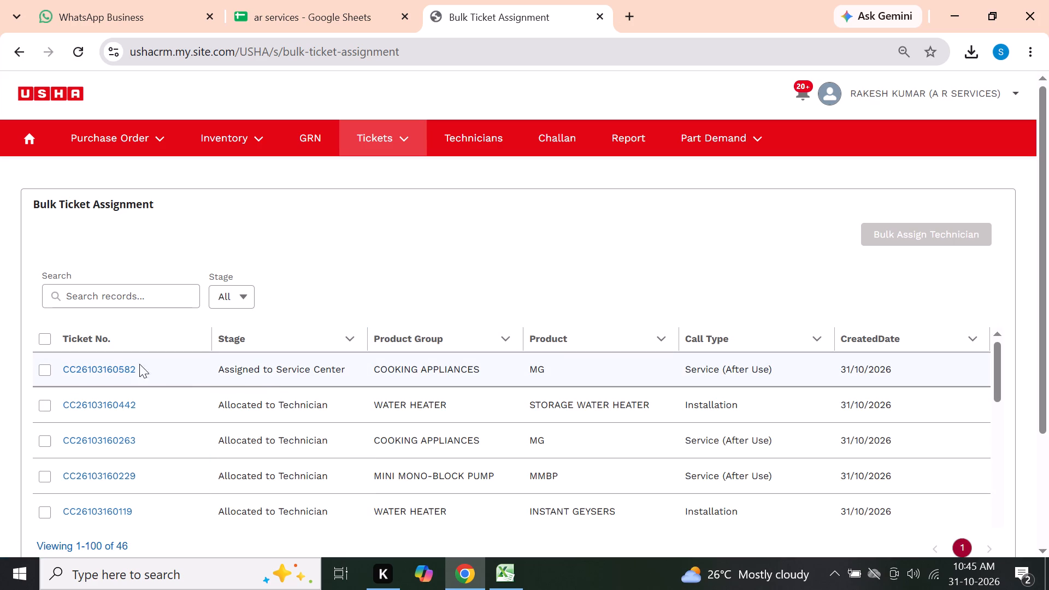
click(107, 365)
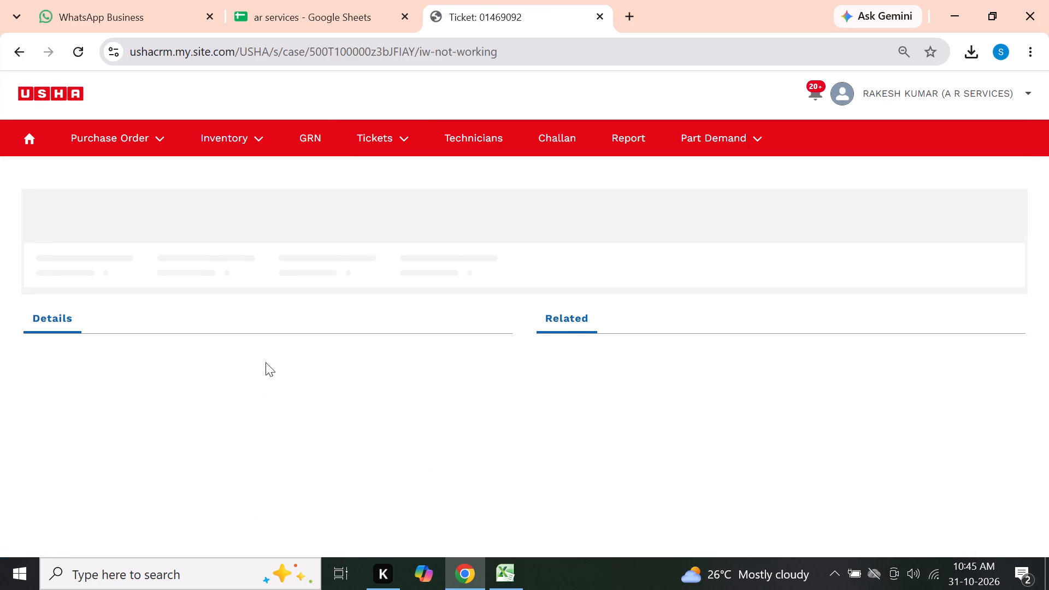
scroll(281, 361, down, 8)
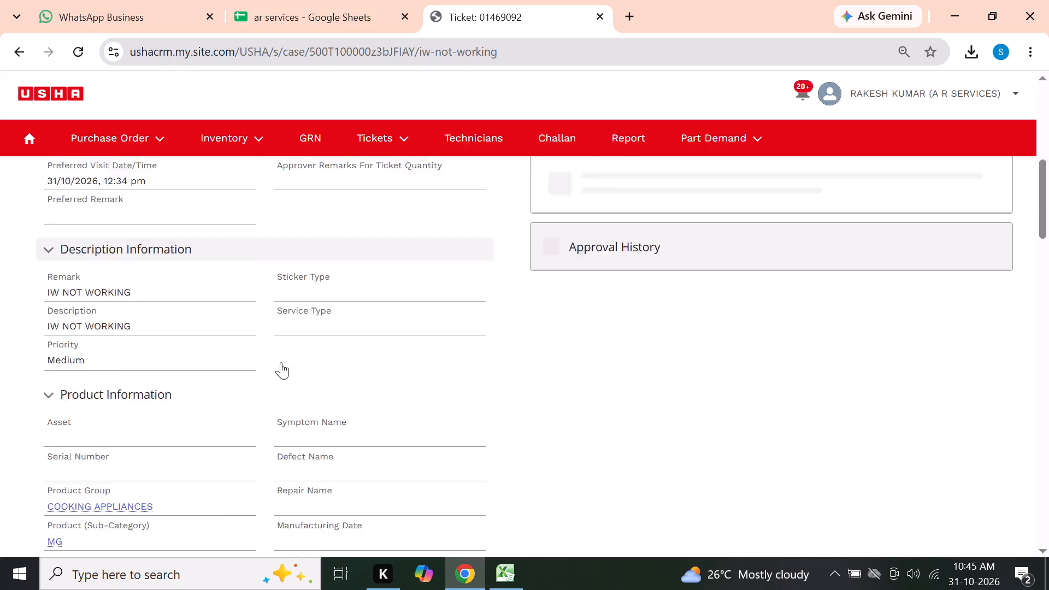
scroll(281, 362, down, 6)
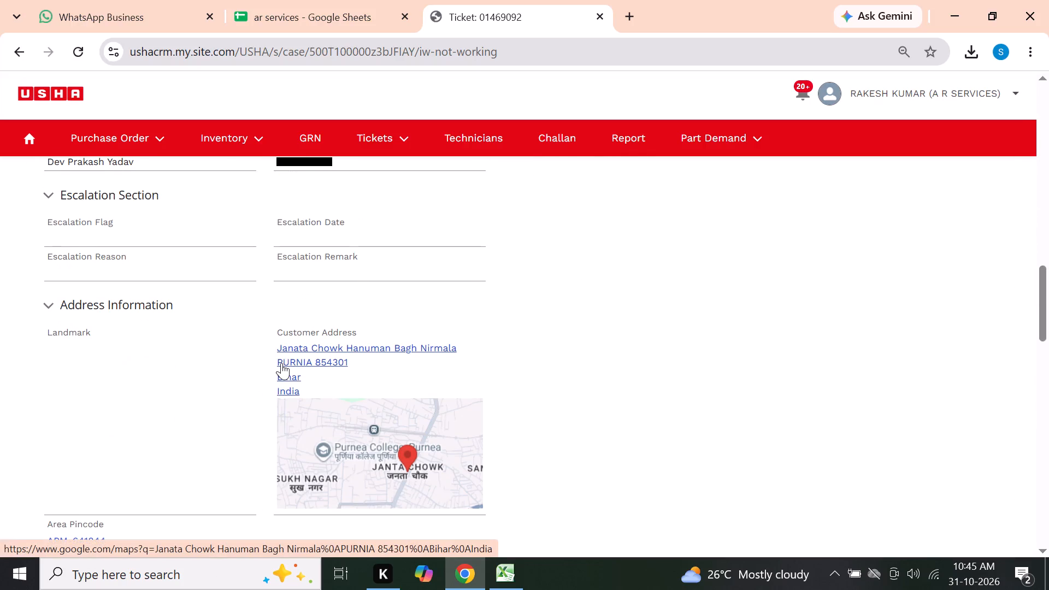
scroll(281, 363, up, 7)
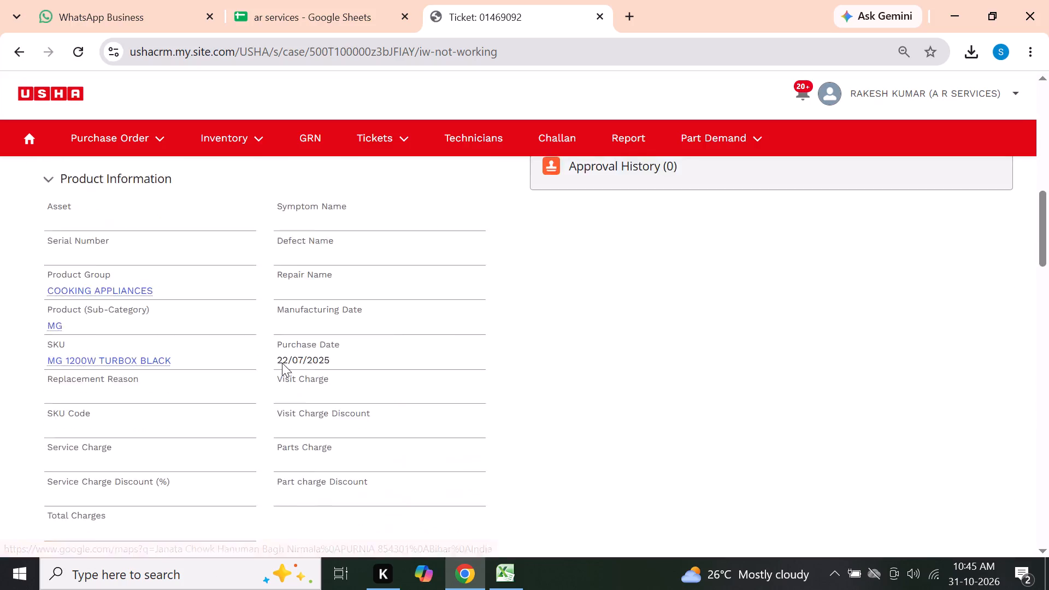
scroll(282, 363, up, 13)
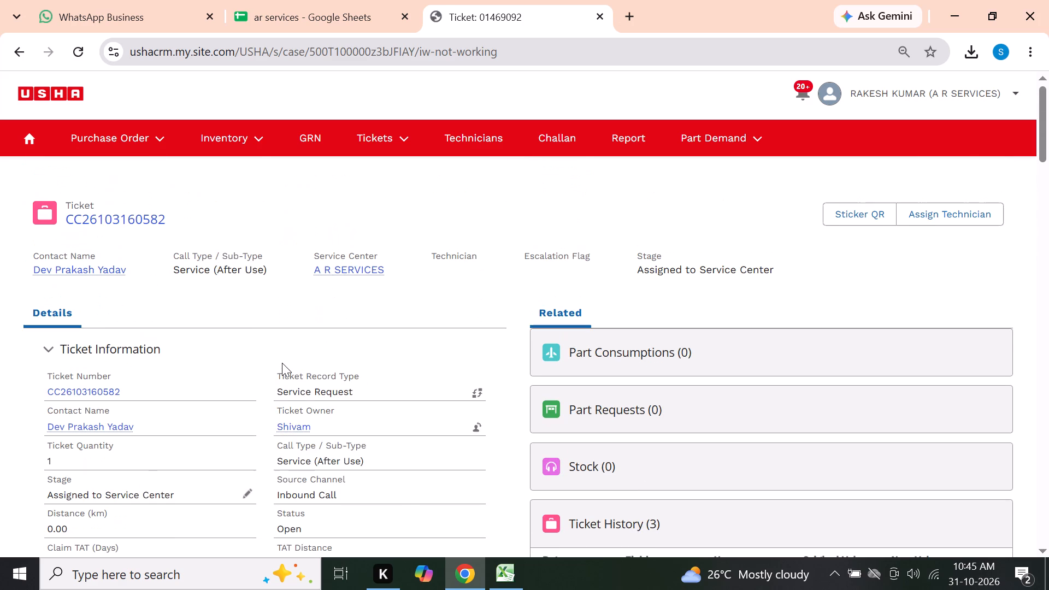
click(353, 3)
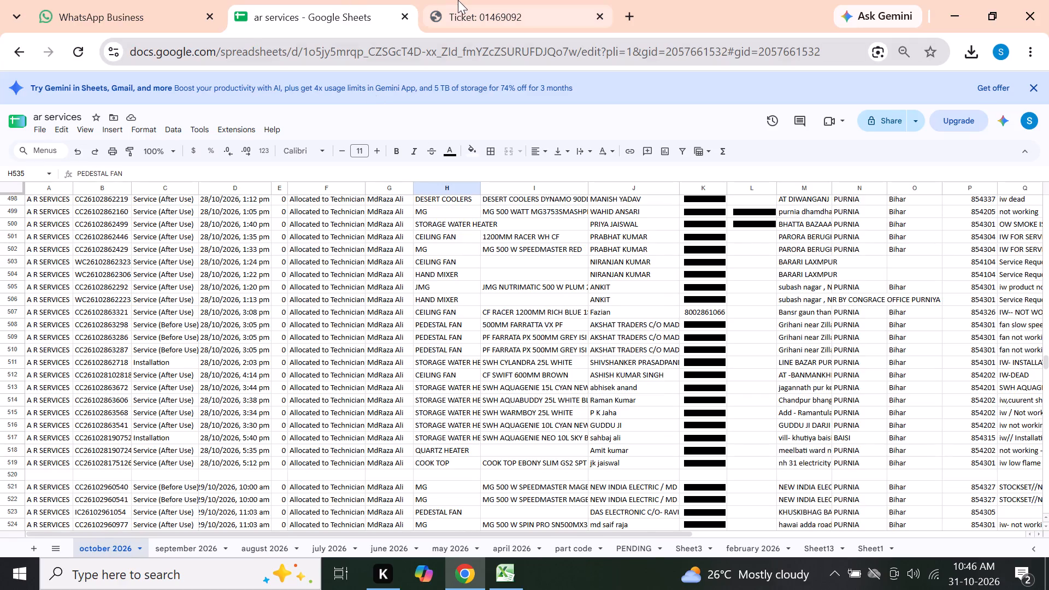
click(458, 0)
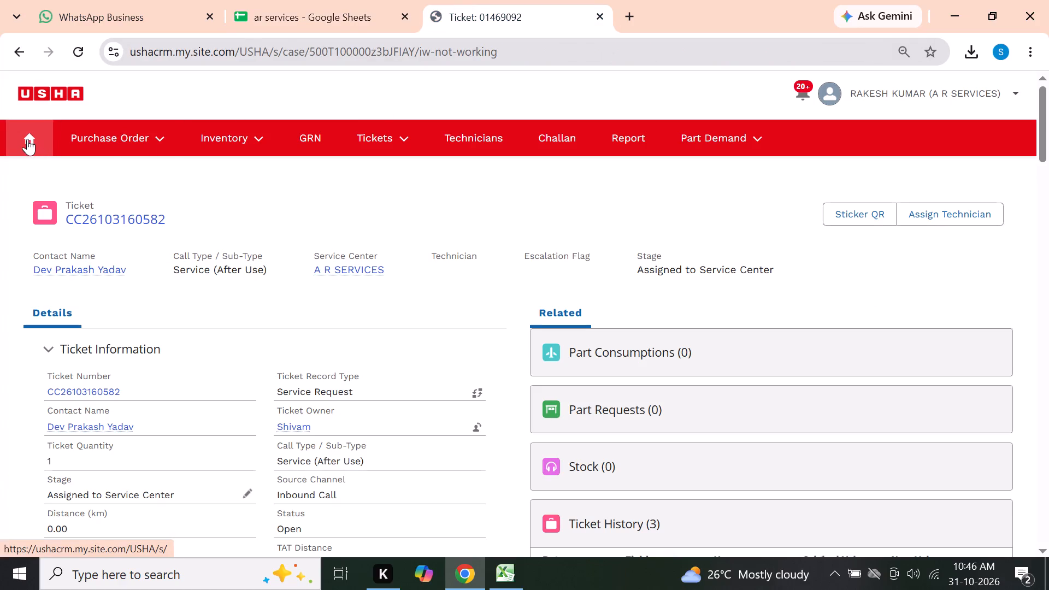
Return to the portal's home page and reopen the Bulk Ticket Assignment list.
click(29, 140)
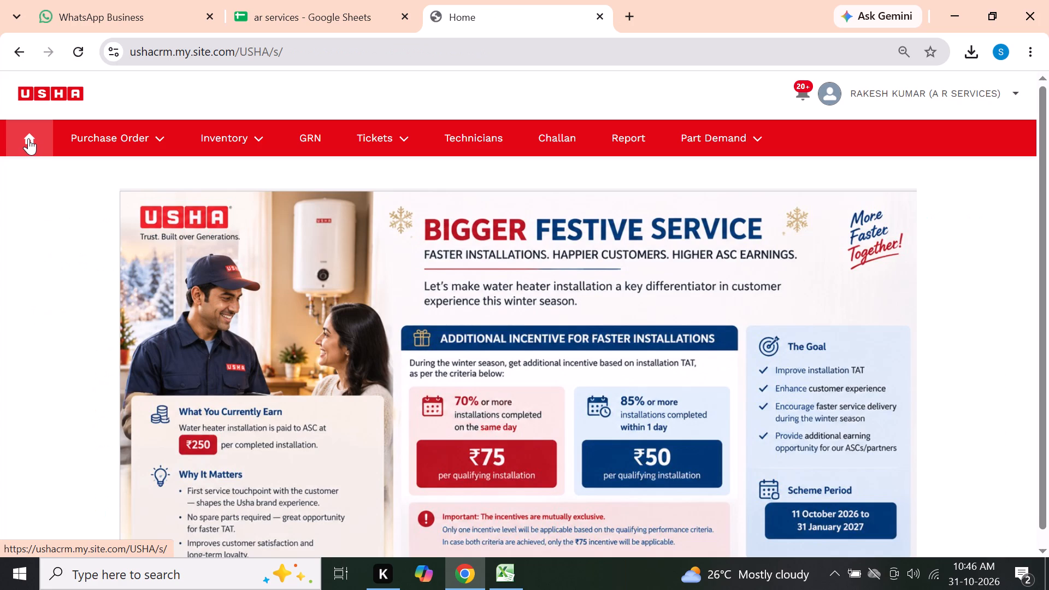
click(29, 138)
click(397, 132)
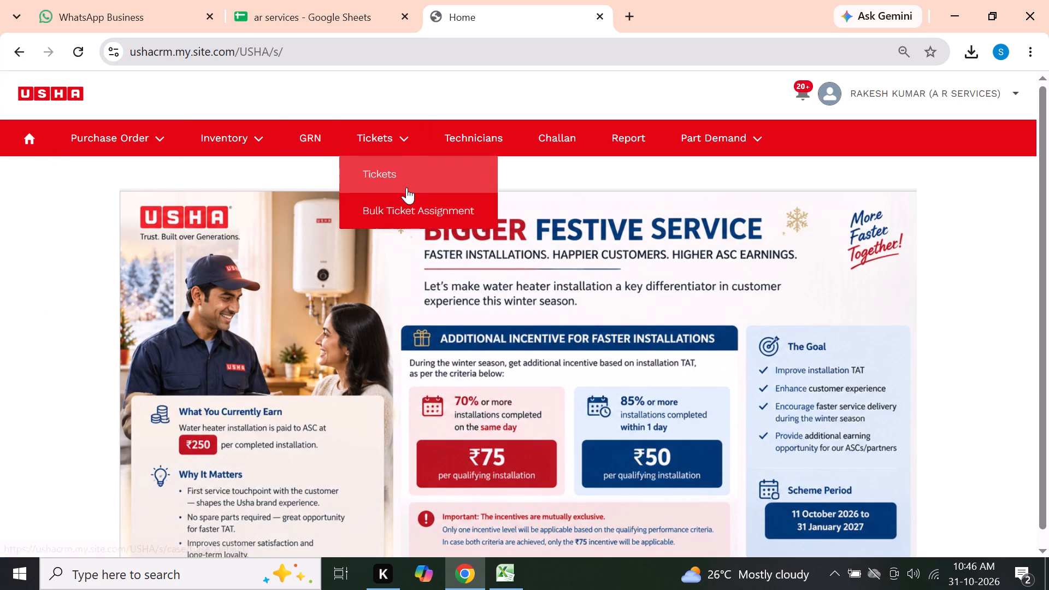
click(408, 204)
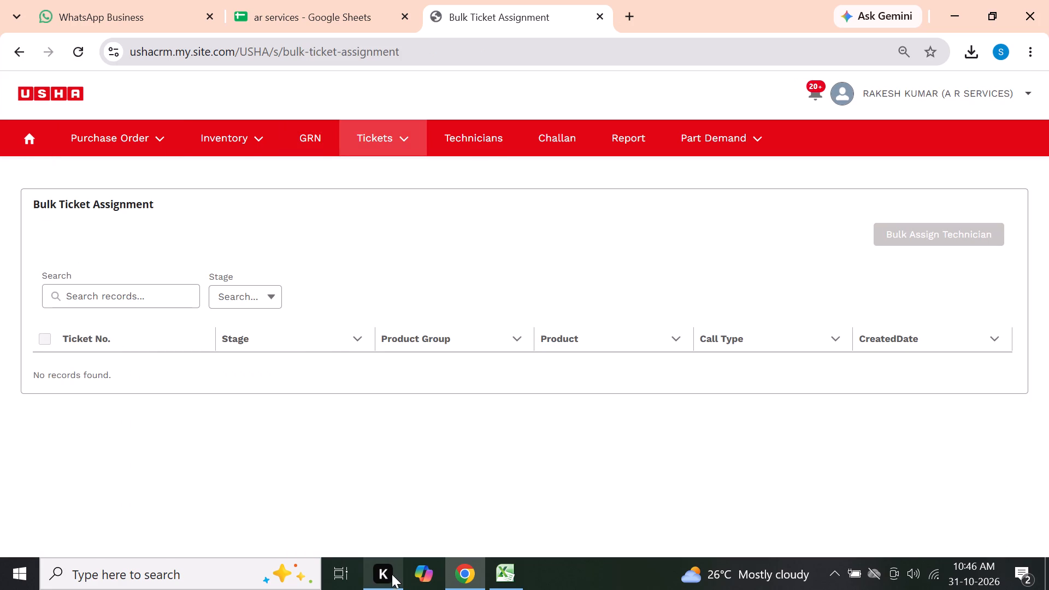
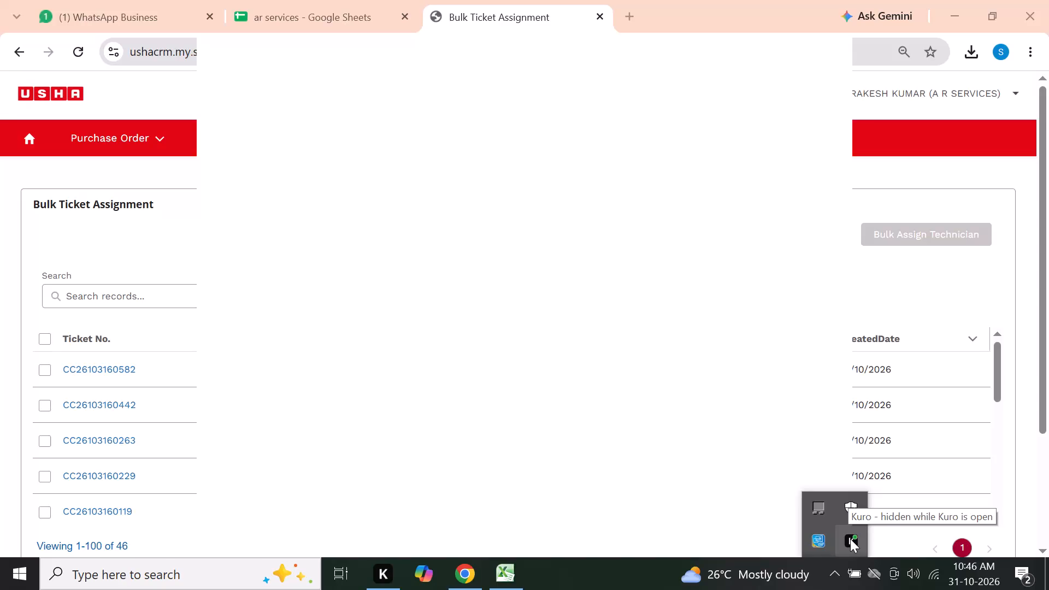
Return to the portal's home page and reopen the Bulk Ticket Assignment list to refresh it.
click(903, 450)
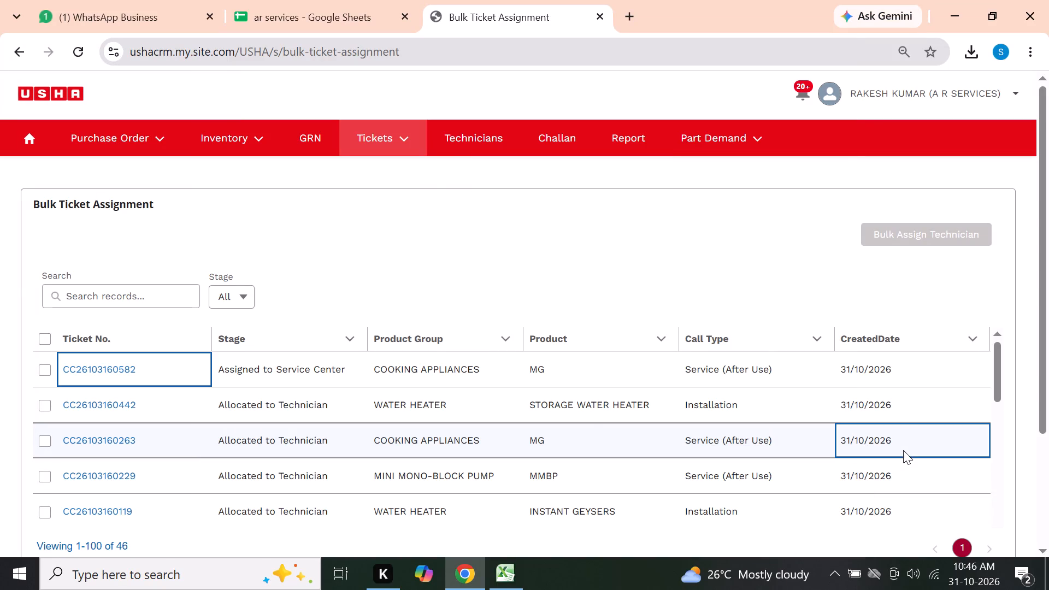
triple_click(15, 148)
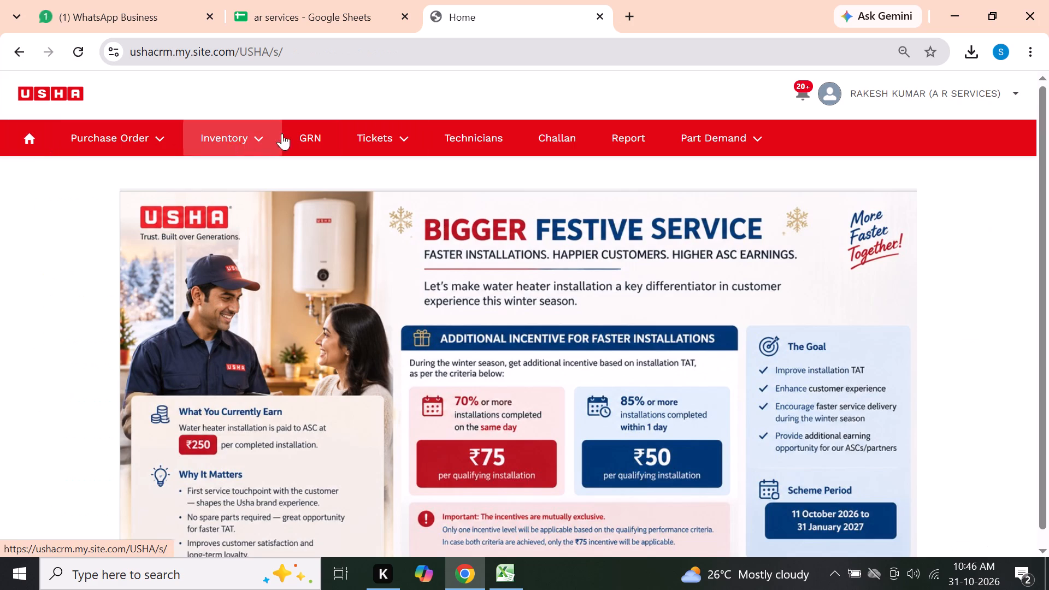
click(405, 133)
click(405, 213)
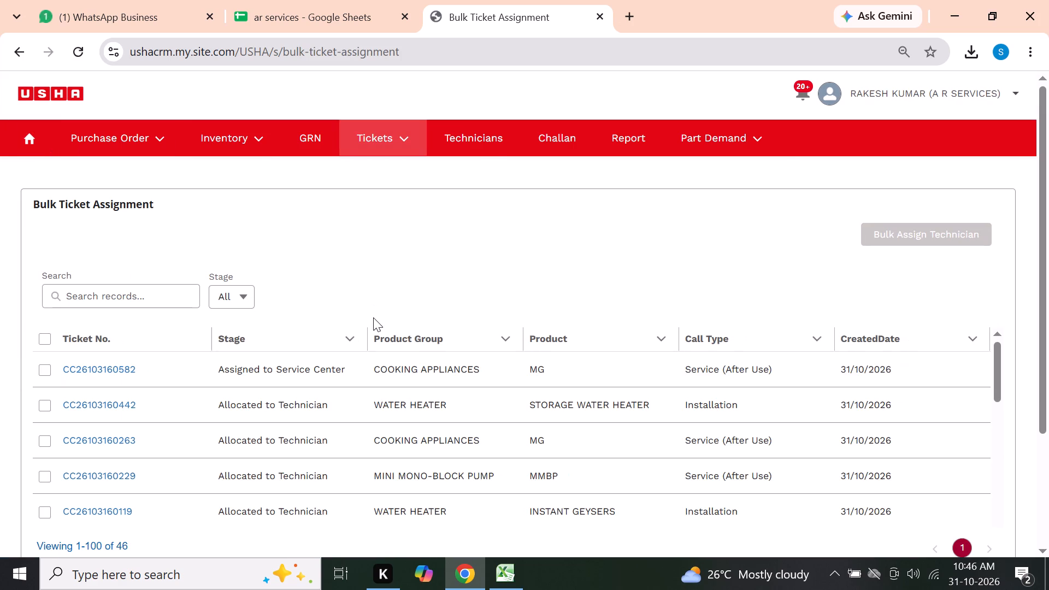
scroll(374, 318, down, 1)
scroll(374, 318, up, 6)
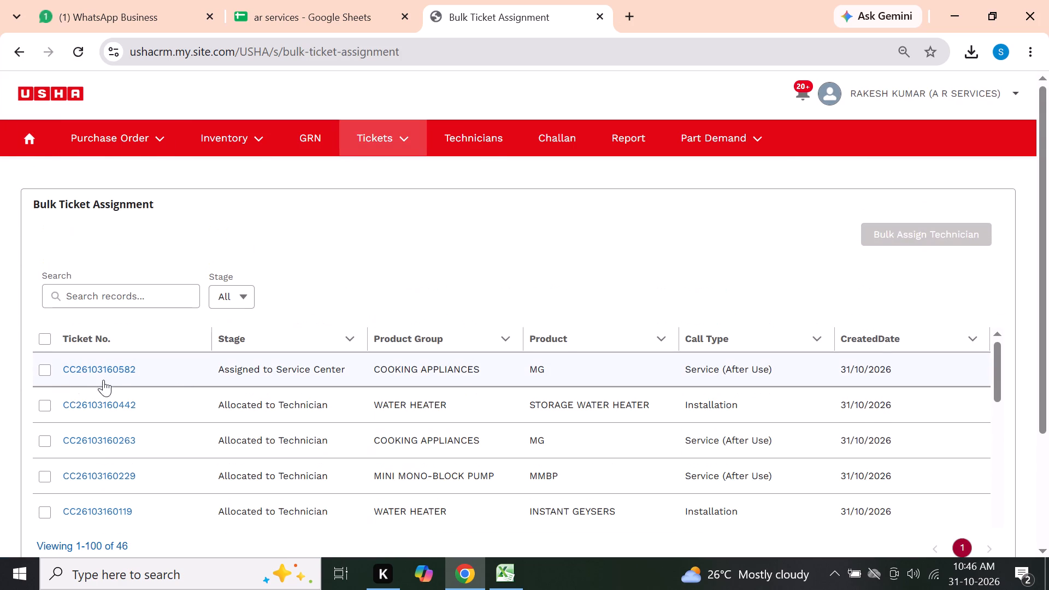
click(87, 373)
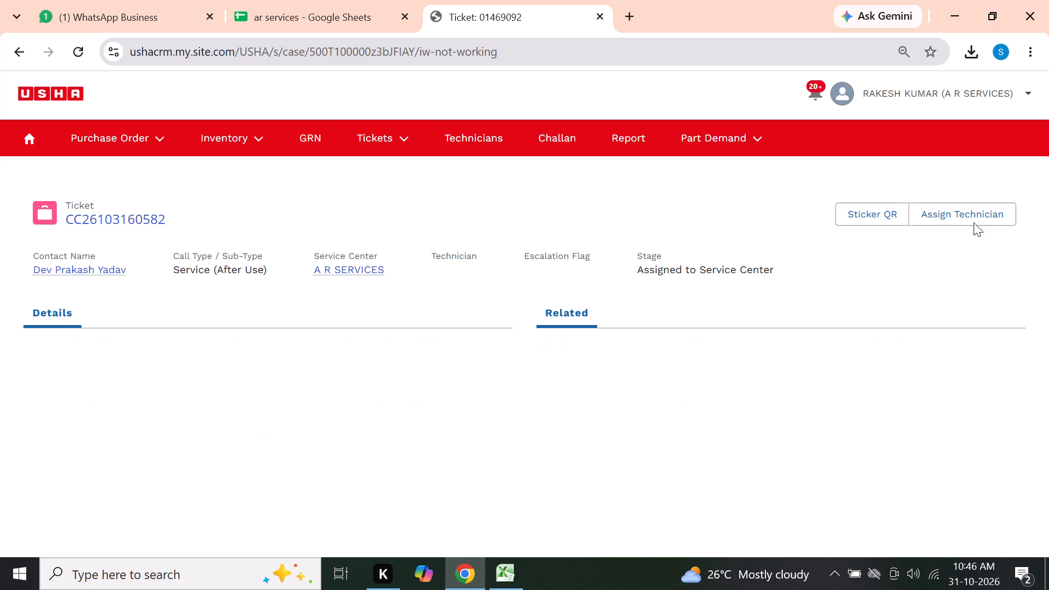
click(975, 209)
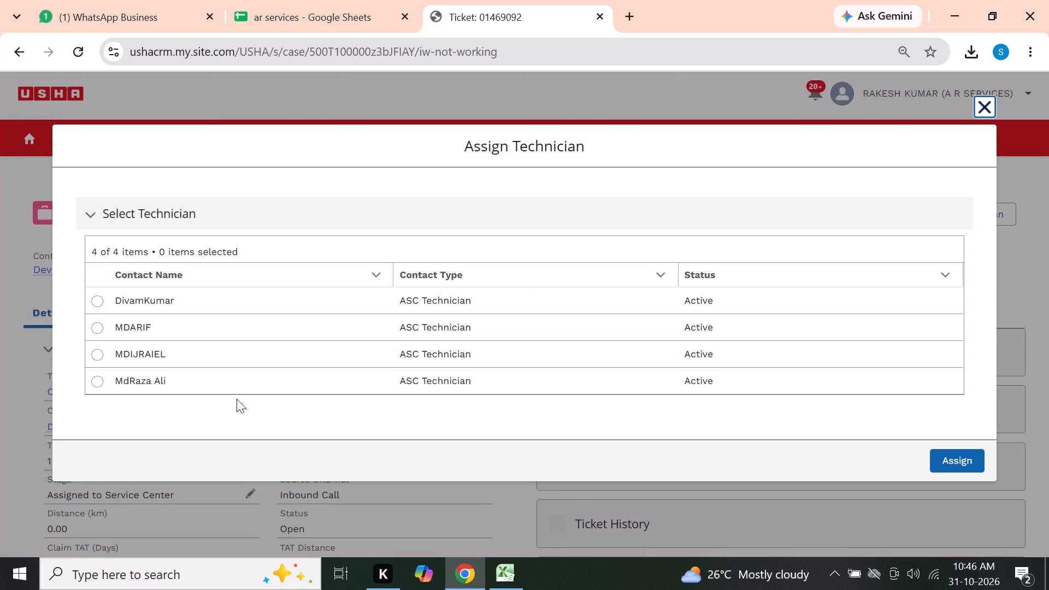
click(97, 384)
click(971, 463)
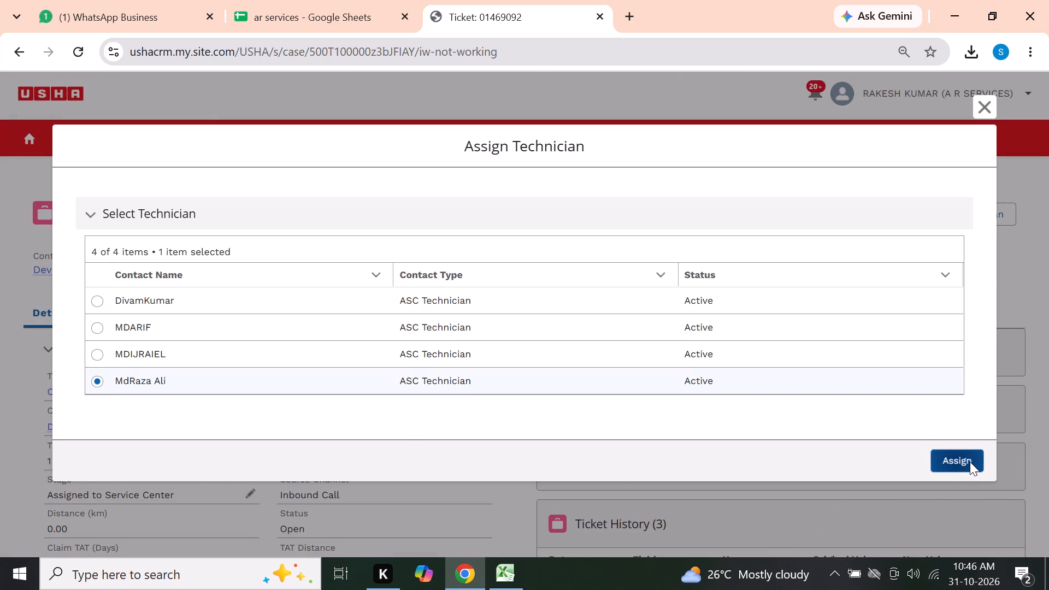
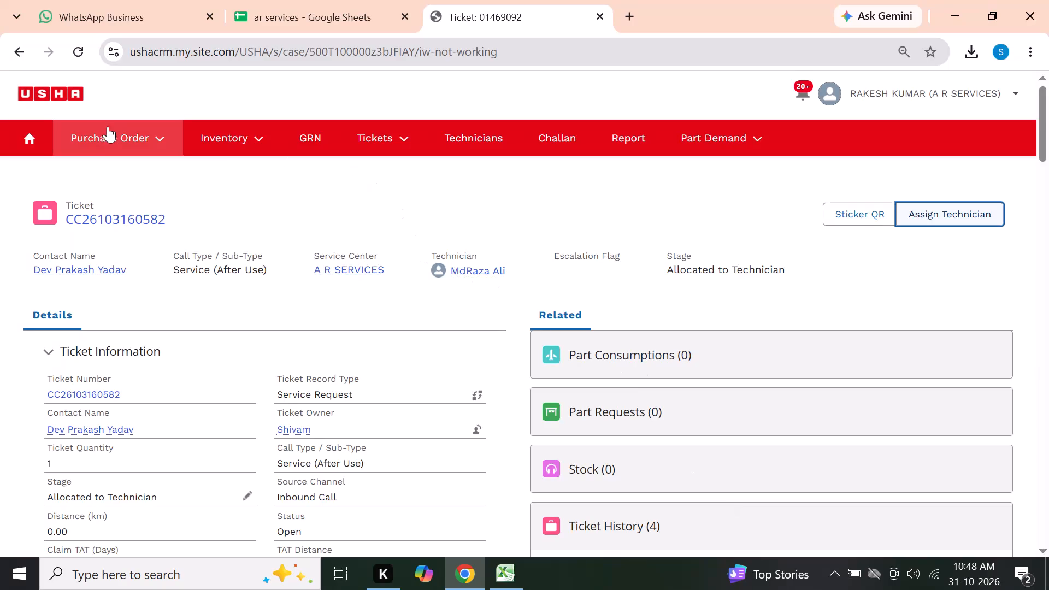
Leave the open ticket, return to the portal's home page and open the Bulk Ticket Assignment list.
click(28, 128)
click(387, 122)
click(419, 214)
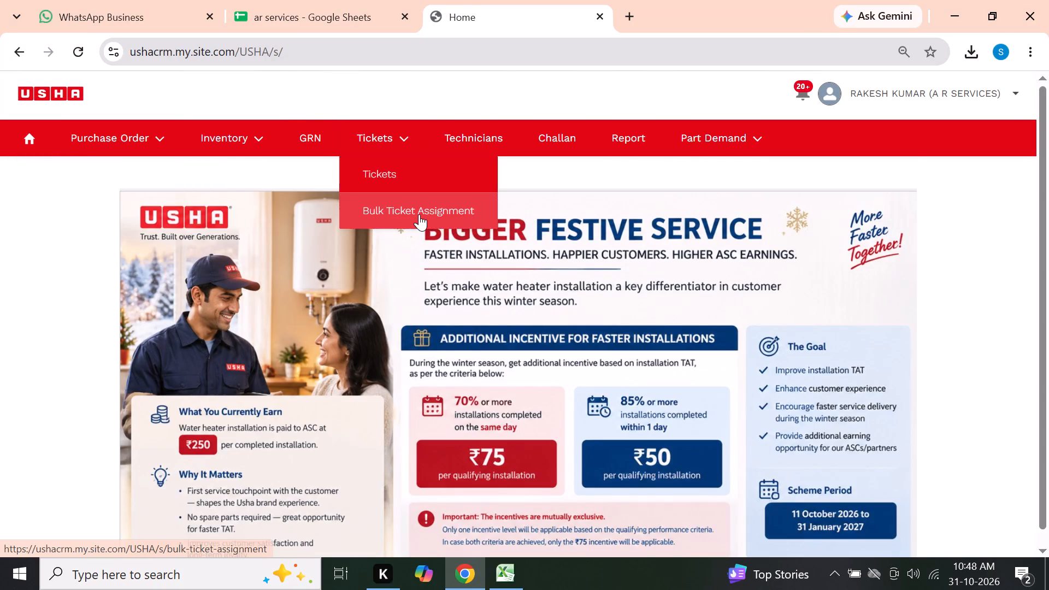
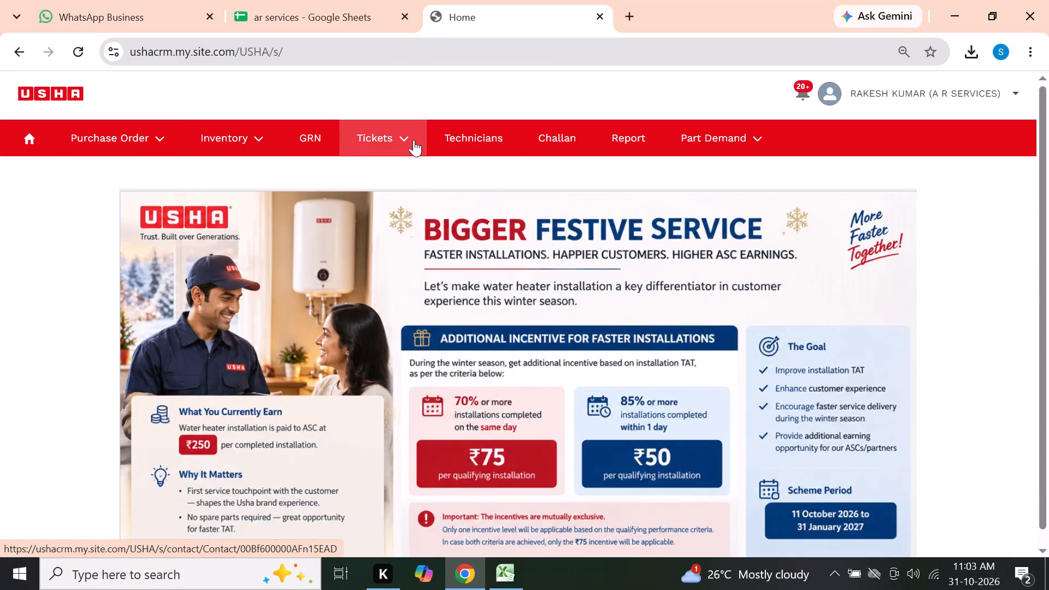
Reopen the Bulk Ticket Assignment list to check the current stage of the tickets.
click(408, 213)
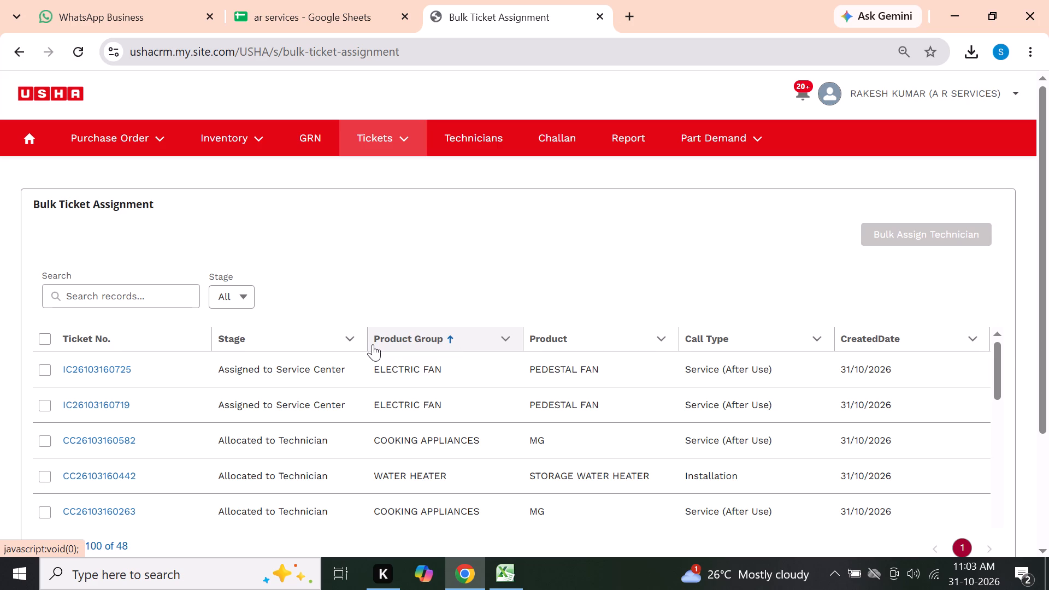
Look over the october 2026 sheet, then switch to the Open Tickets workbook in Excel and view its ticket rows from the top.
click(286, 13)
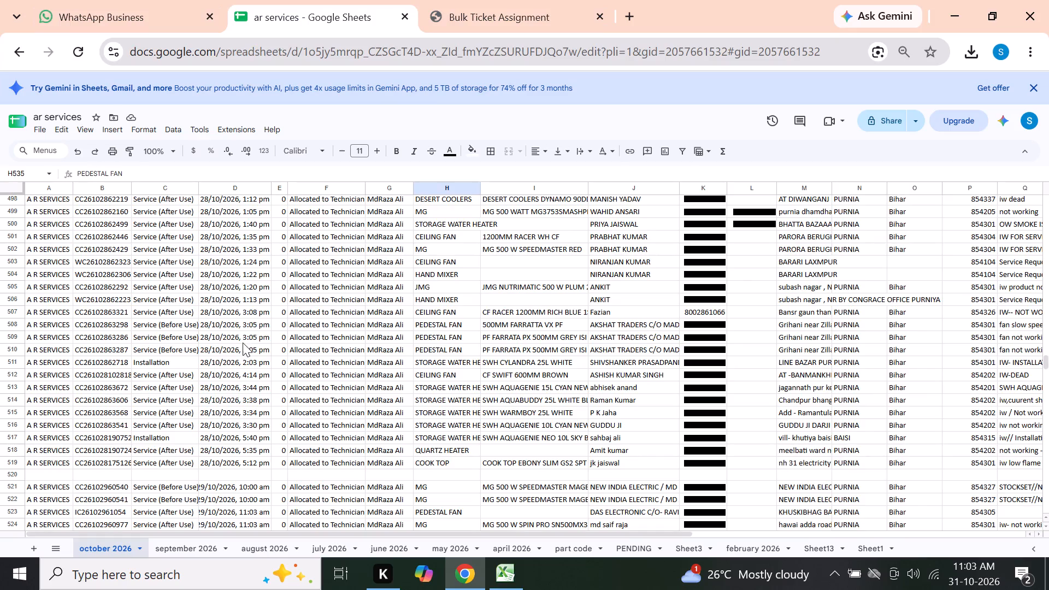
click(243, 343)
click(514, 580)
click(644, 440)
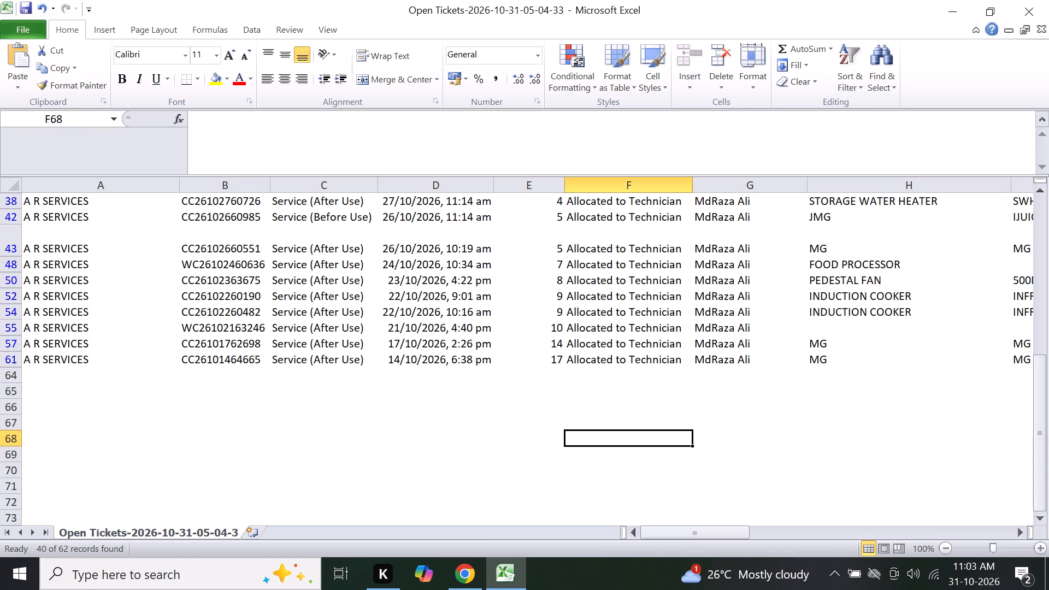
scroll(507, 340, up, 20)
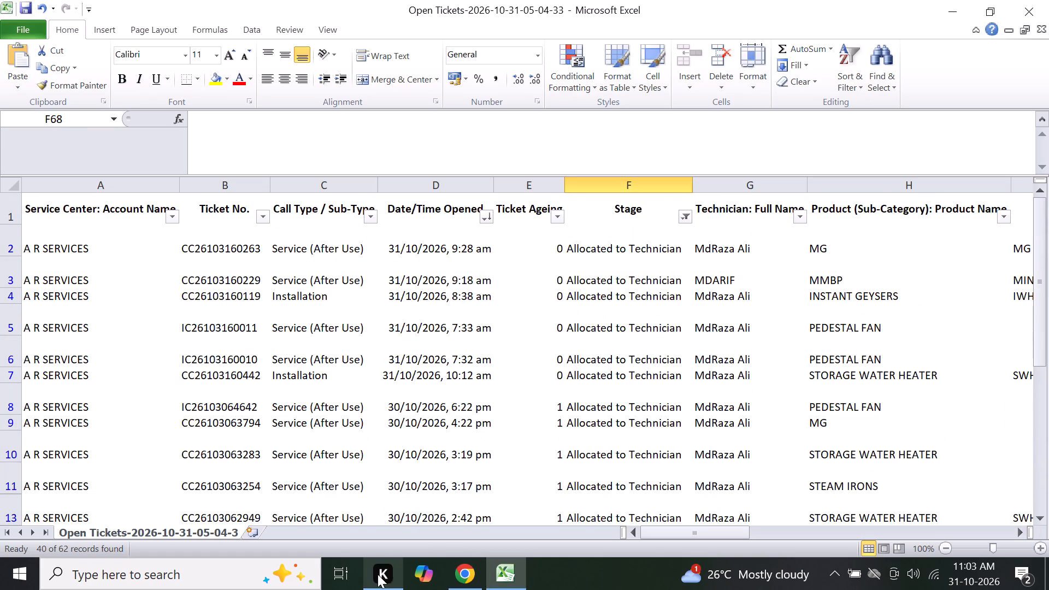
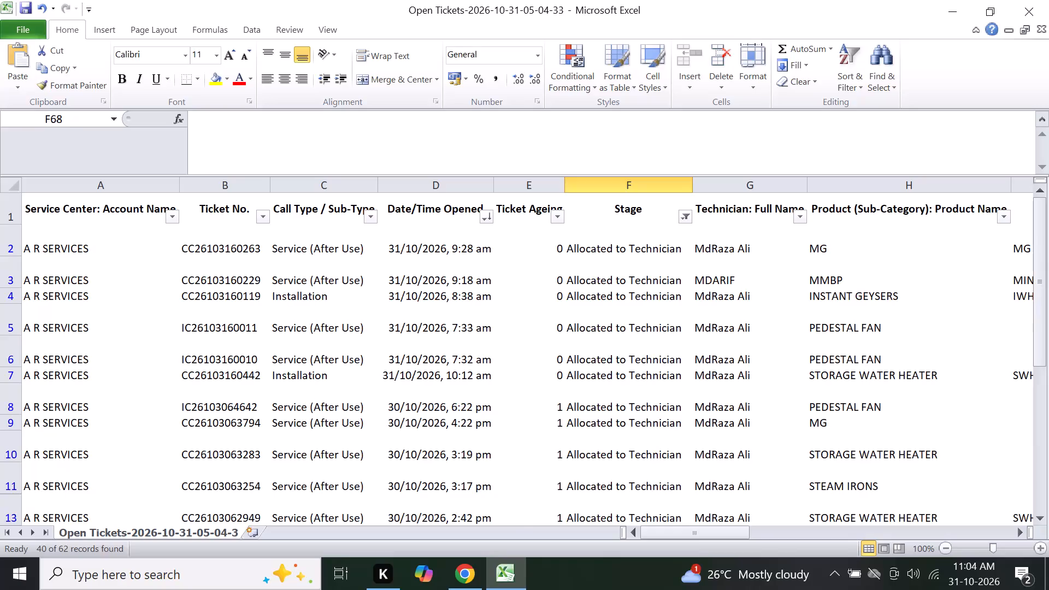
Switch to the USHA portal in Chrome and reload the Bulk Ticket Assignment list by way of the home page.
click(471, 575)
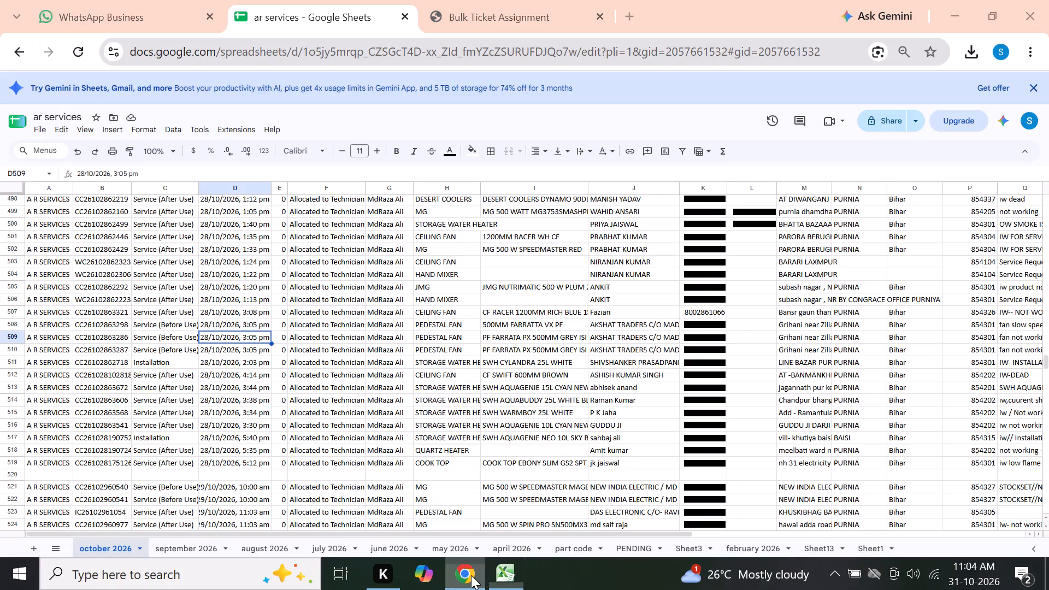
click(467, 0)
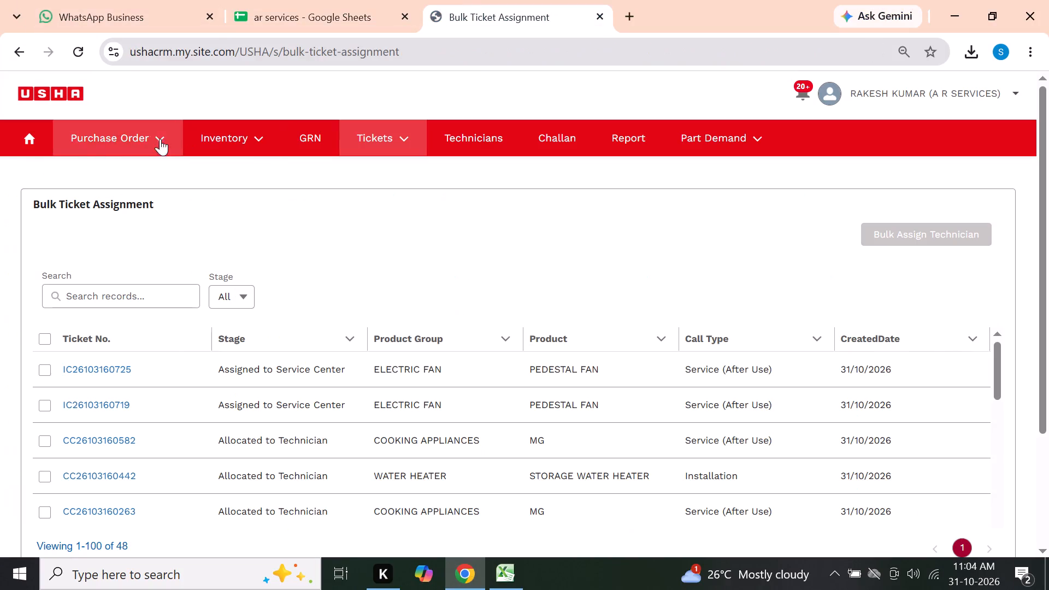
click(29, 140)
click(425, 144)
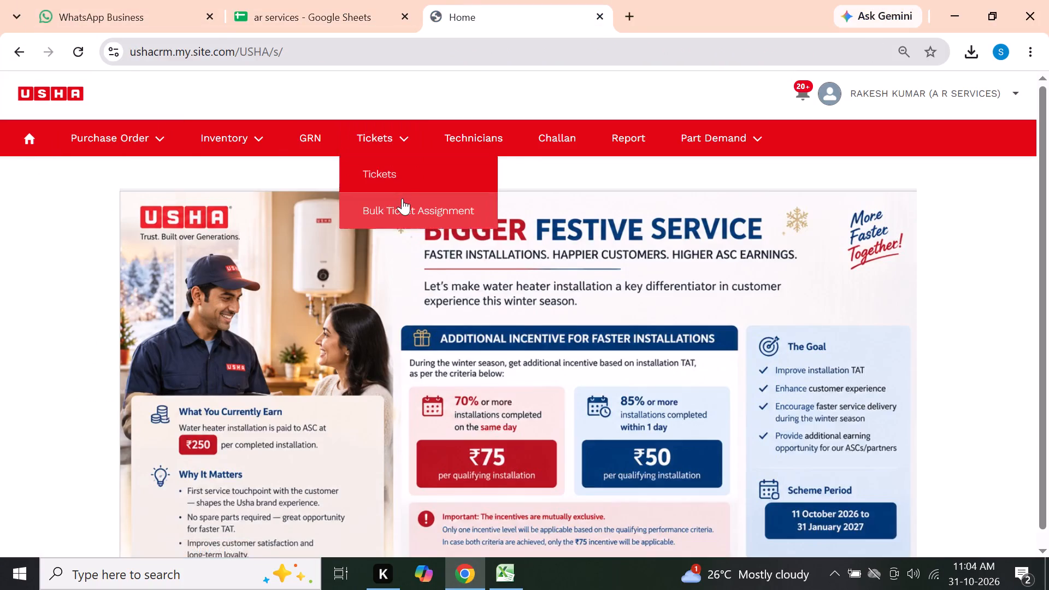
click(402, 198)
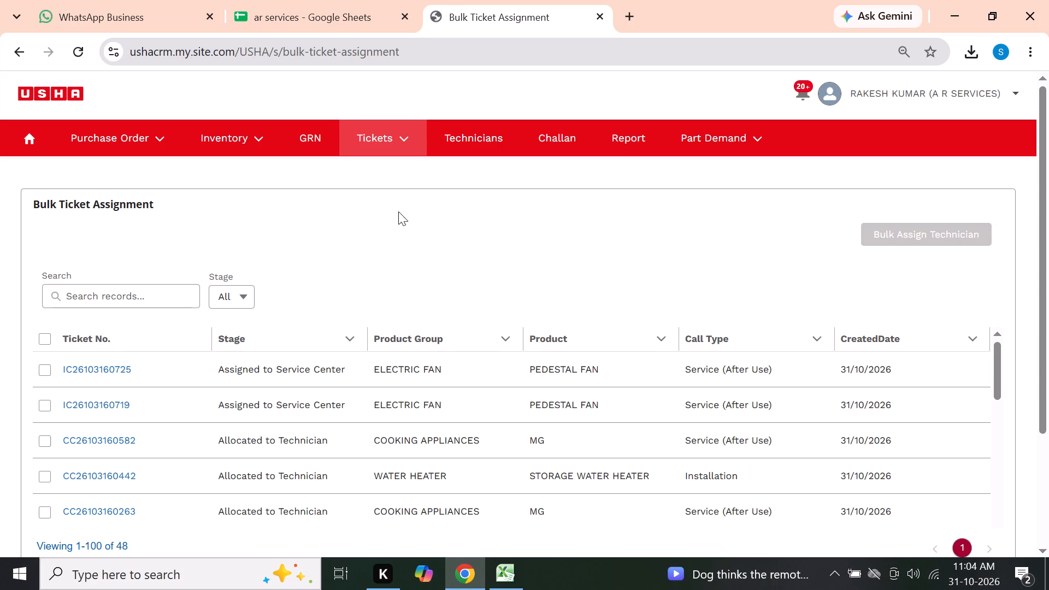
Switch to the Open Tickets workbook in Excel and filter the Stage column to only On Visit instead of Allocated to Technician.
click(502, 574)
click(592, 379)
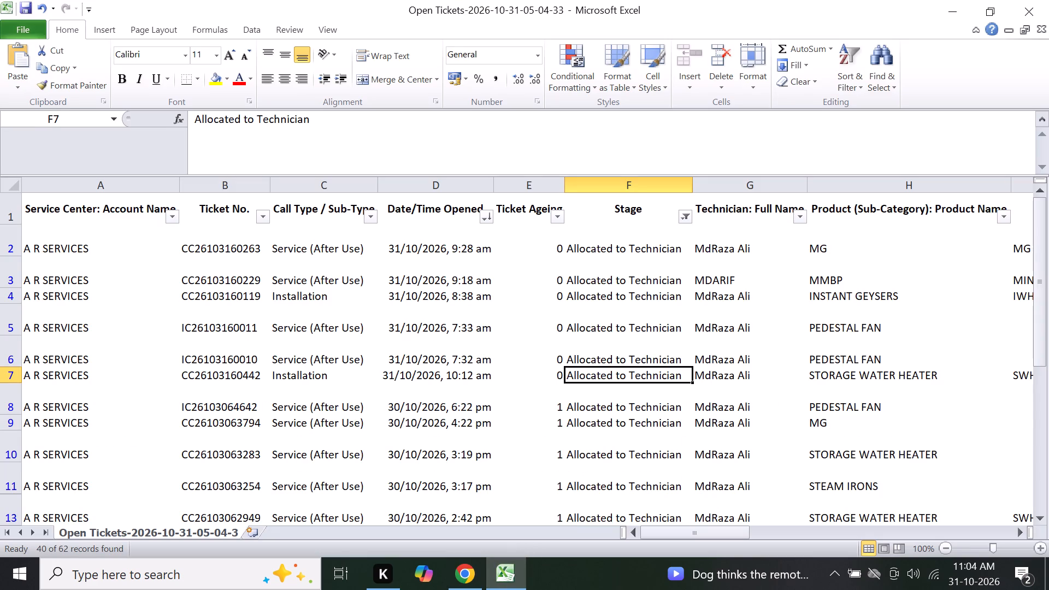
click(689, 213)
click(534, 374)
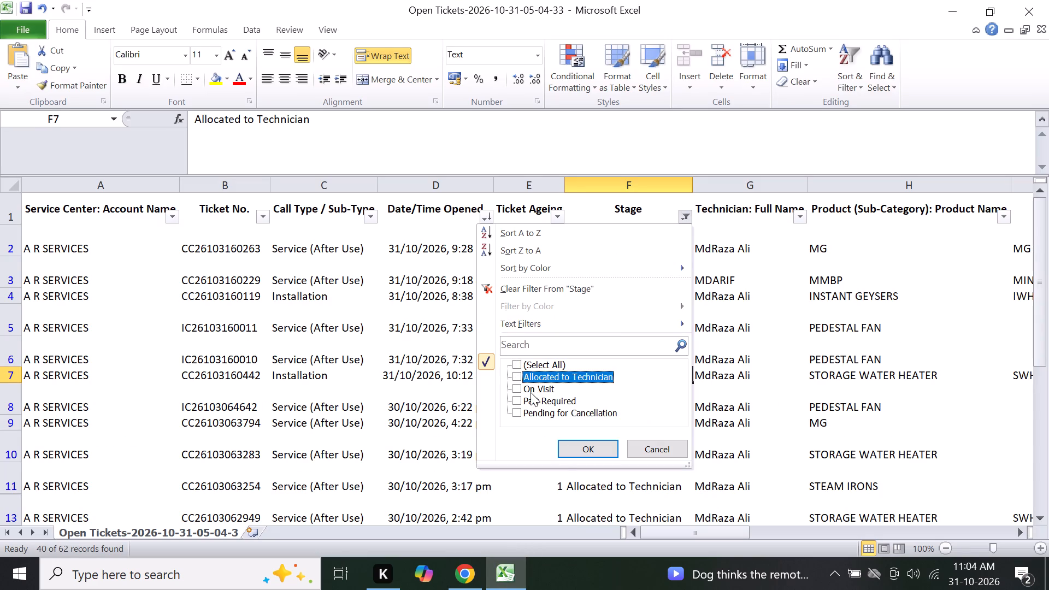
click(531, 392)
click(579, 456)
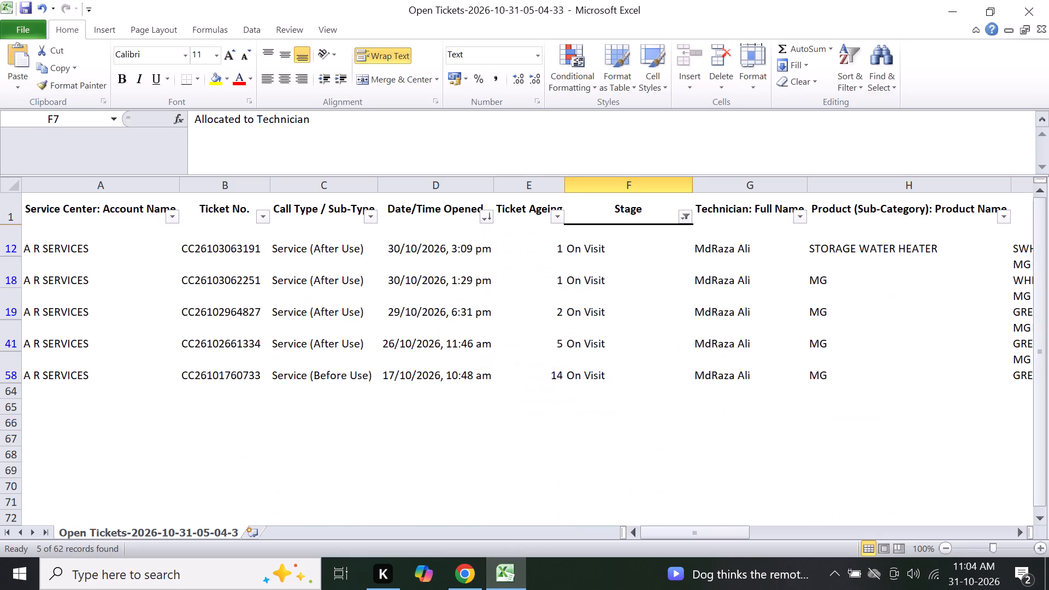
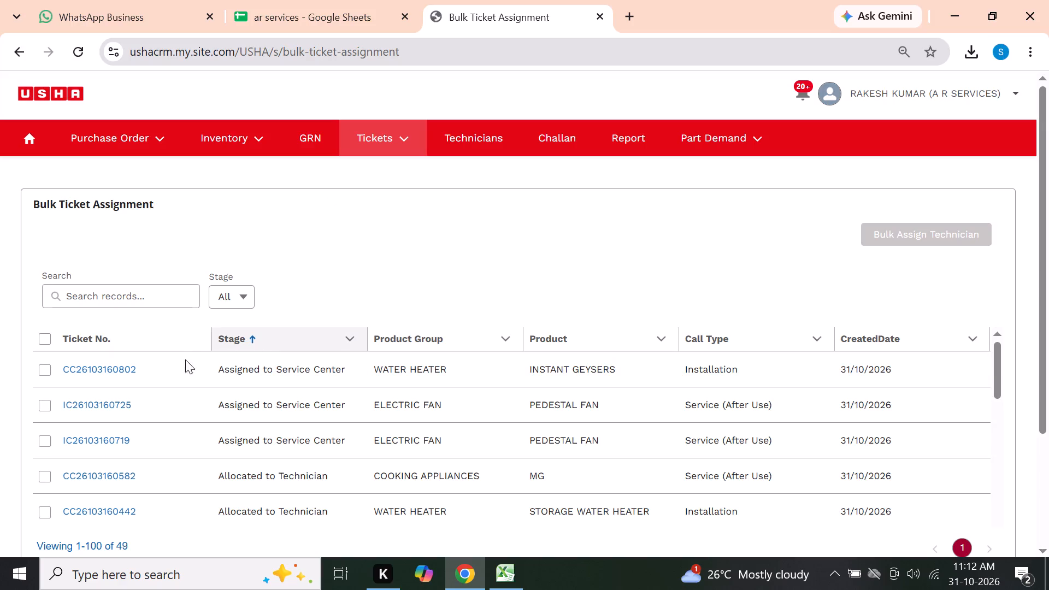
click(123, 370)
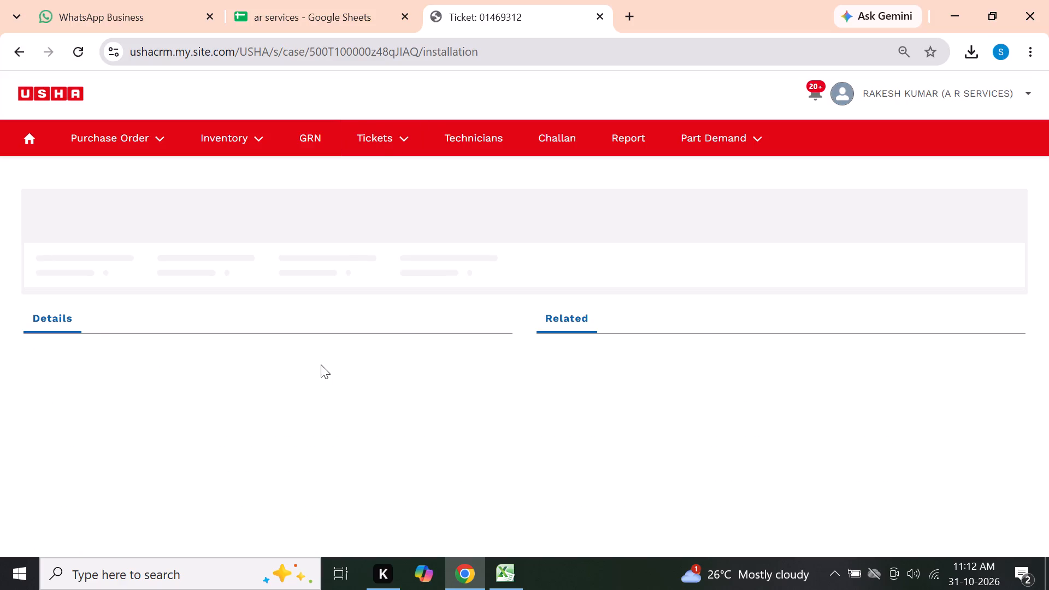
scroll(321, 364, down, 4)
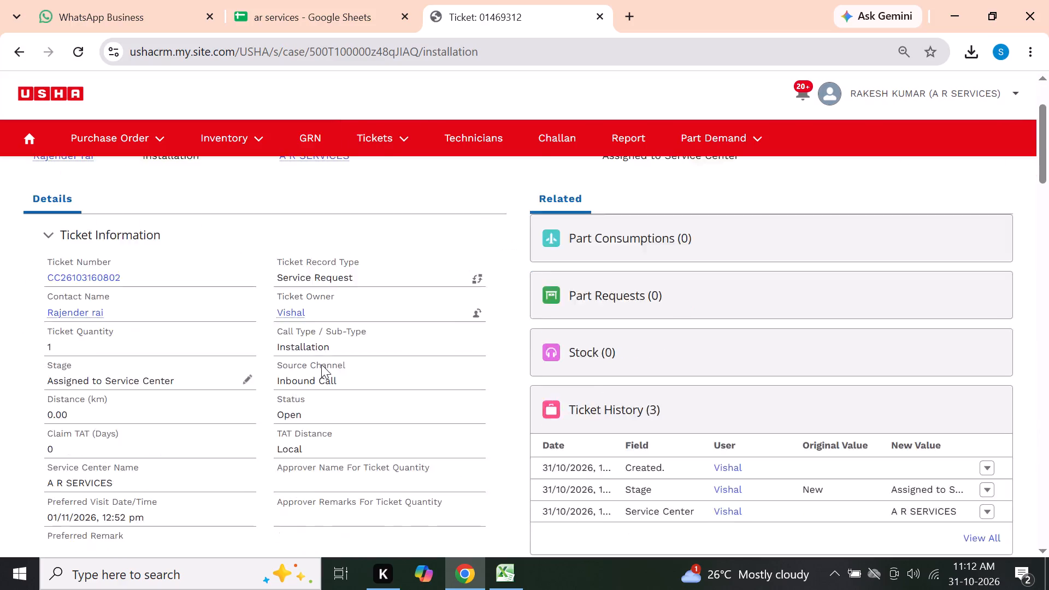
scroll(321, 364, down, 12)
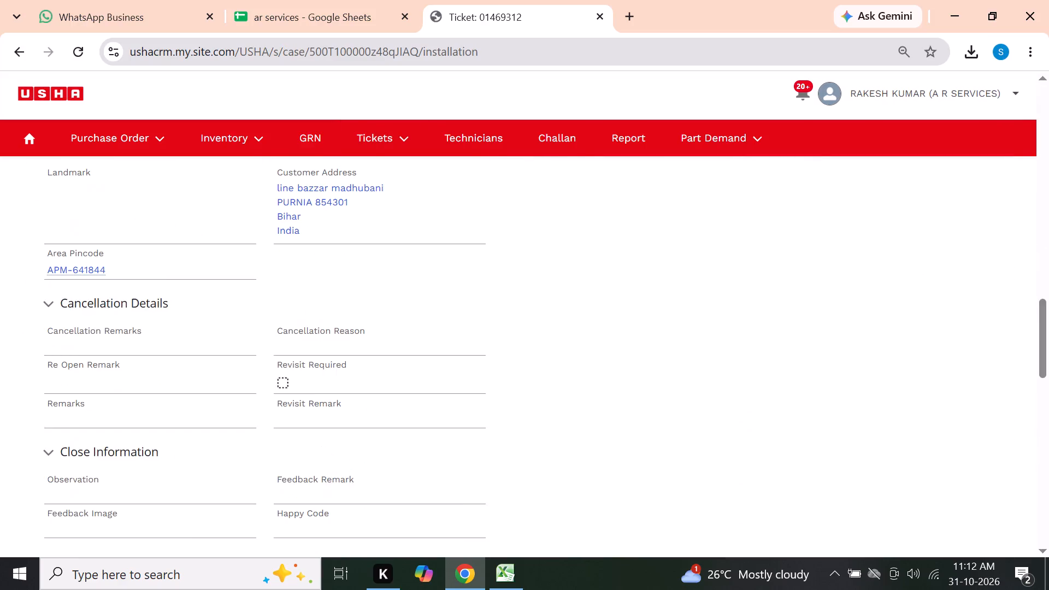
scroll(321, 364, up, 4)
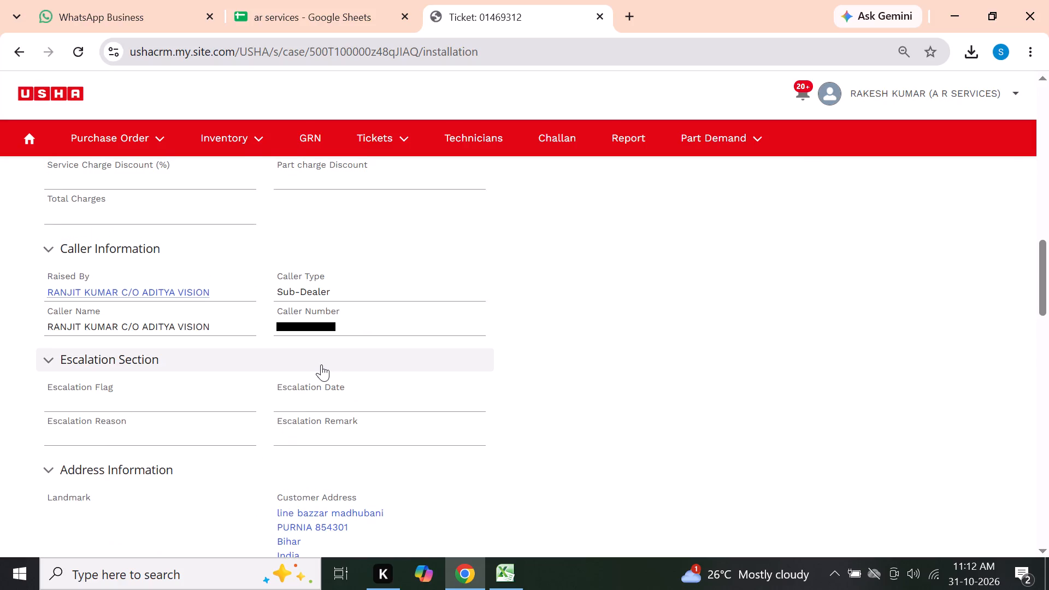
scroll(321, 364, up, 3)
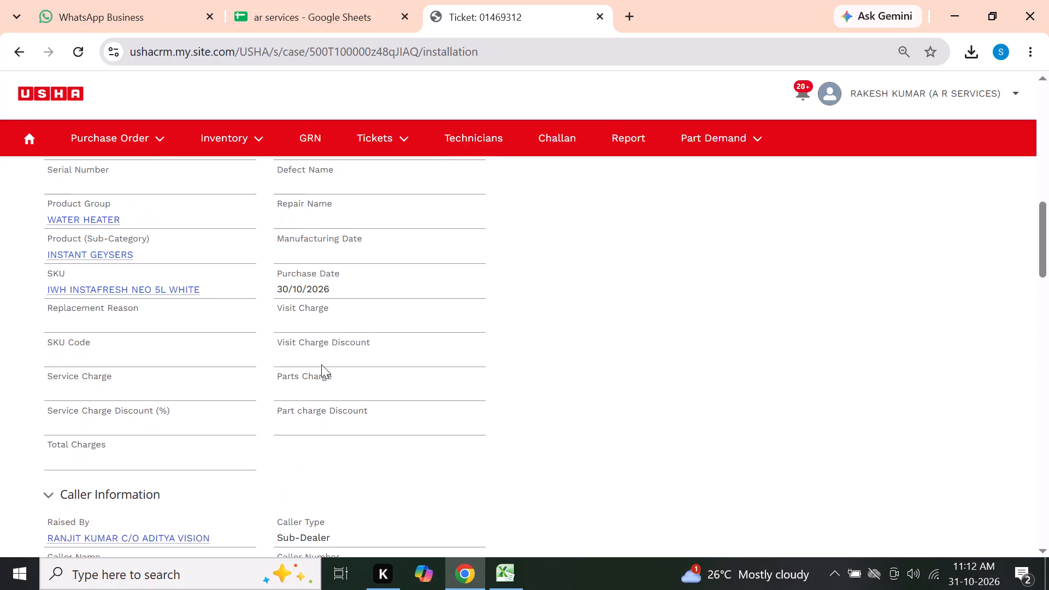
Select the Raised By name in the ticket's Caller Information section.
scroll(242, 345, down, 2)
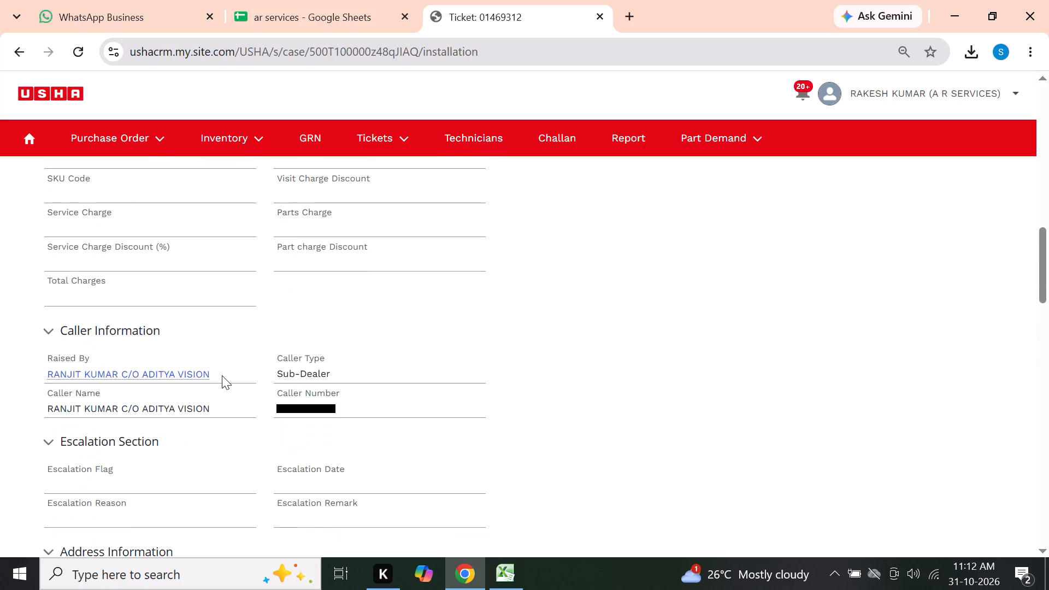
drag(222, 375, 44, 375)
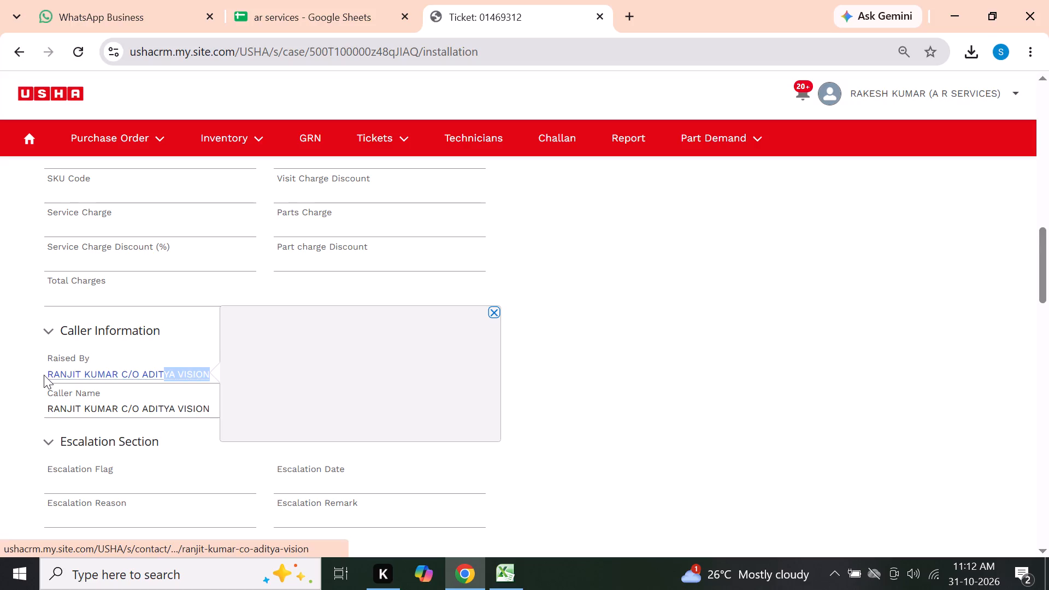
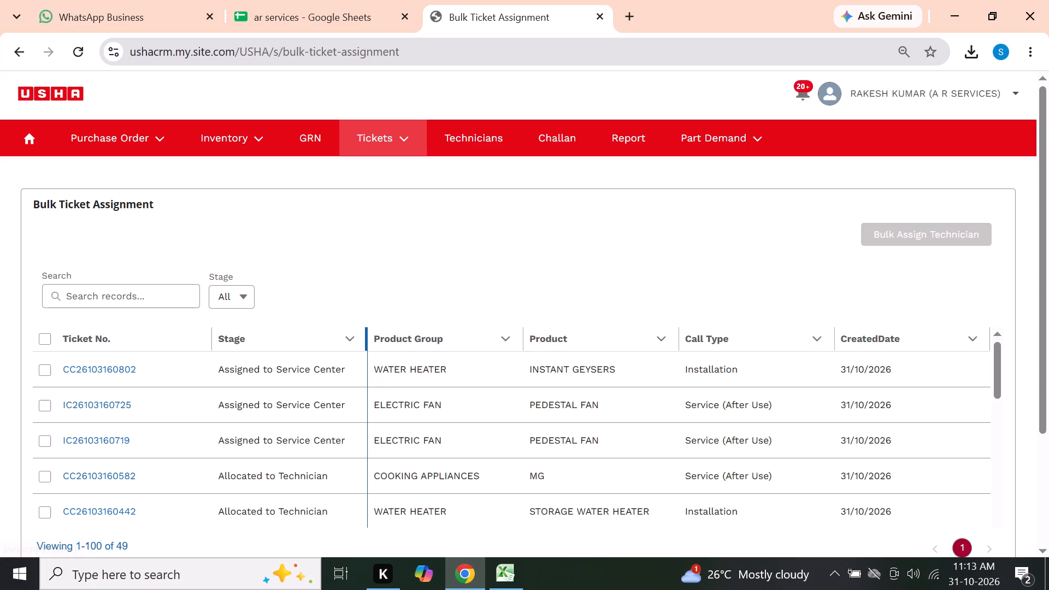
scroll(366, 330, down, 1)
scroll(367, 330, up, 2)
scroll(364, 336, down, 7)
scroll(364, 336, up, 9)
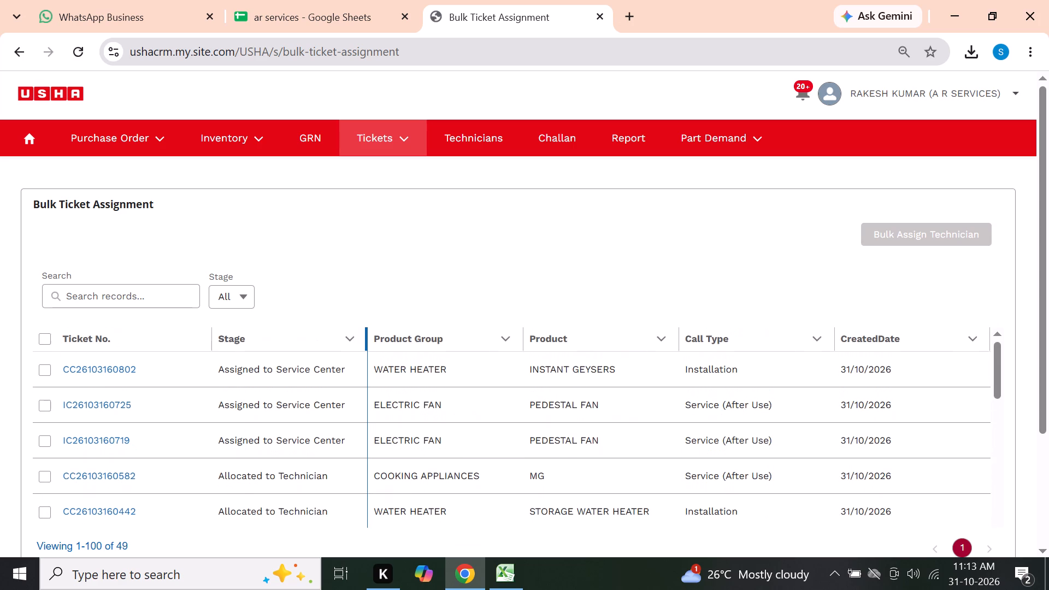
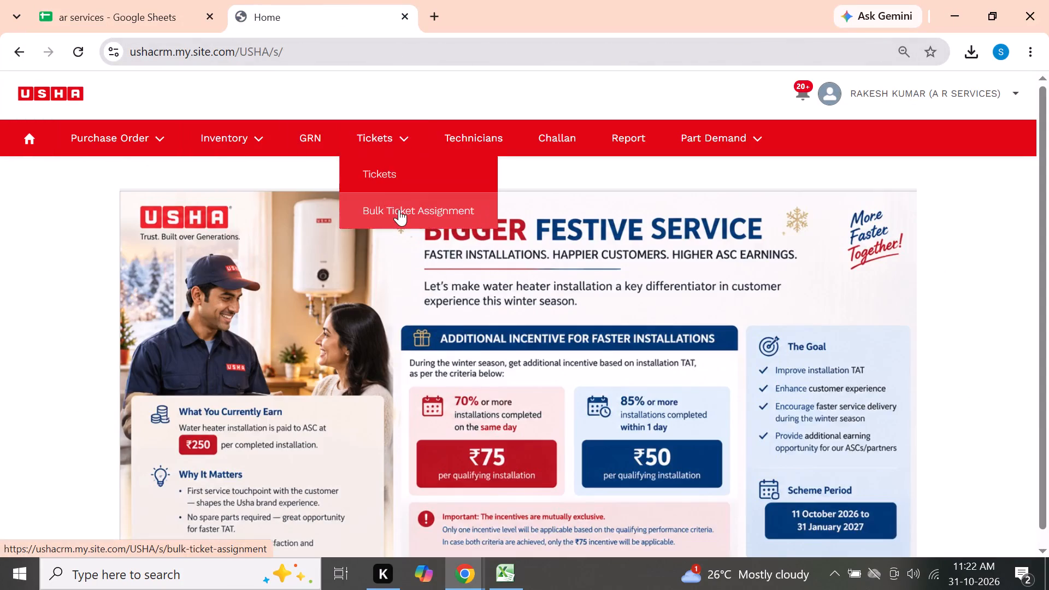
Open the bulk ticket assignment list and briefly check the ar services Google Sheet before returning to the portal.
click(399, 210)
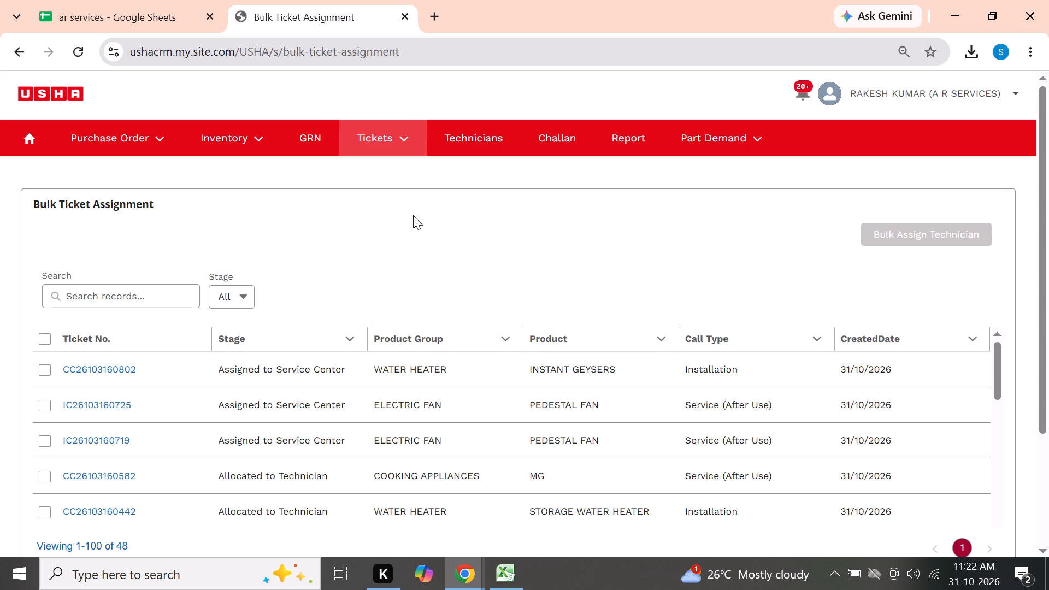
click(125, 0)
scroll(239, 287, up, 1)
click(263, 0)
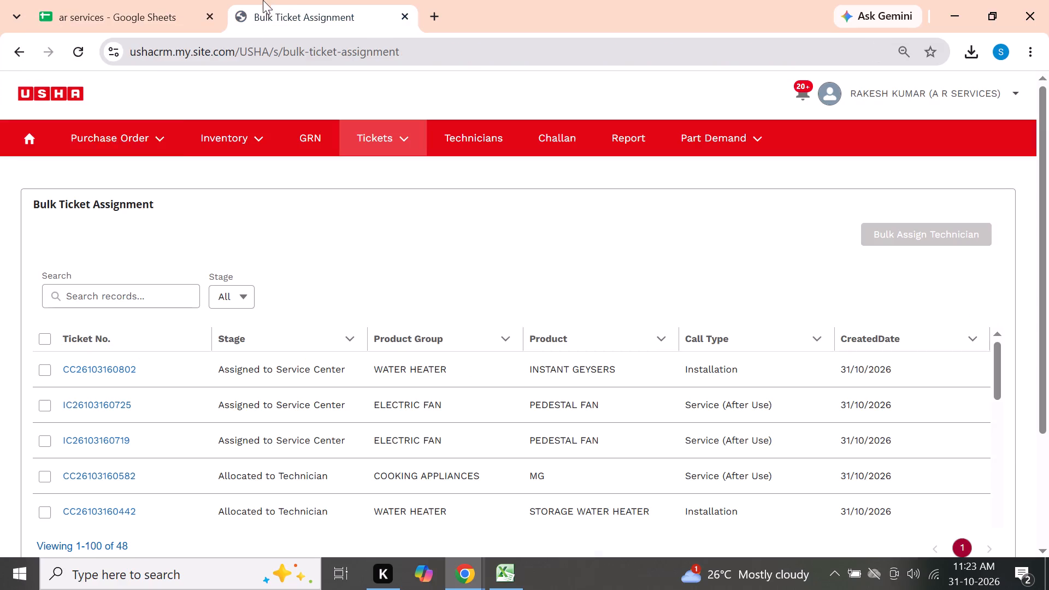
Reopen the bulk ticket assignment list from the portal's home page and look through the ticket stages for all tickets.
click(29, 136)
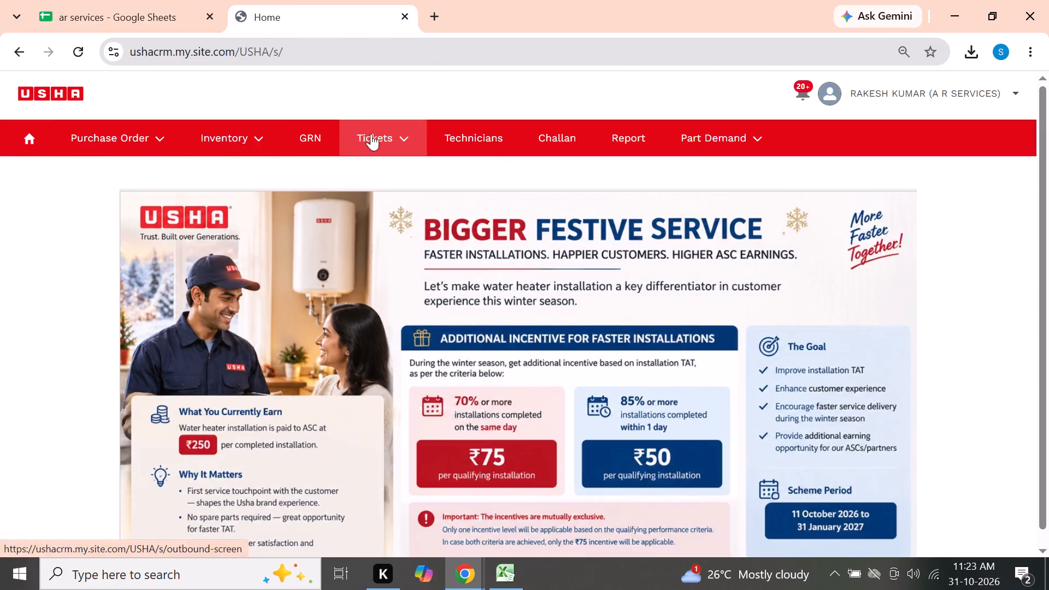
click(394, 131)
click(387, 195)
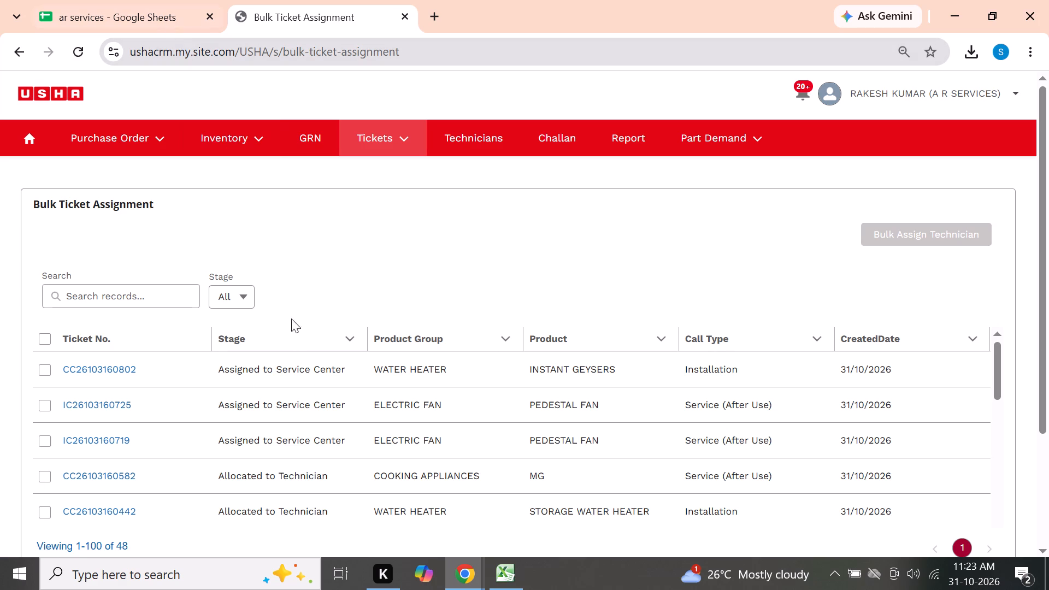
scroll(302, 362, down, 2)
scroll(302, 362, up, 4)
scroll(304, 373, down, 3)
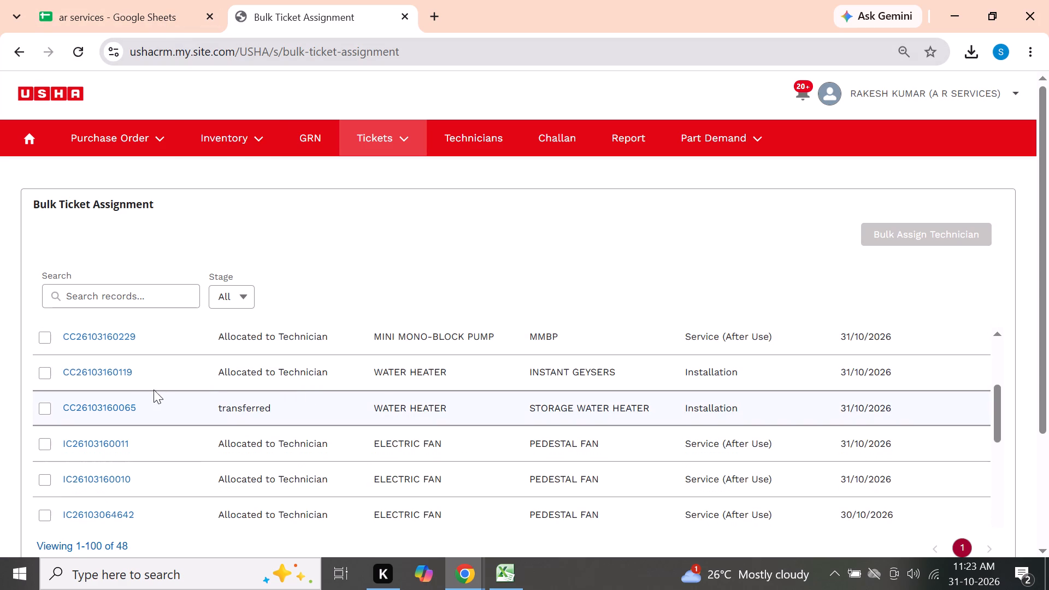
click(116, 397)
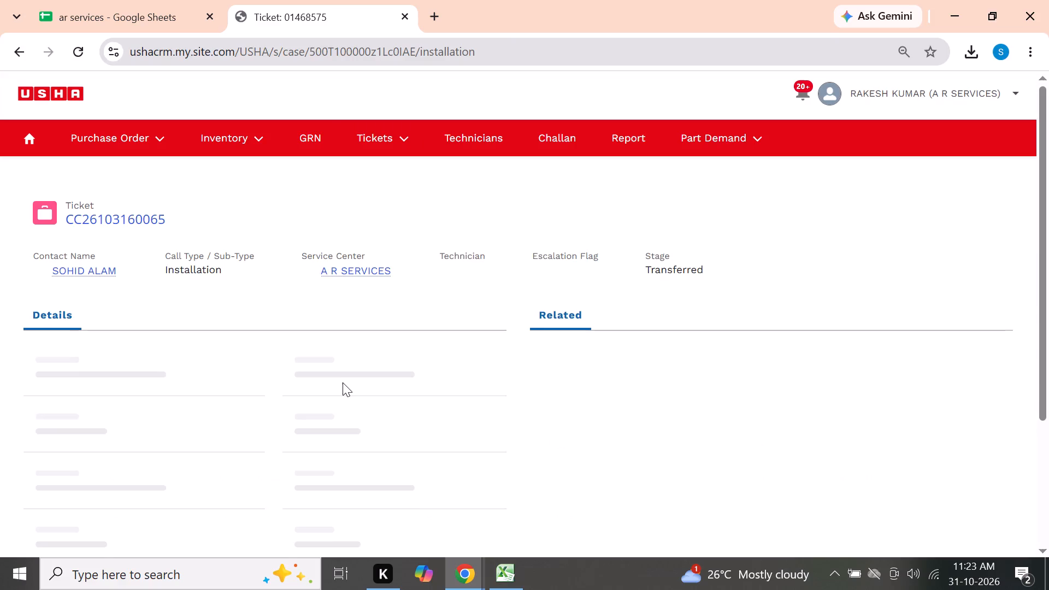
scroll(343, 382, down, 14)
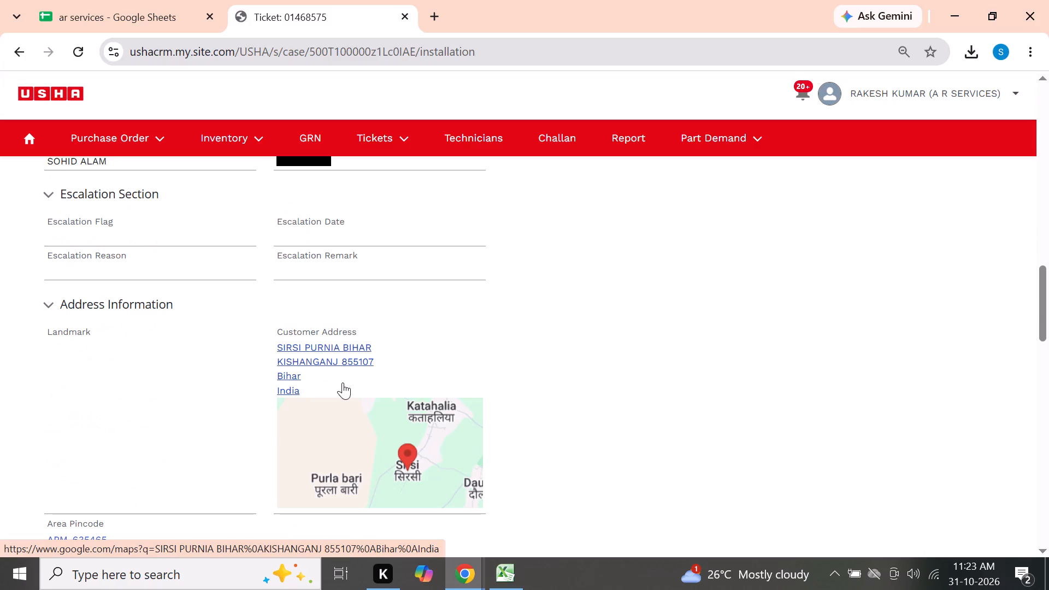
Open the customer's address in Google Maps, examine the surrounding villages and highway, and close the map.
click(443, 481)
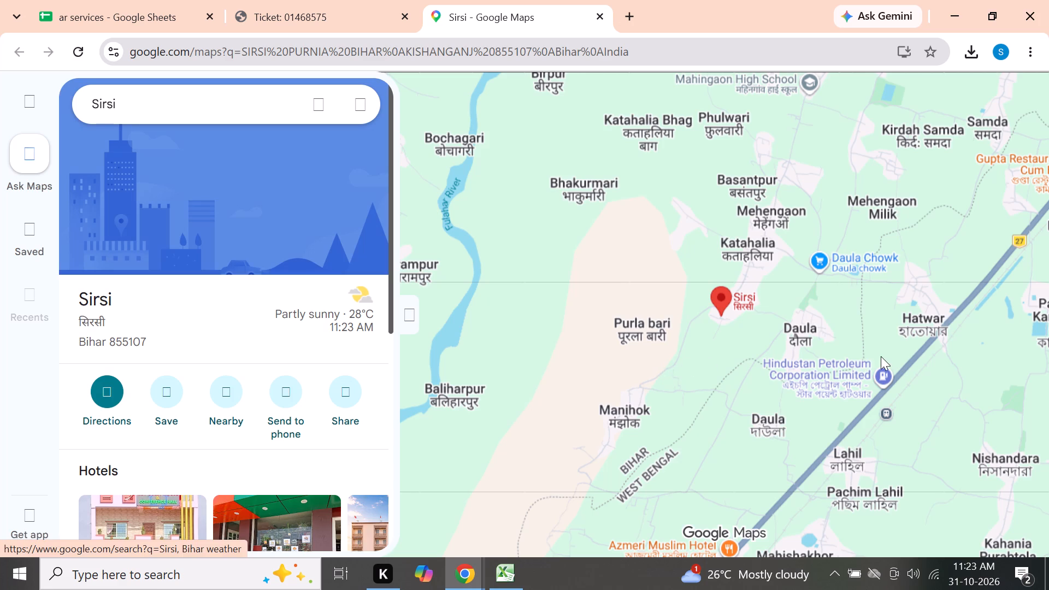
drag(841, 332, 838, 329)
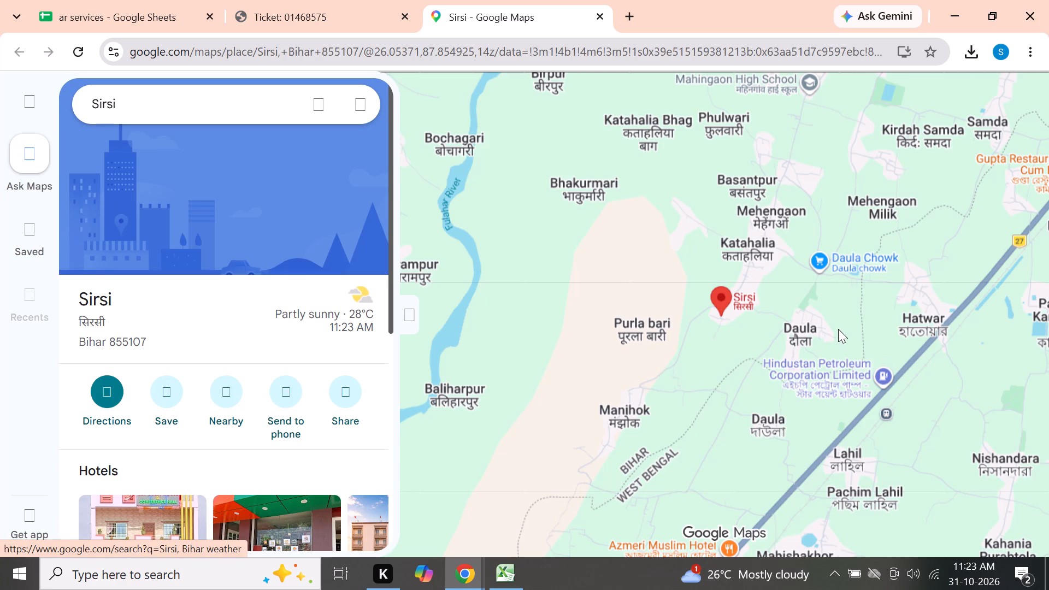
drag(838, 329, 813, 310)
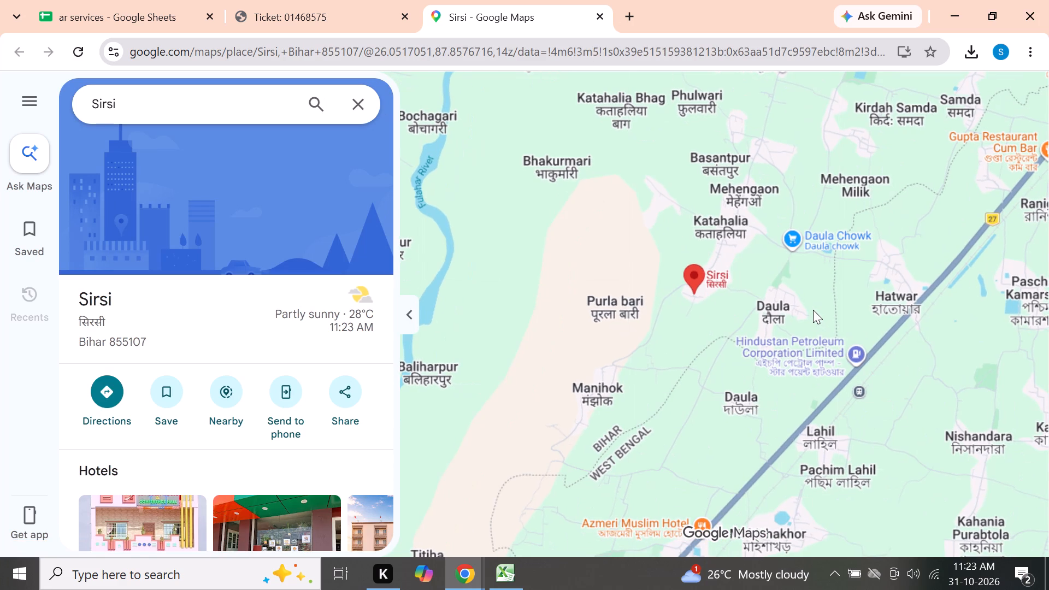
drag(813, 310, 746, 299)
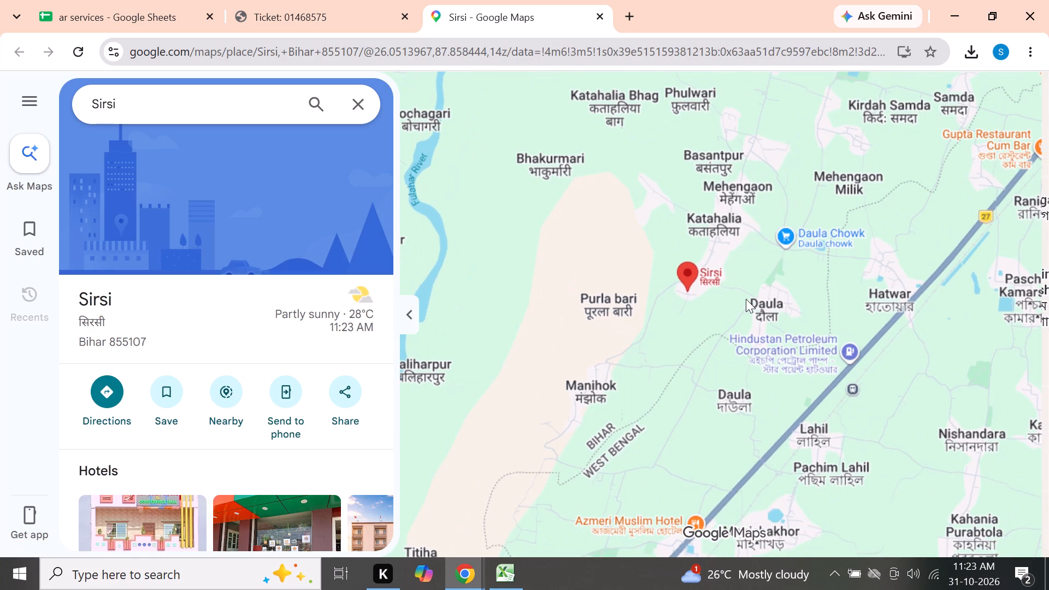
drag(746, 299, 697, 324)
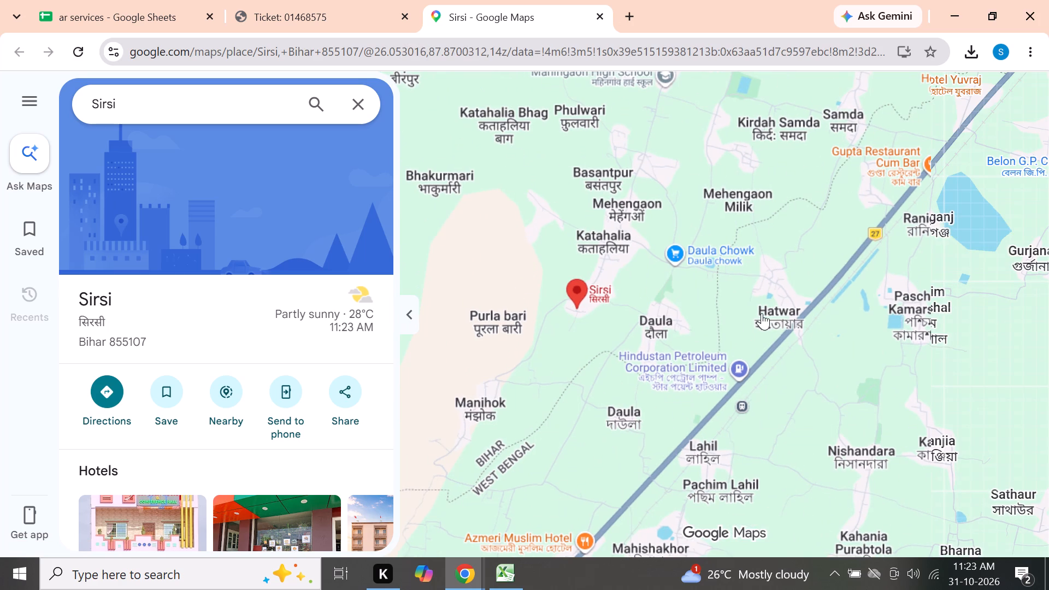
drag(880, 233, 598, 457)
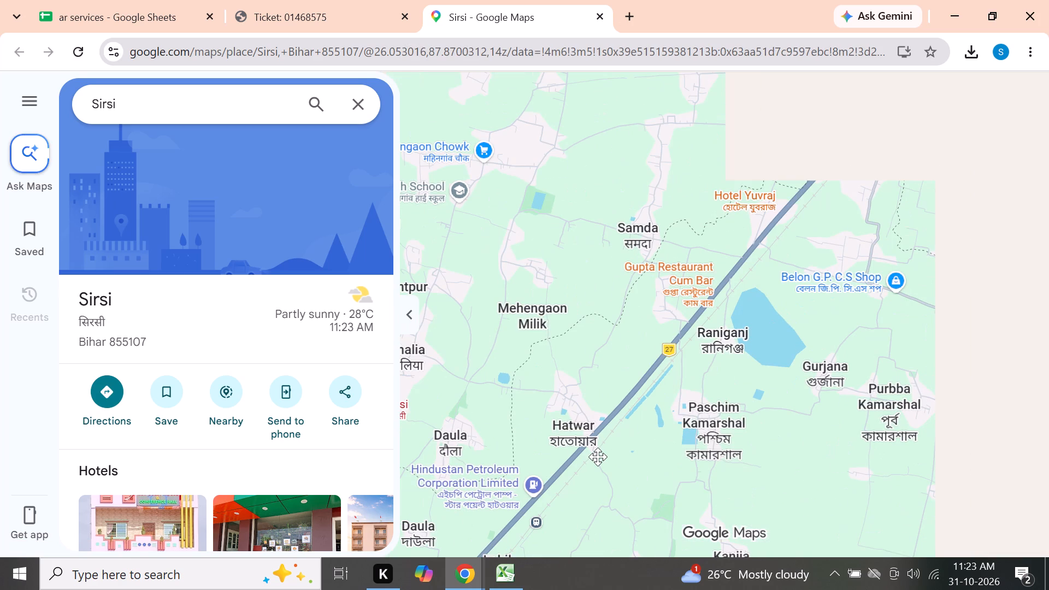
drag(598, 457, 597, 486)
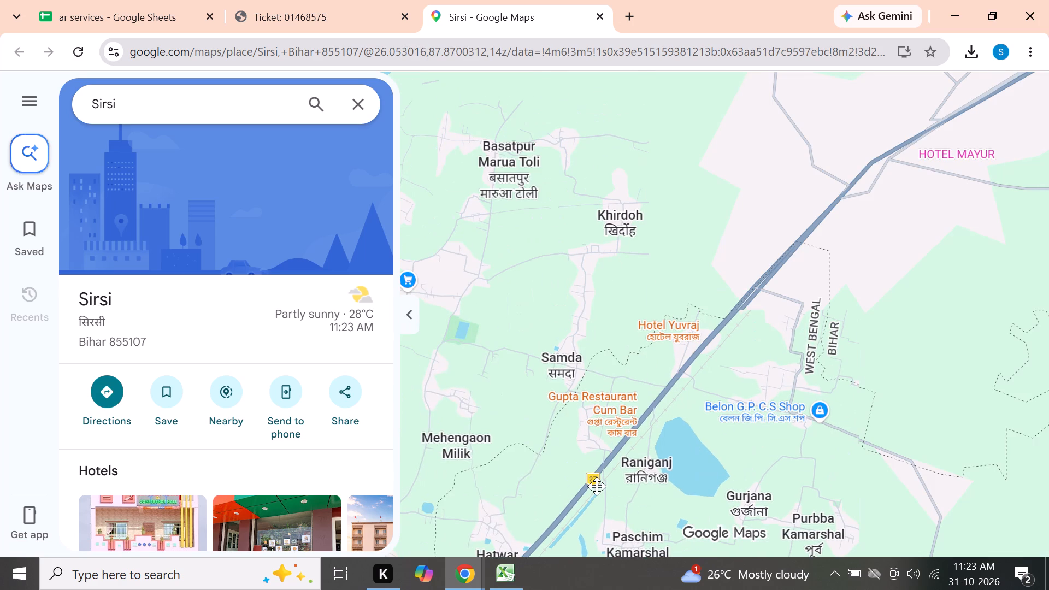
drag(597, 486, 945, 169)
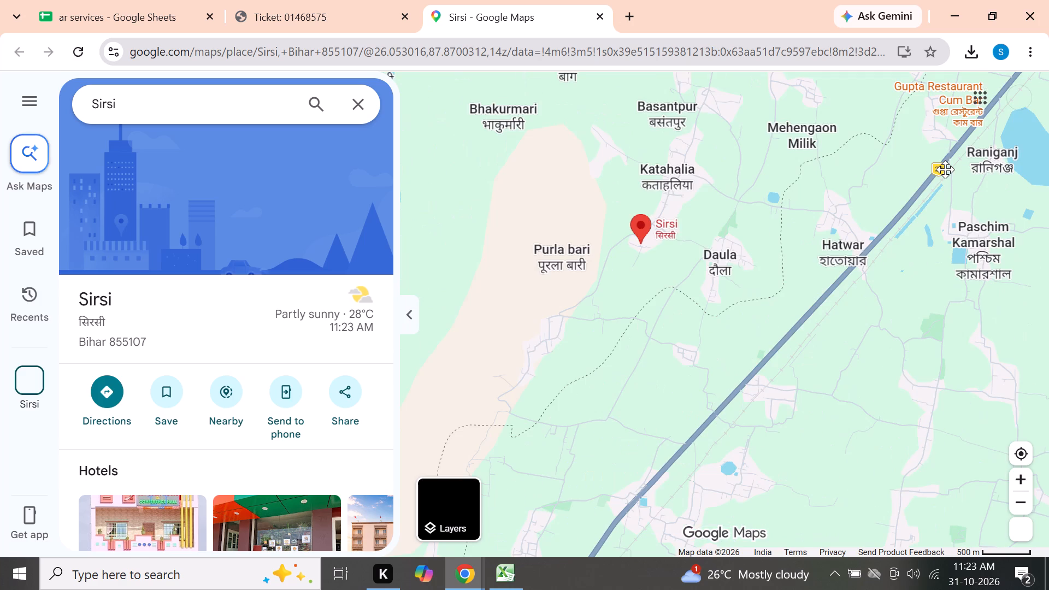
drag(945, 169, 951, 146)
drag(597, 406, 787, 79)
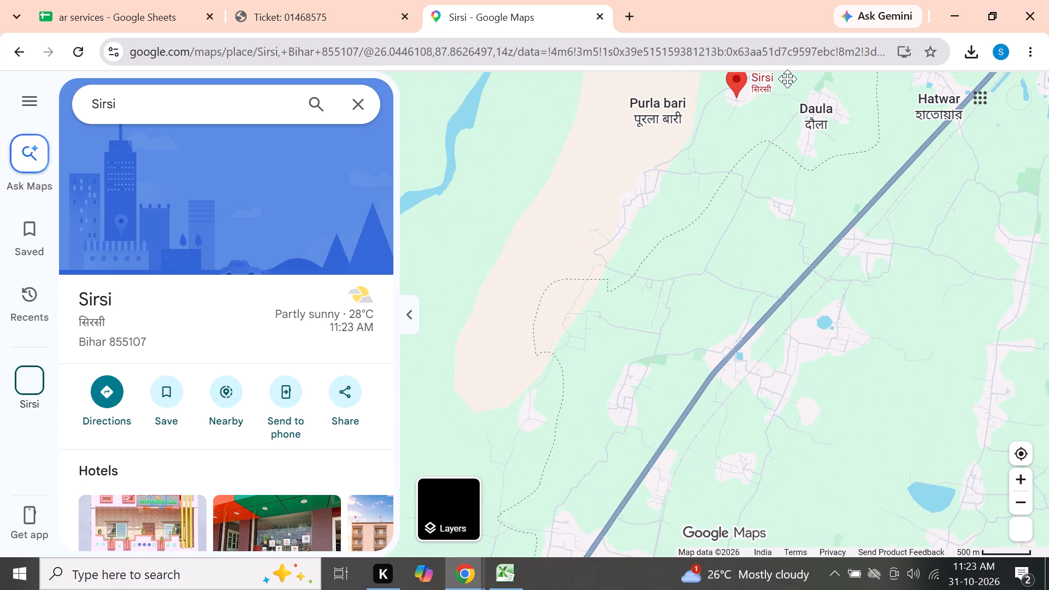
drag(787, 79, 696, 246)
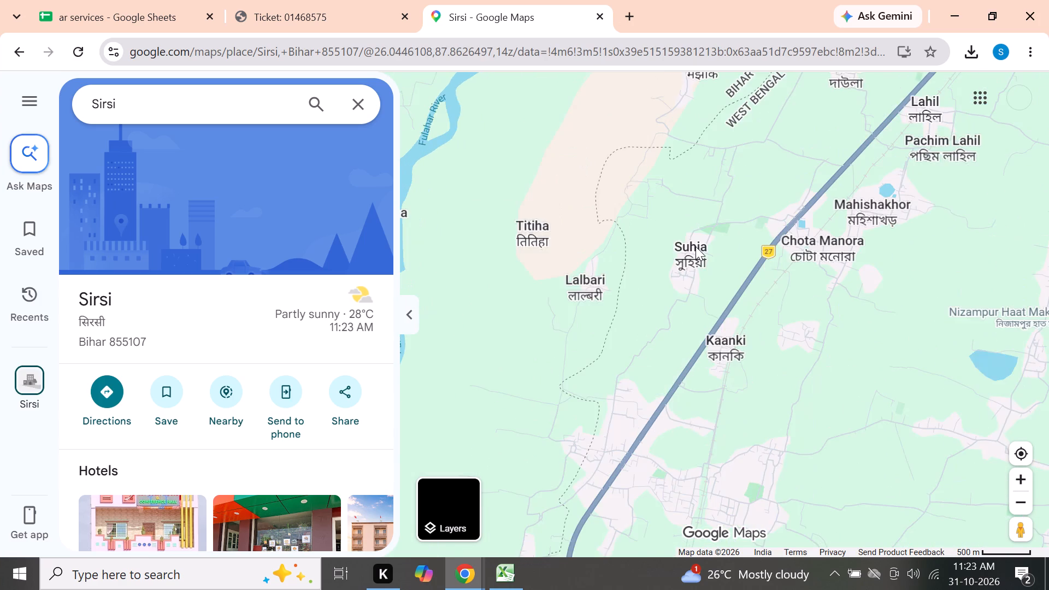
drag(696, 246, 691, 250)
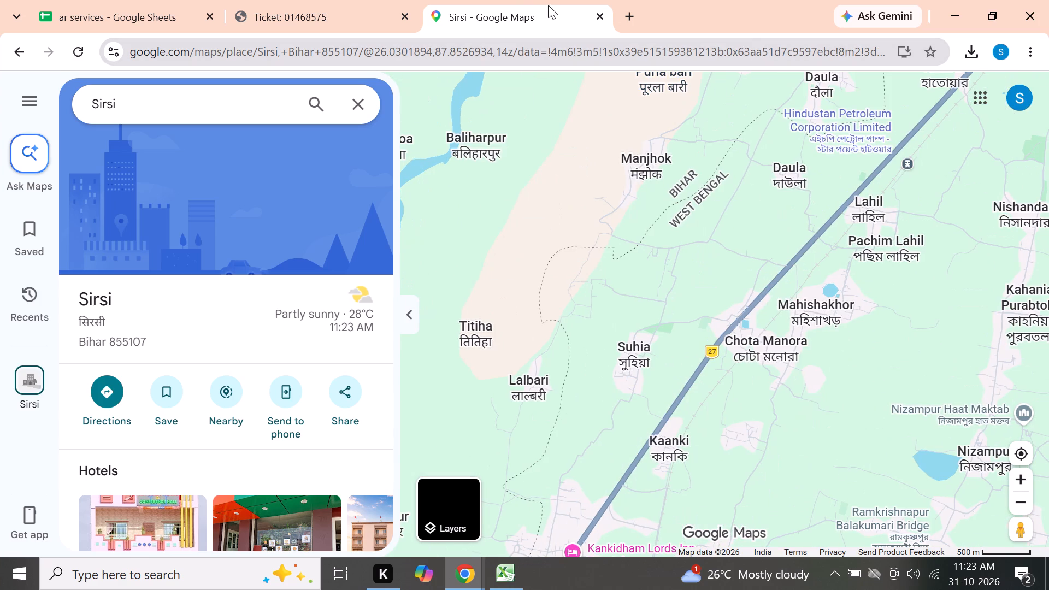
click(601, 18)
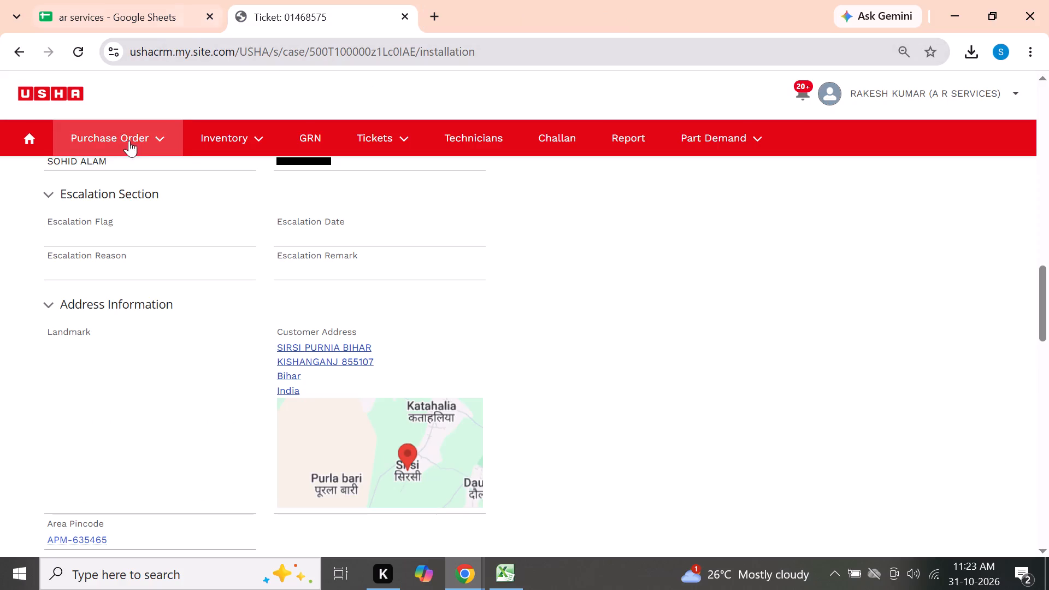
Return to the bulk ticket assignment list by way of the portal's home page.
click(28, 140)
click(401, 131)
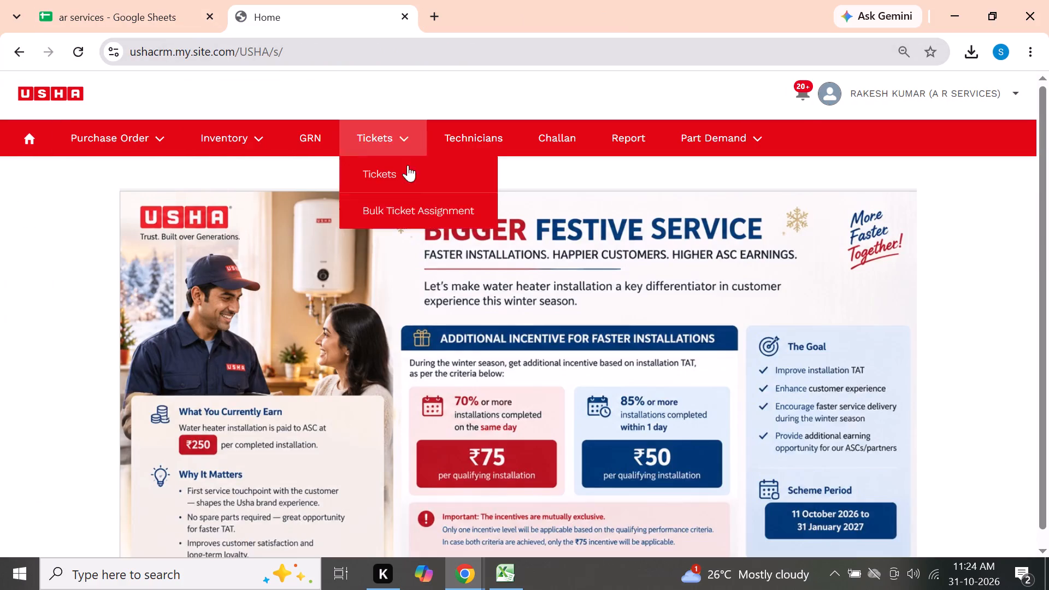
click(411, 205)
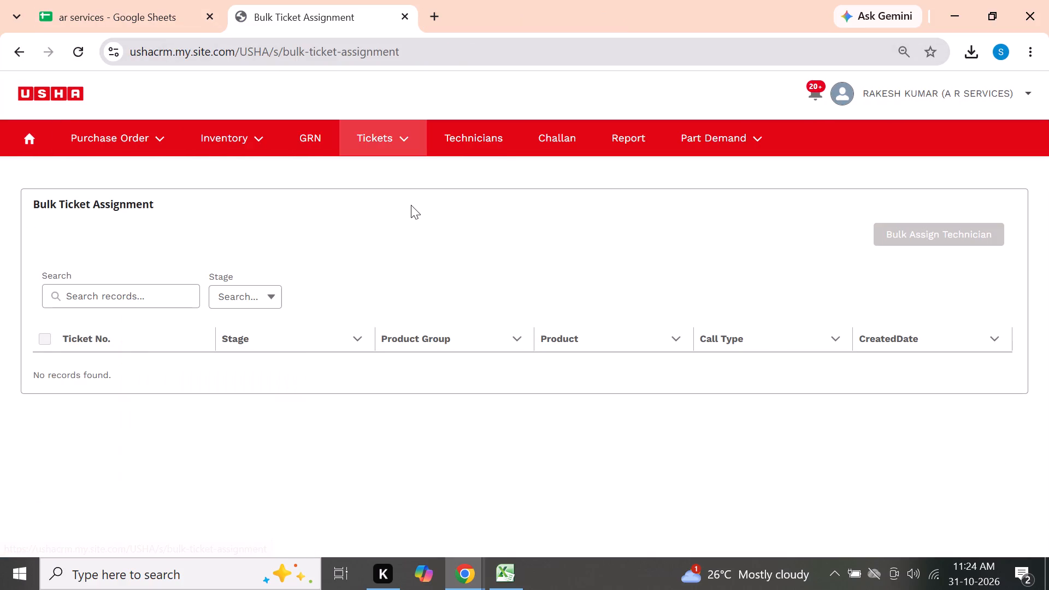
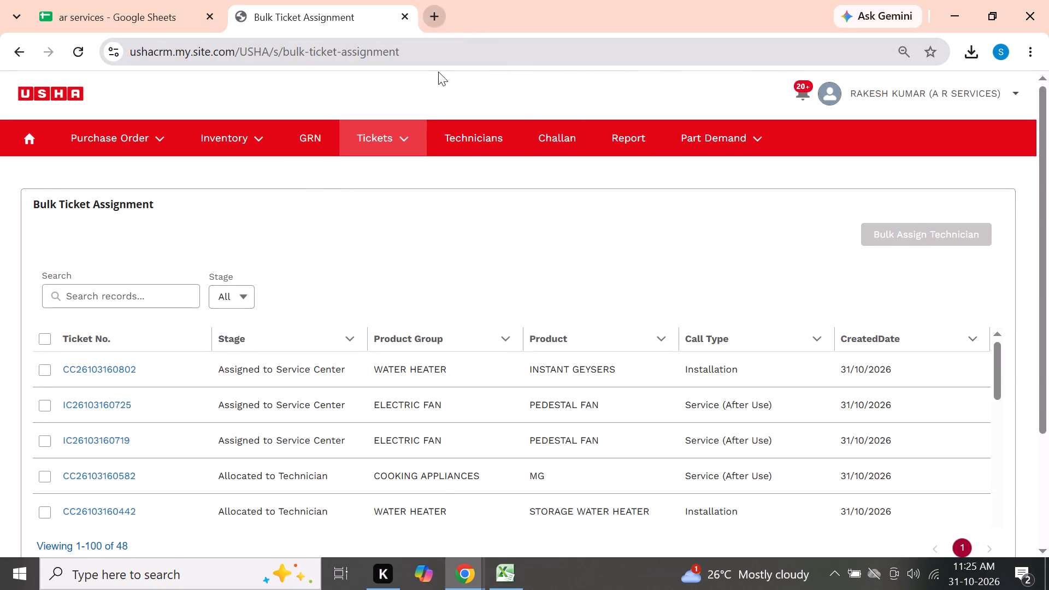
Bring up the previews of the open Chrome windows for switching between the ticket list and WhatsApp Business.
click(462, 575)
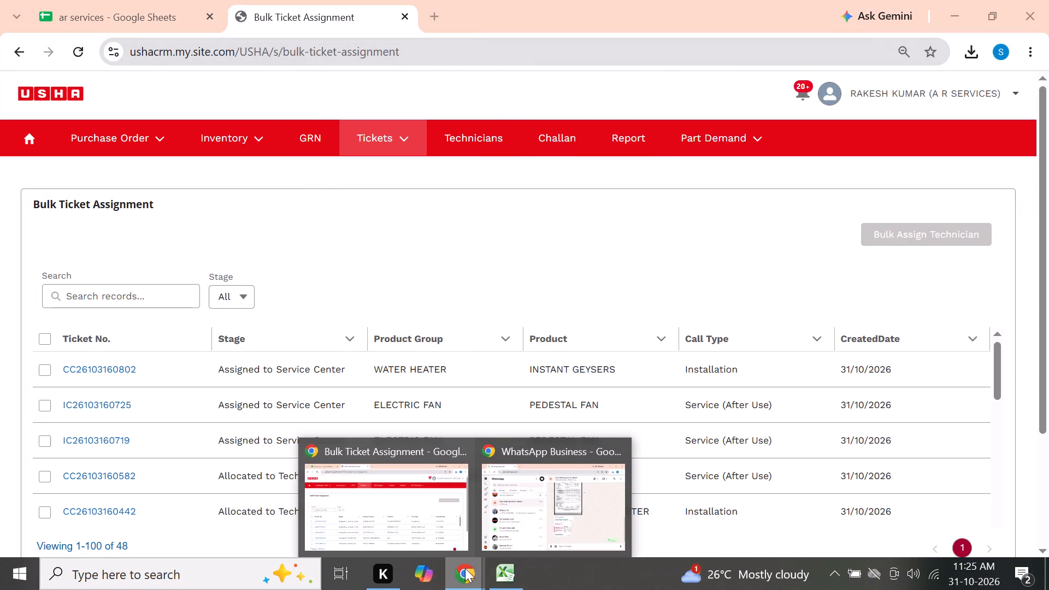
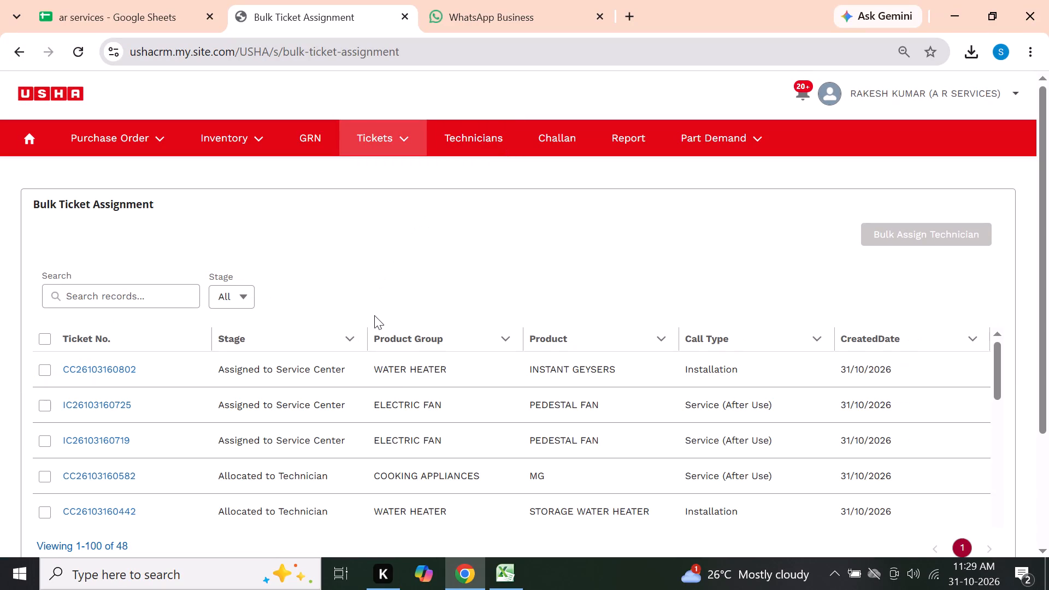
scroll(374, 315, down, 2)
scroll(374, 315, up, 4)
scroll(374, 316, down, 2)
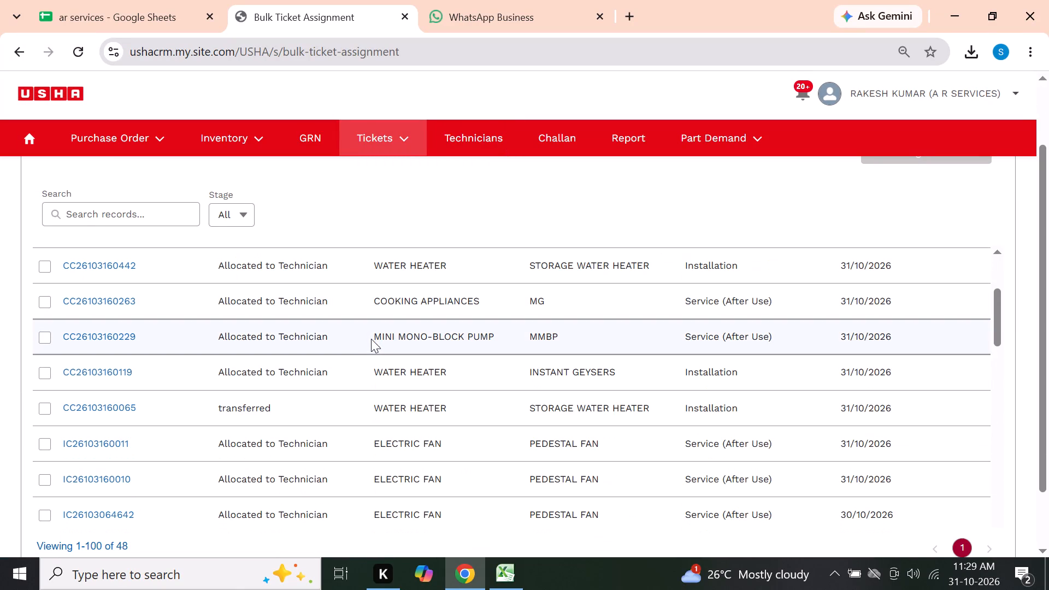
drag(381, 335, 483, 334)
click(483, 334)
drag(483, 334, 384, 336)
click(384, 336)
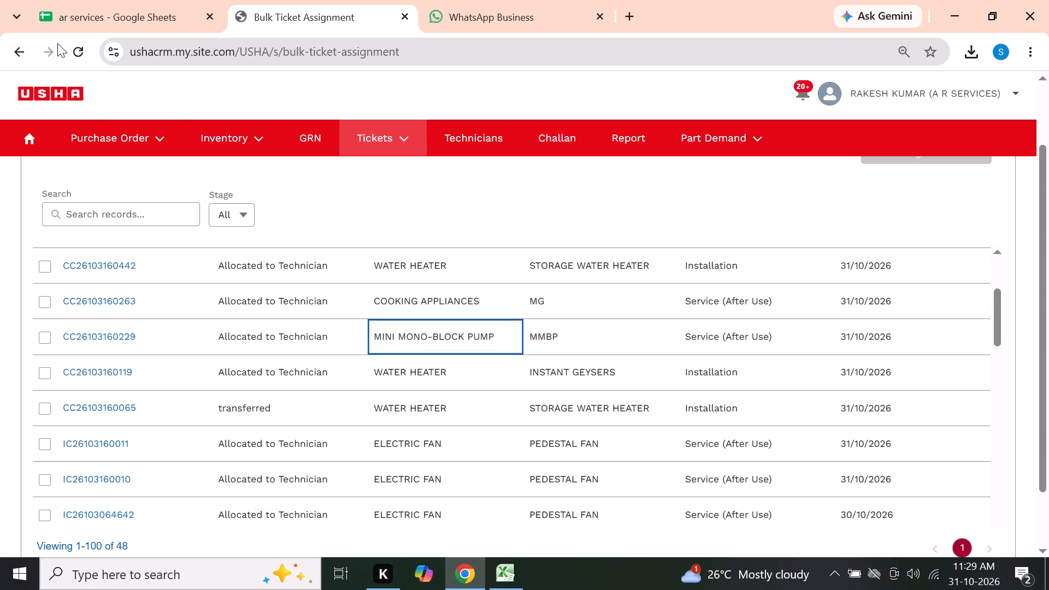
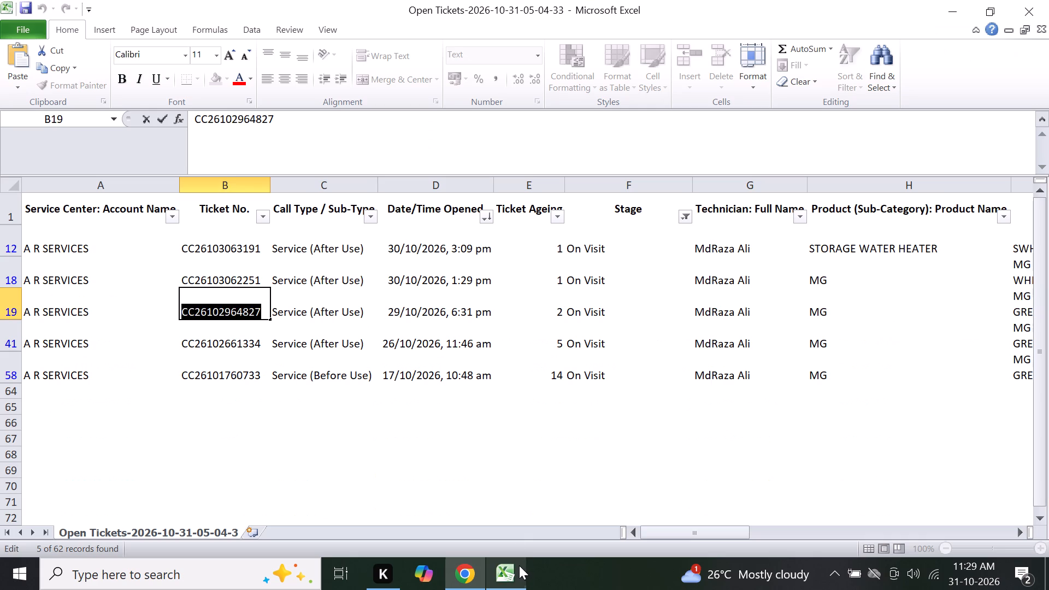
Filter the open tickets sheet's Stage column to Pending for Cancellation only and check the number of tickets in that column.
click(457, 409)
scroll(443, 347, up, 6)
scroll(443, 347, down, 5)
scroll(443, 347, up, 4)
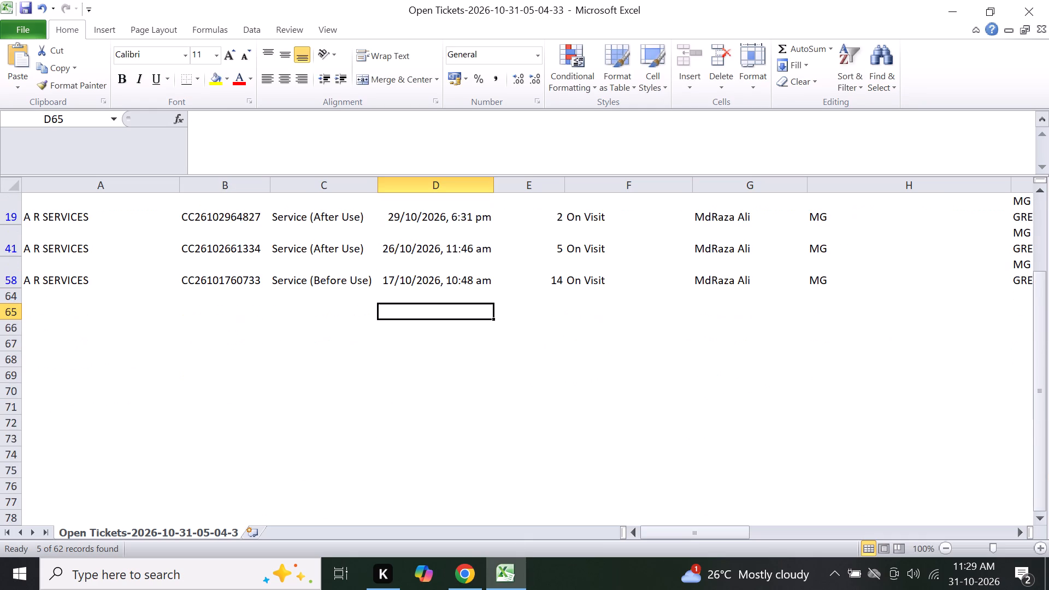
scroll(444, 347, up, 1)
click(556, 213)
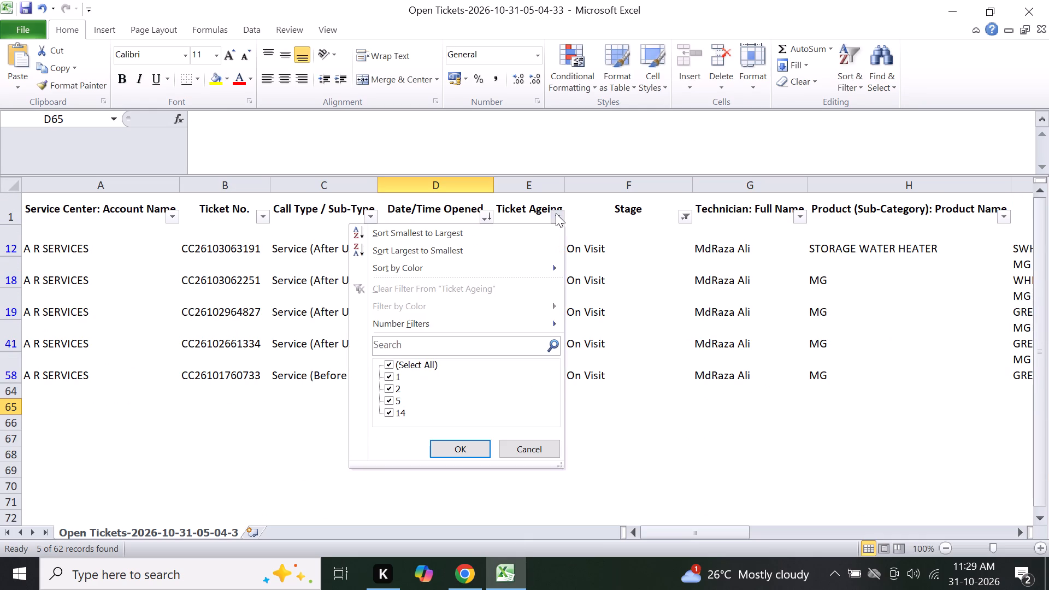
click(703, 243)
click(691, 215)
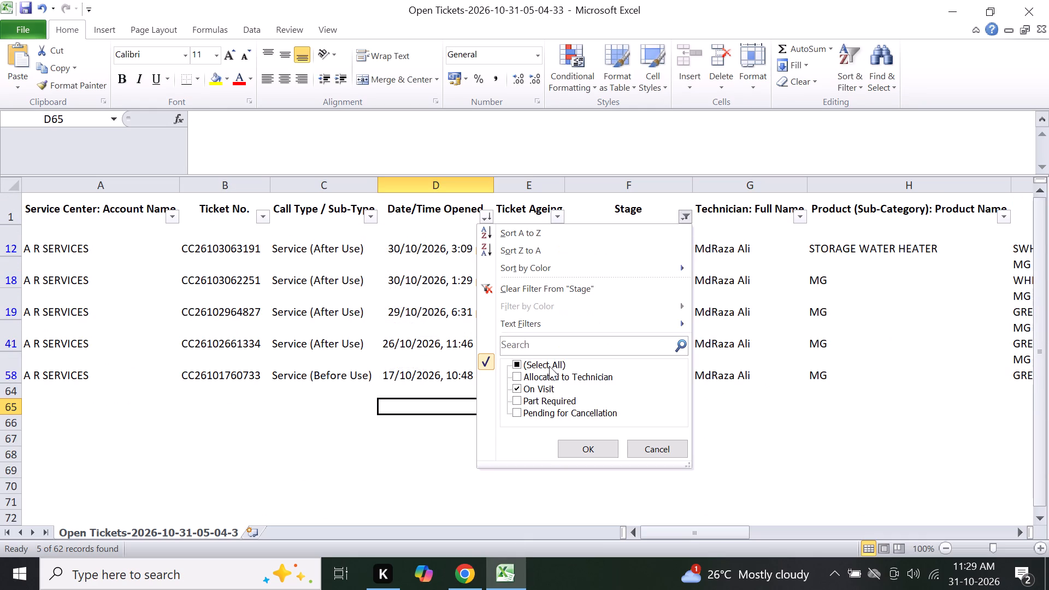
click(525, 385)
scroll(527, 393, down, 1)
click(529, 411)
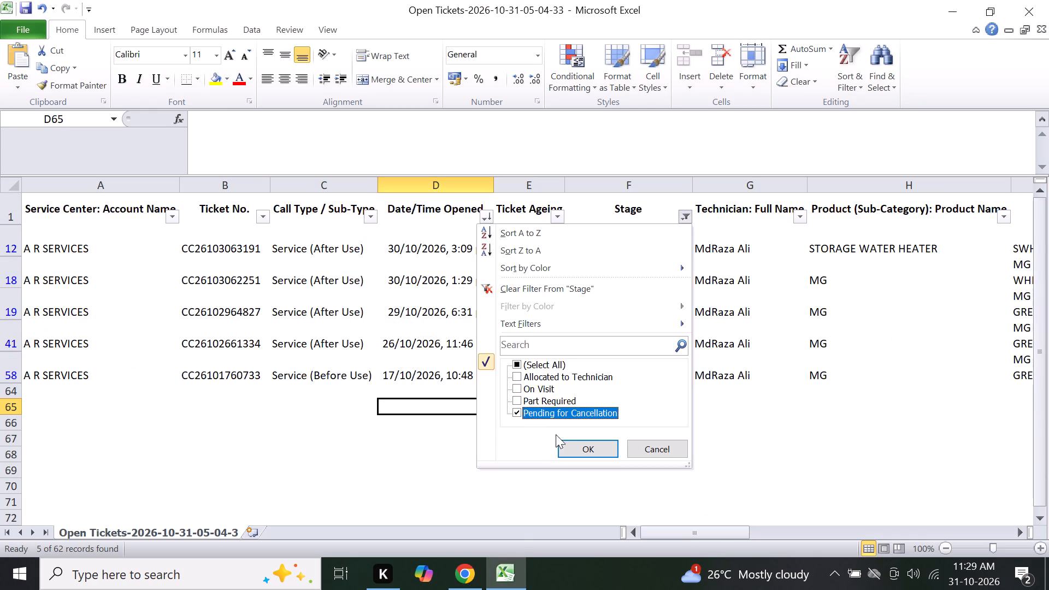
click(571, 446)
click(630, 190)
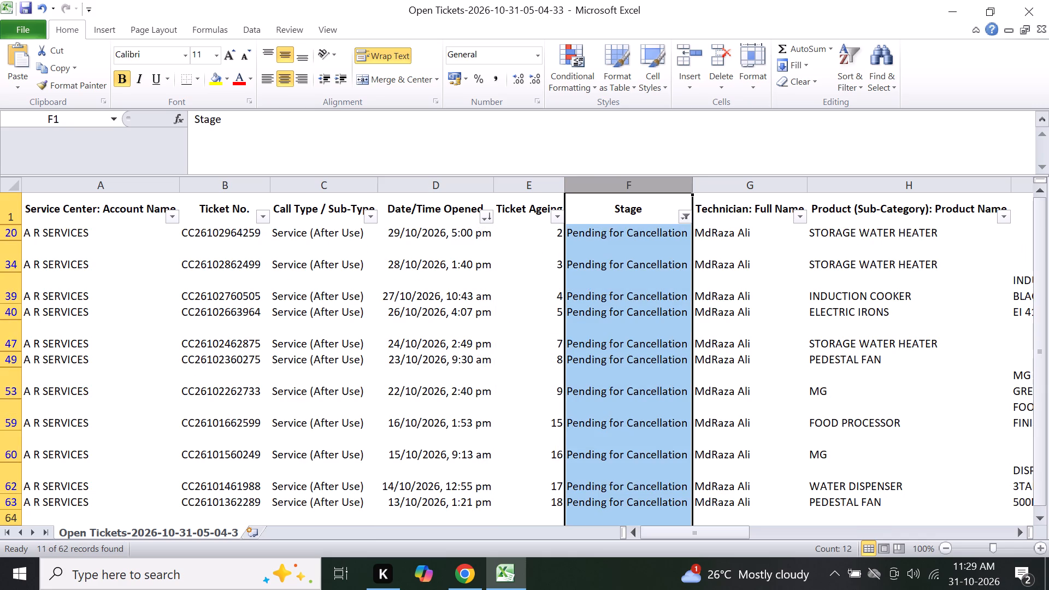
scroll(653, 345, down, 2)
scroll(654, 345, up, 5)
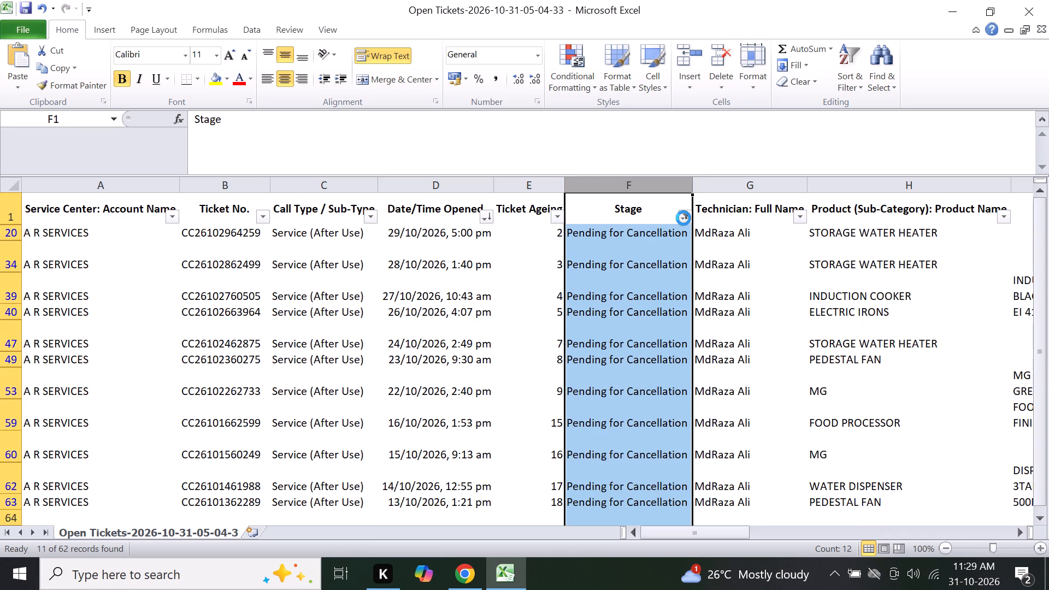
Switch the Stage filter to Part Required only and view the matching tickets.
click(683, 218)
click(535, 415)
click(524, 402)
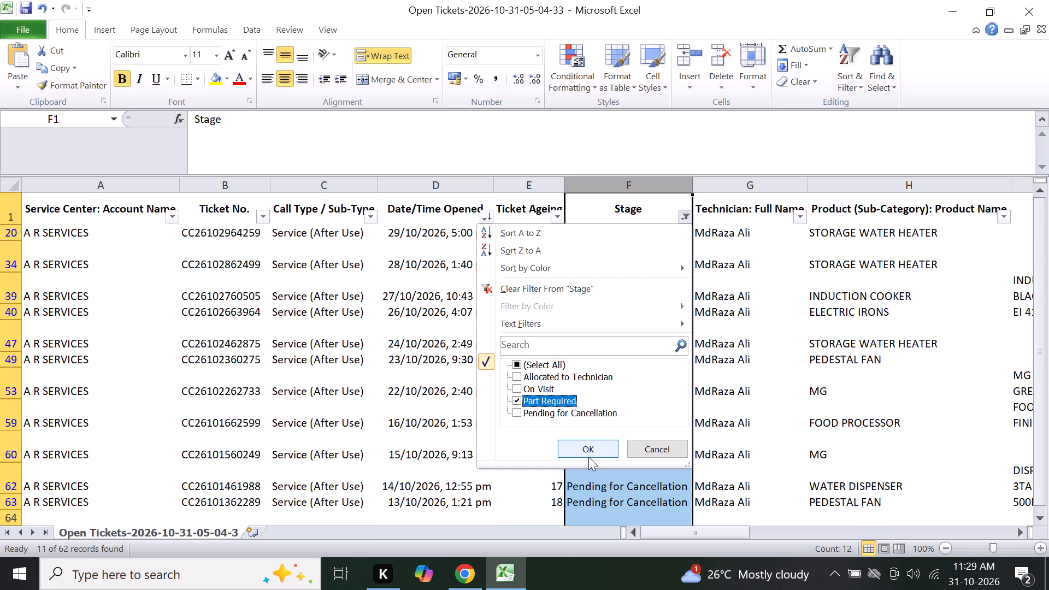
click(585, 447)
click(654, 308)
Change the Stage filter to Allocated to Technician only and select the whole Stage column.
click(685, 218)
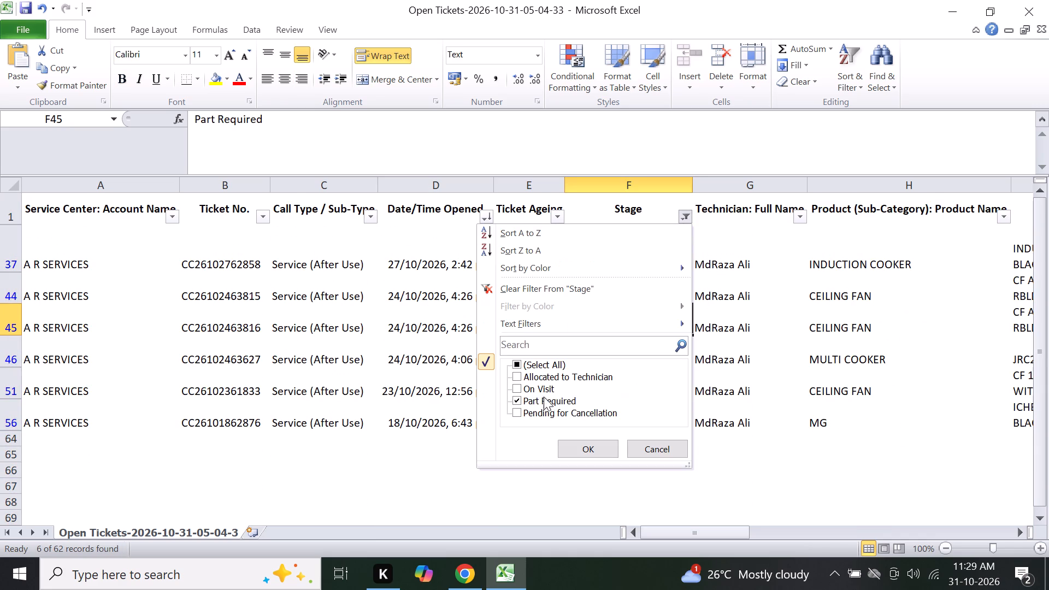
click(526, 399)
click(520, 376)
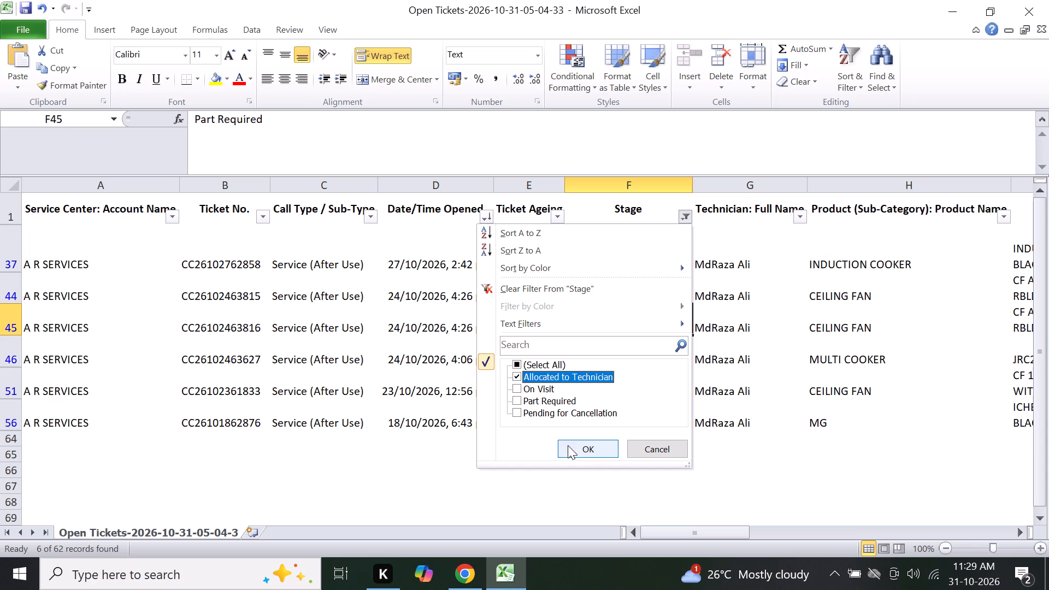
click(588, 450)
click(608, 184)
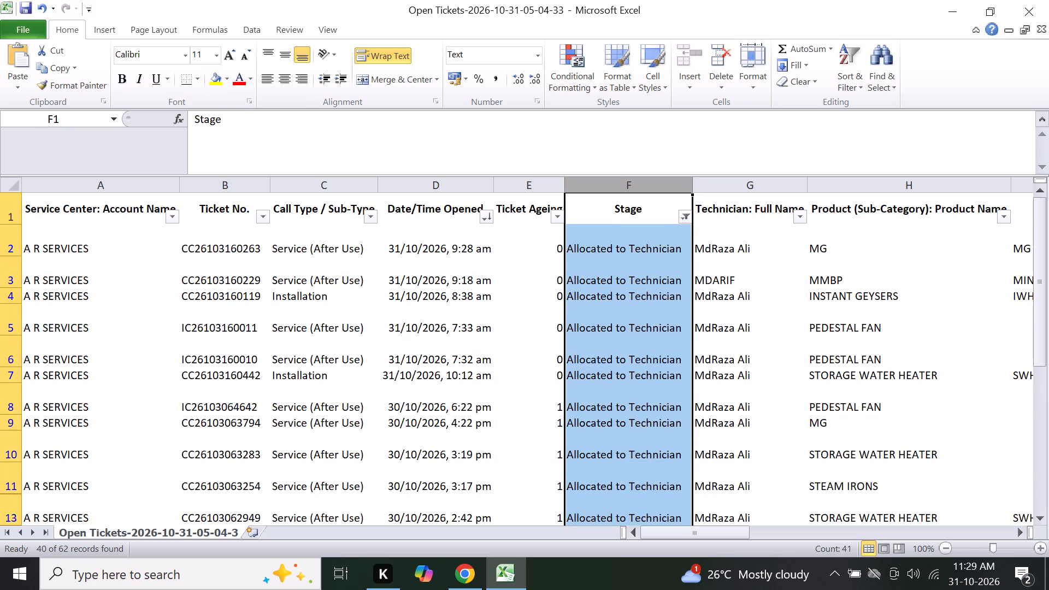
Look through the Allocated to Technician tickets from newest to oldest, including their product and customer columns.
scroll(611, 368, down, 11)
scroll(614, 374, up, 1)
scroll(613, 373, down, 4)
scroll(612, 373, up, 4)
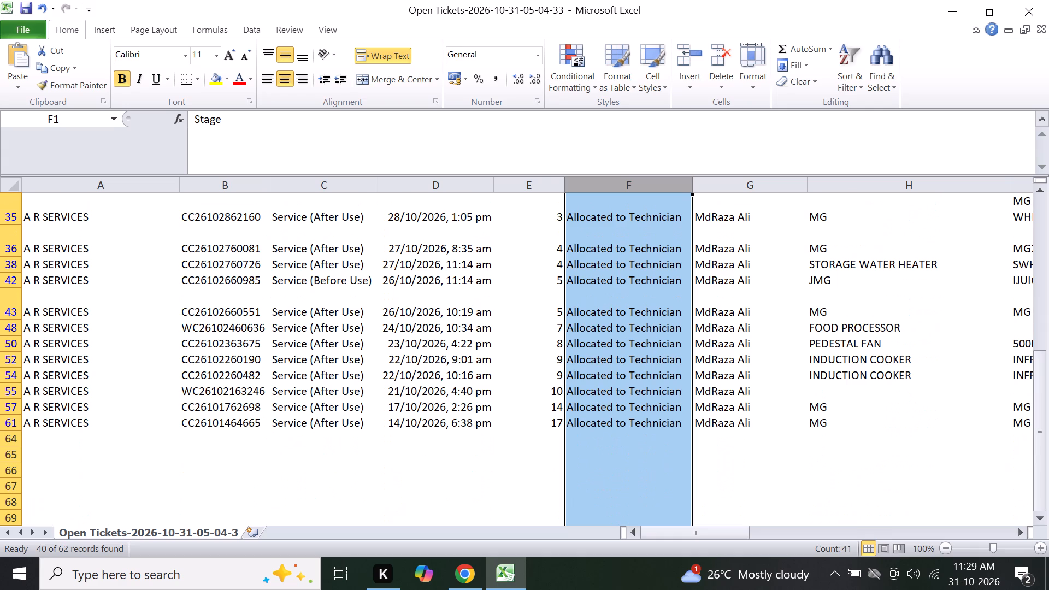
drag(705, 535, 757, 530)
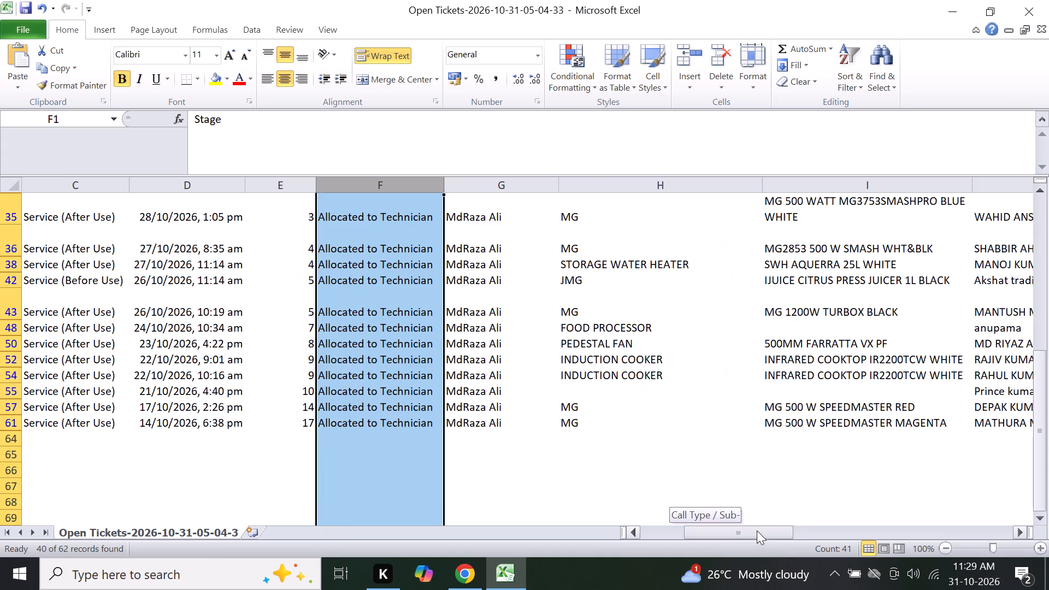
drag(757, 530, 618, 528)
click(510, 479)
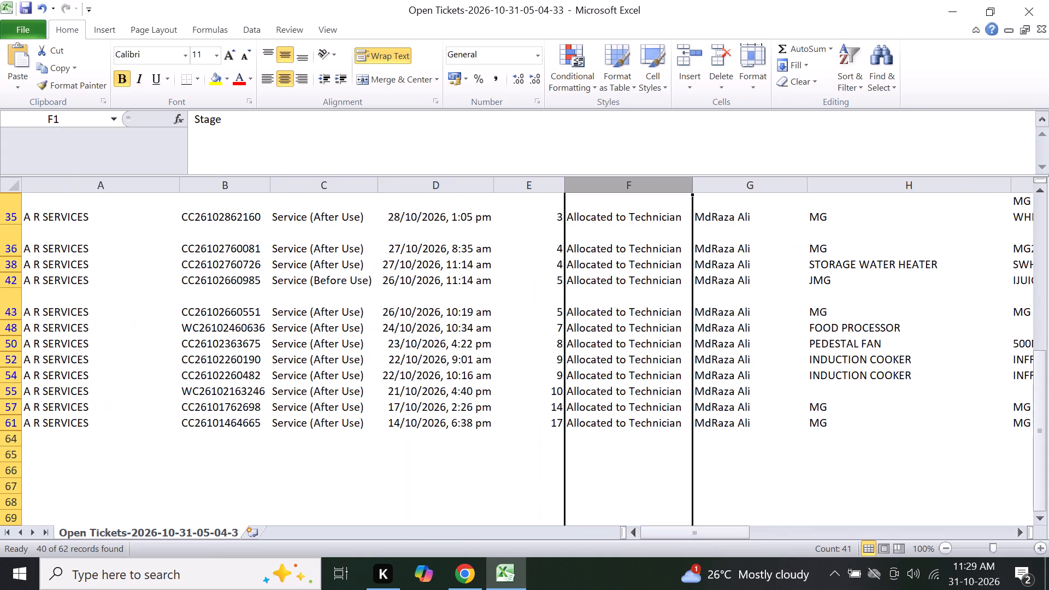
scroll(520, 390, up, 19)
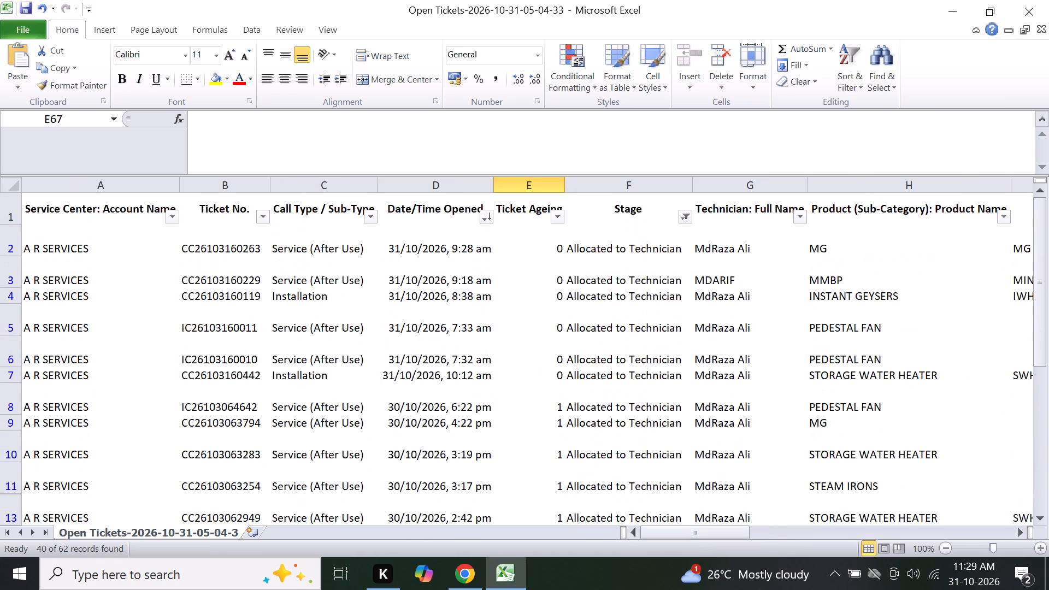
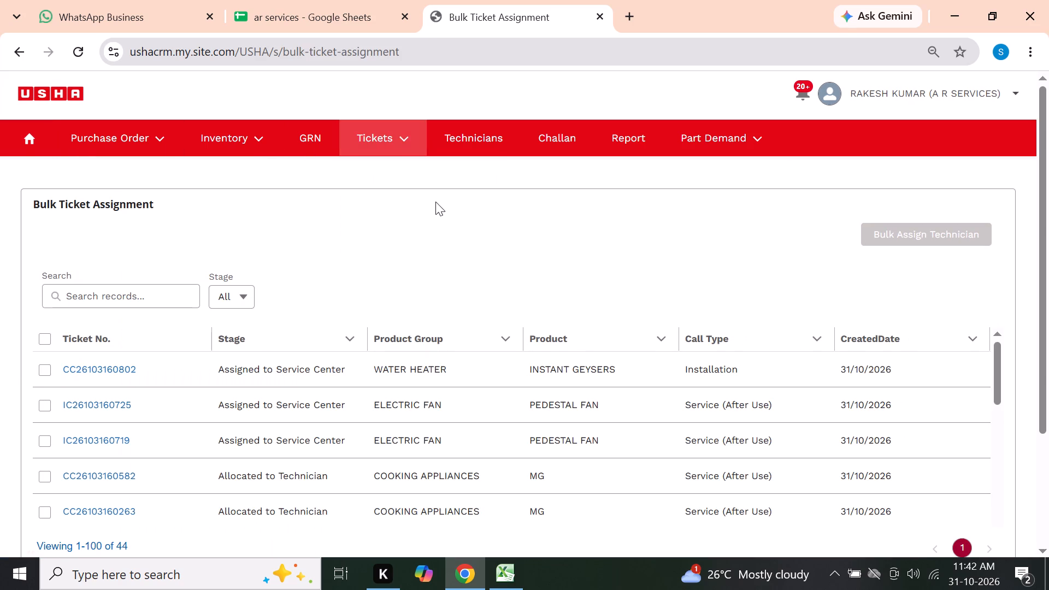
Reopen the Bulk Ticket Assignment page until its ticket list is refreshed.
click(398, 143)
click(418, 207)
click(403, 135)
click(415, 202)
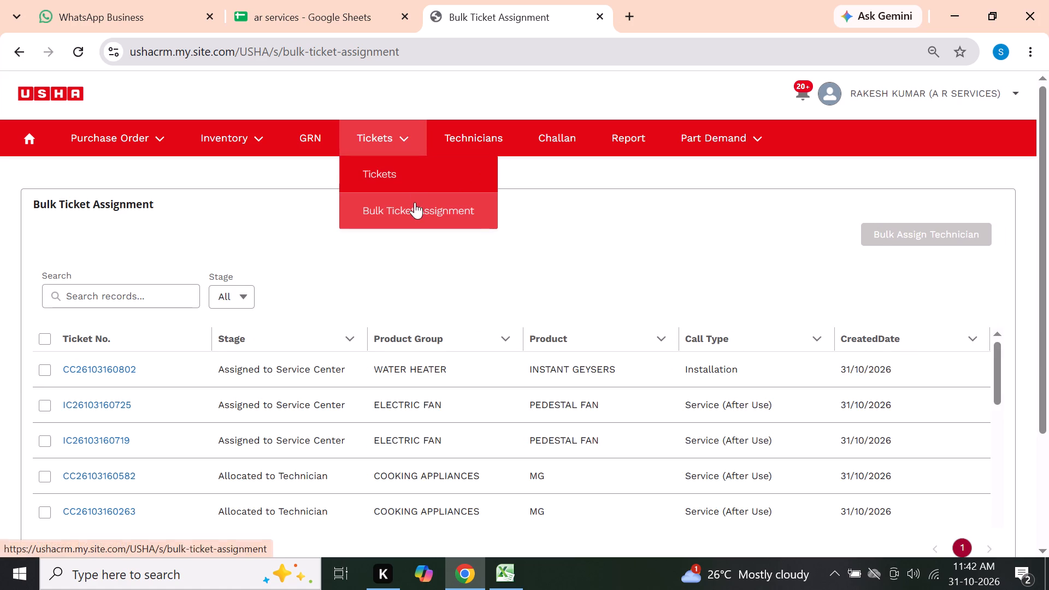
click(403, 139)
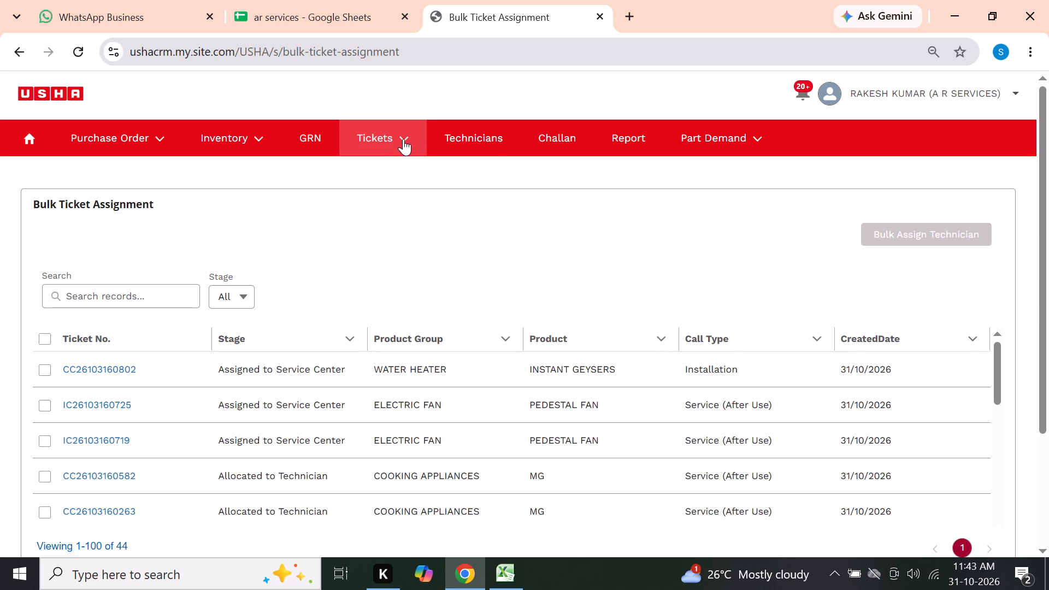
click(416, 206)
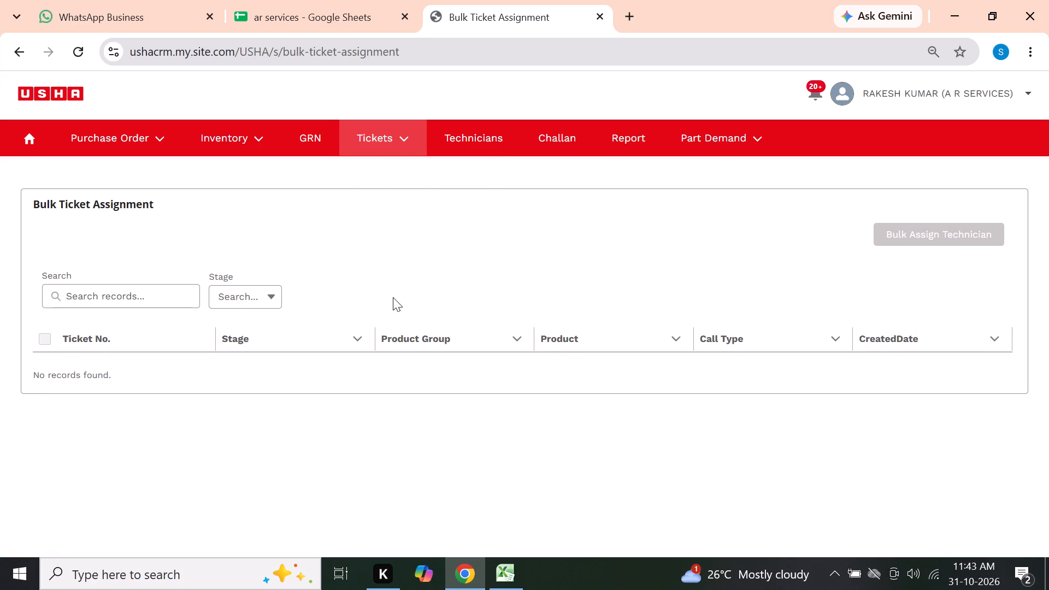
Look through the bulk assignment ticket list across all stages, checking each ticket's stage, product group and created date.
scroll(368, 326, down, 1)
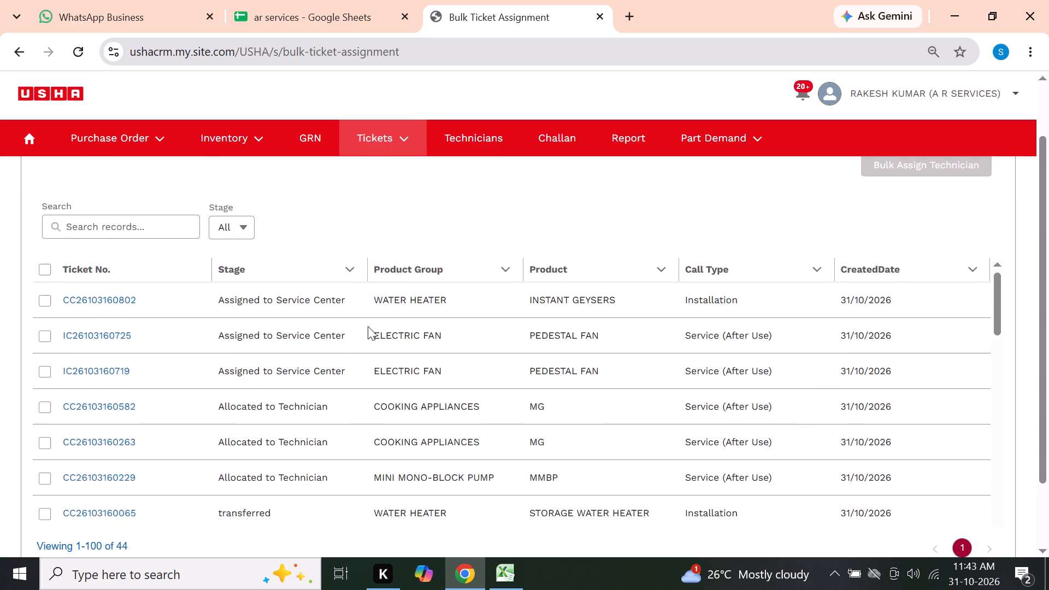
scroll(368, 326, down, 1)
scroll(368, 326, up, 4)
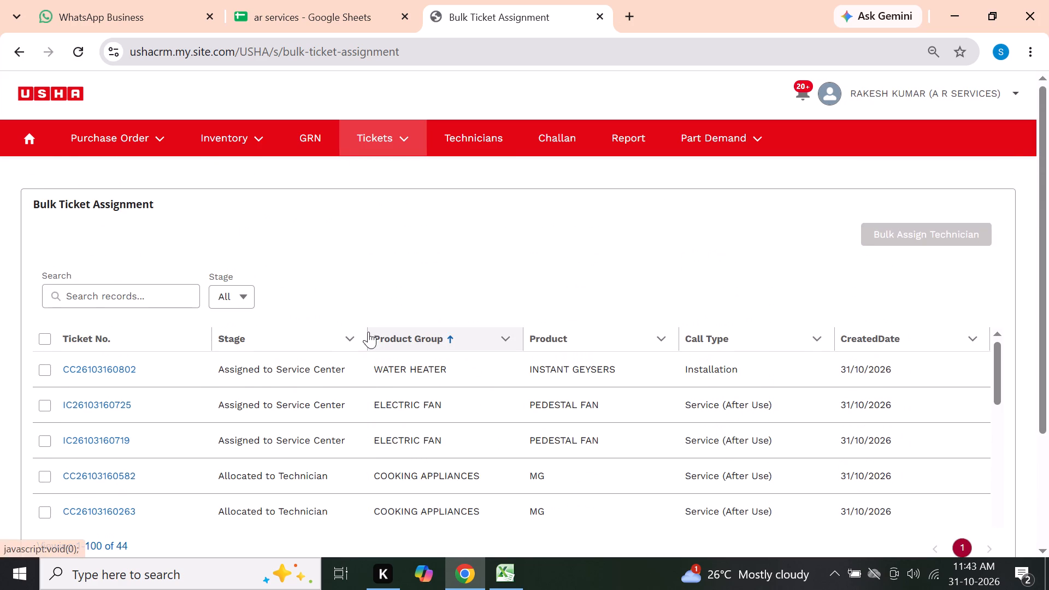
scroll(367, 337, down, 2)
scroll(367, 337, up, 3)
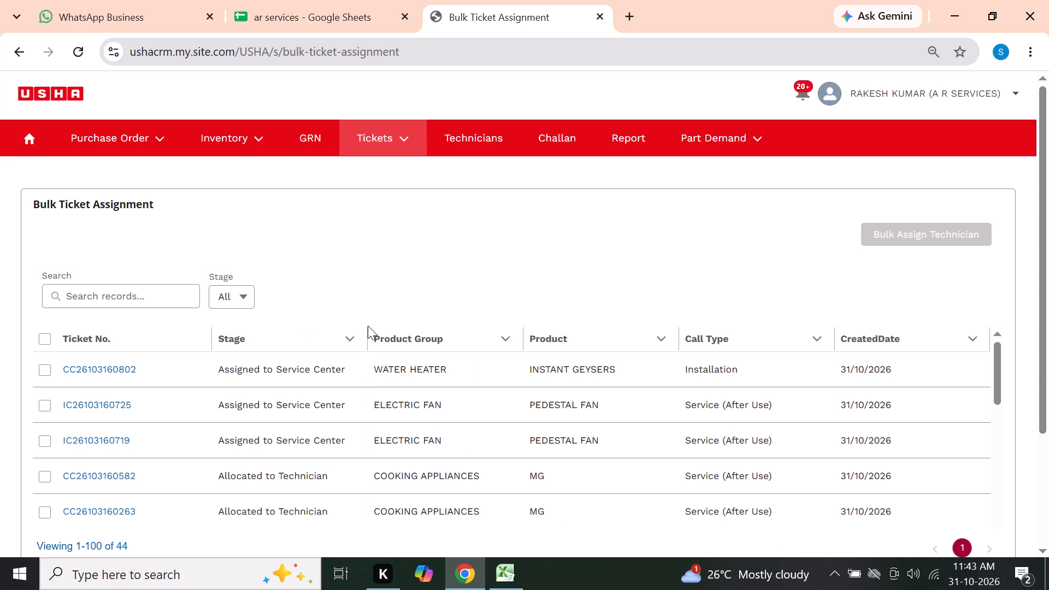
scroll(367, 327, down, 6)
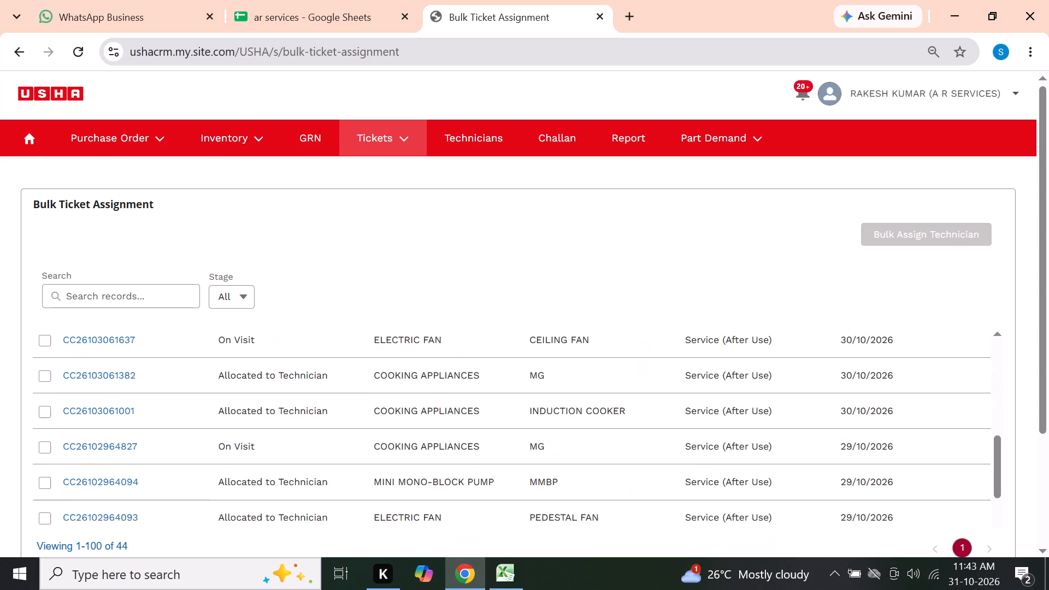
scroll(367, 327, down, 2)
scroll(367, 327, up, 13)
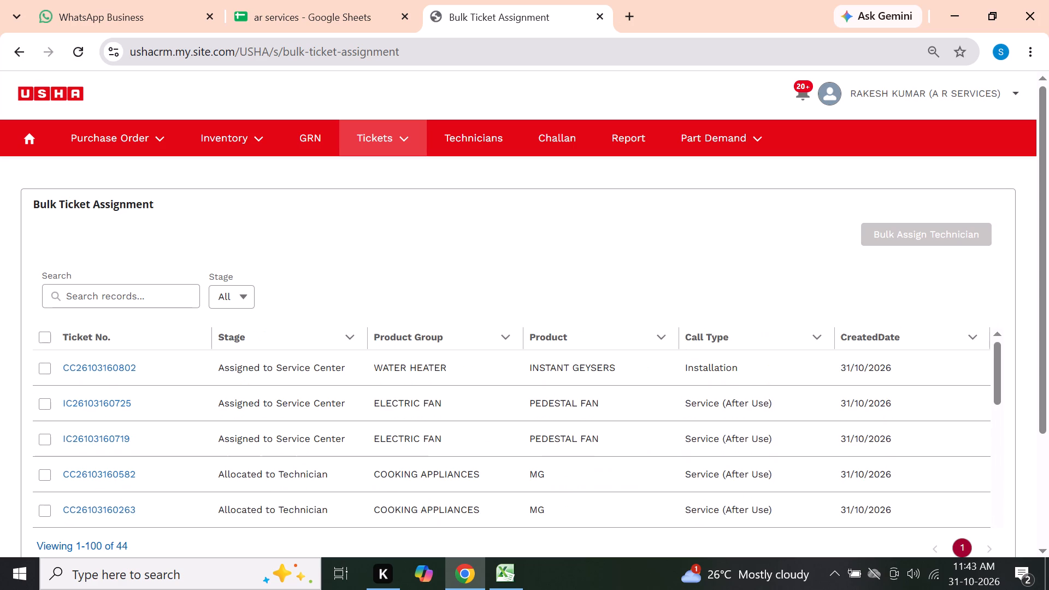
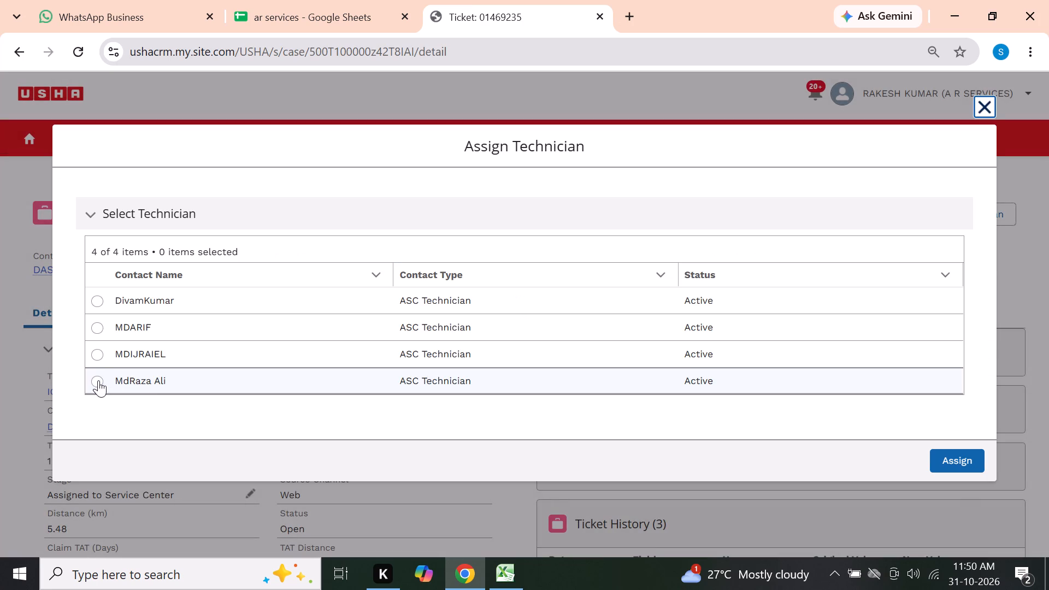
click(98, 380)
click(975, 457)
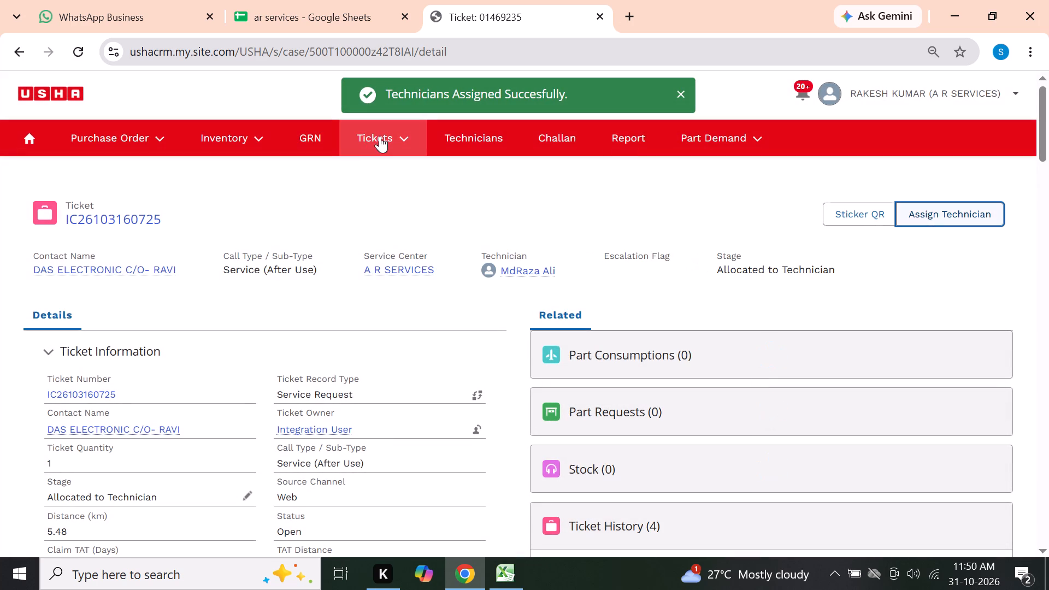
click(390, 137)
click(415, 197)
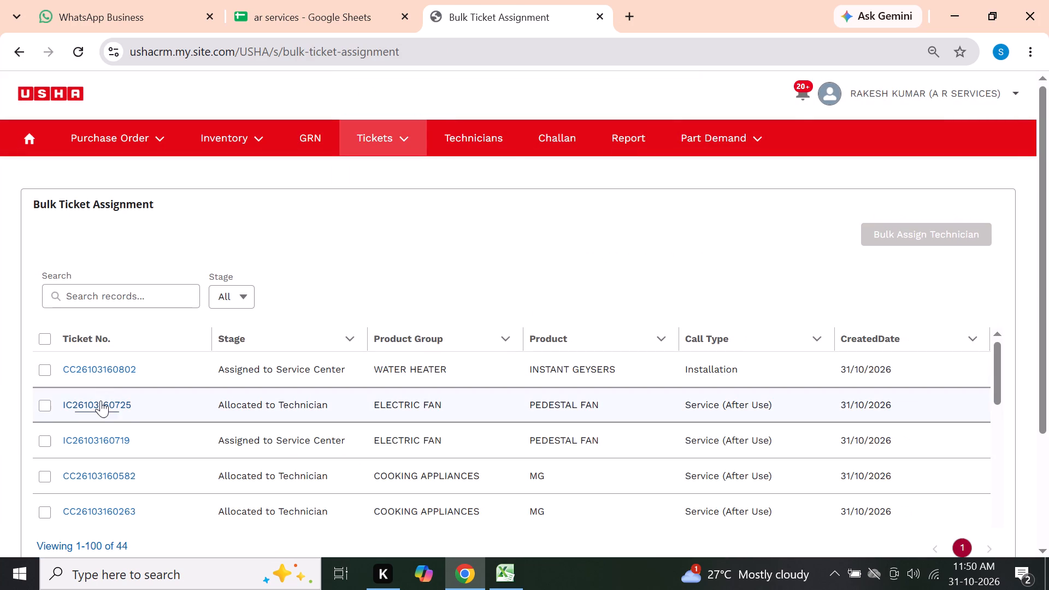
click(111, 370)
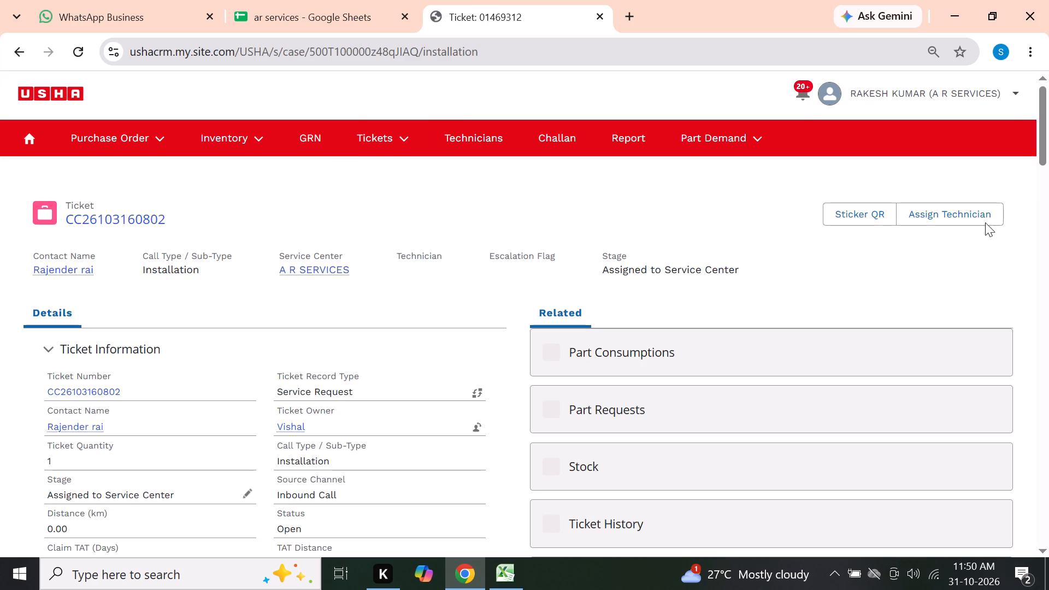
click(961, 213)
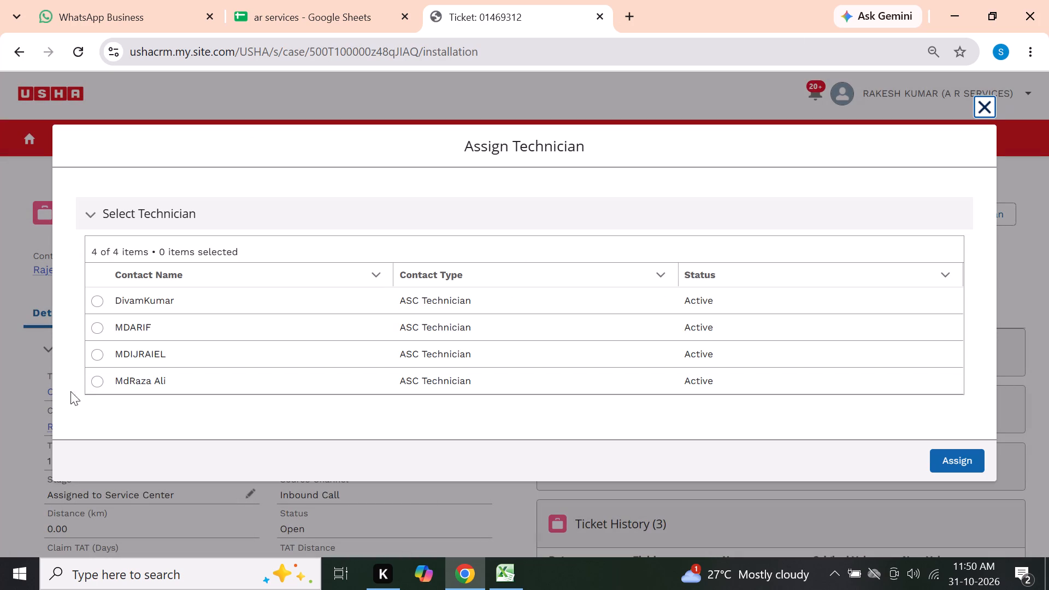
click(95, 381)
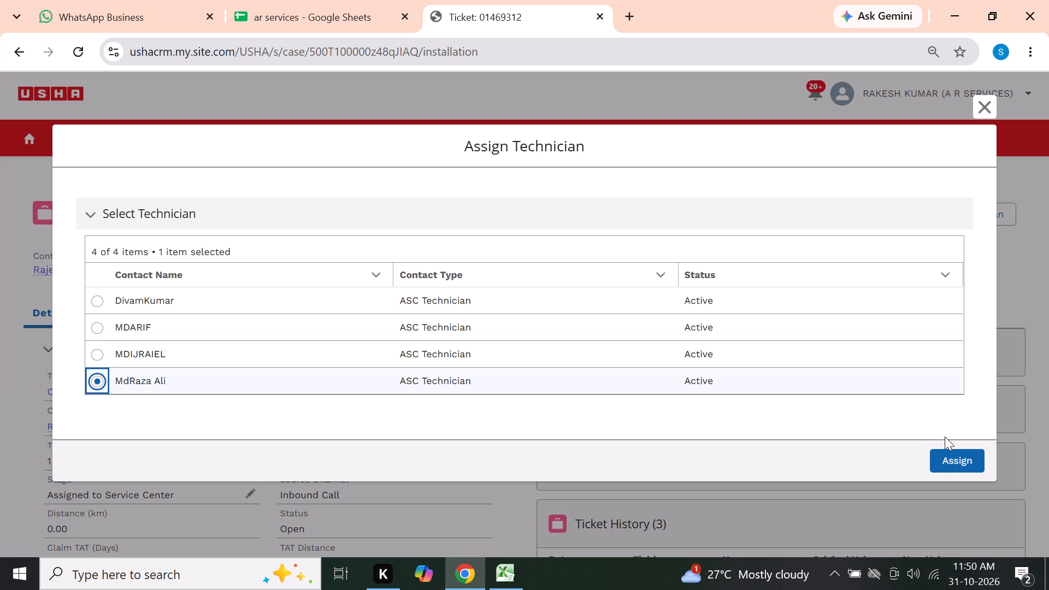
click(953, 463)
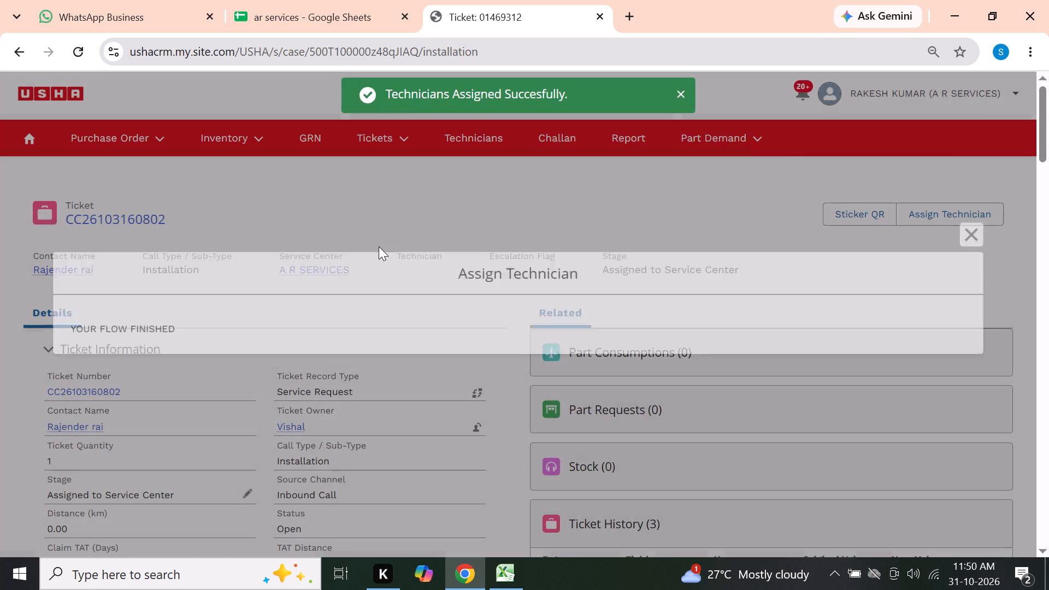
click(27, 139)
click(397, 147)
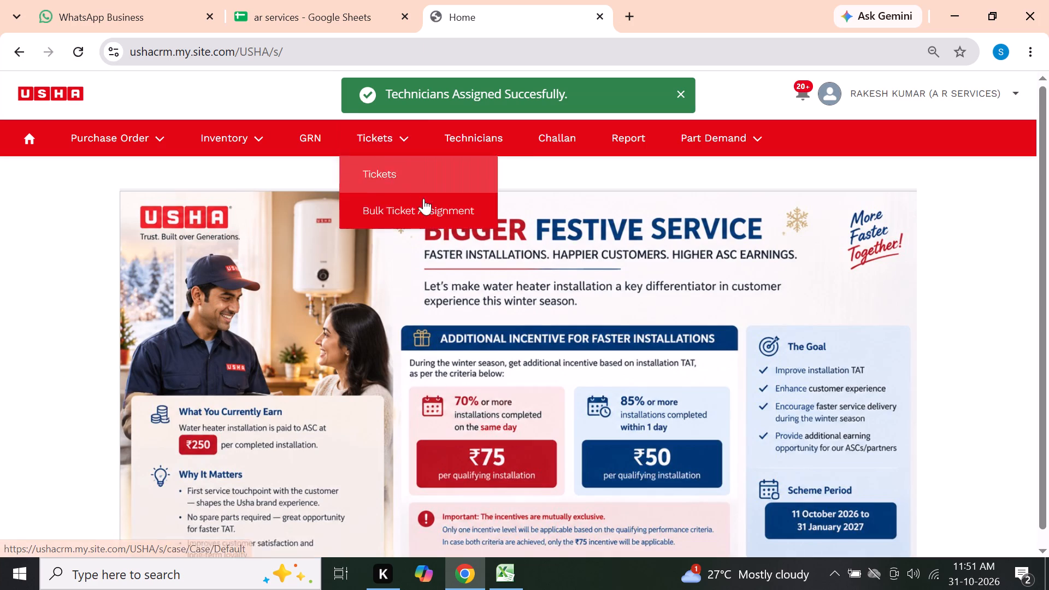
click(426, 200)
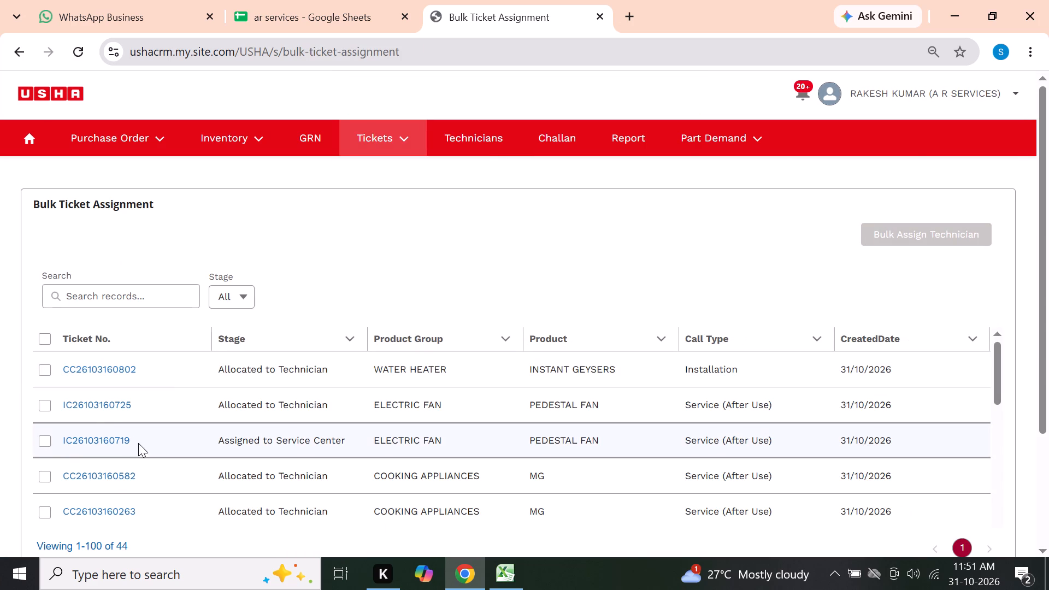
click(99, 433)
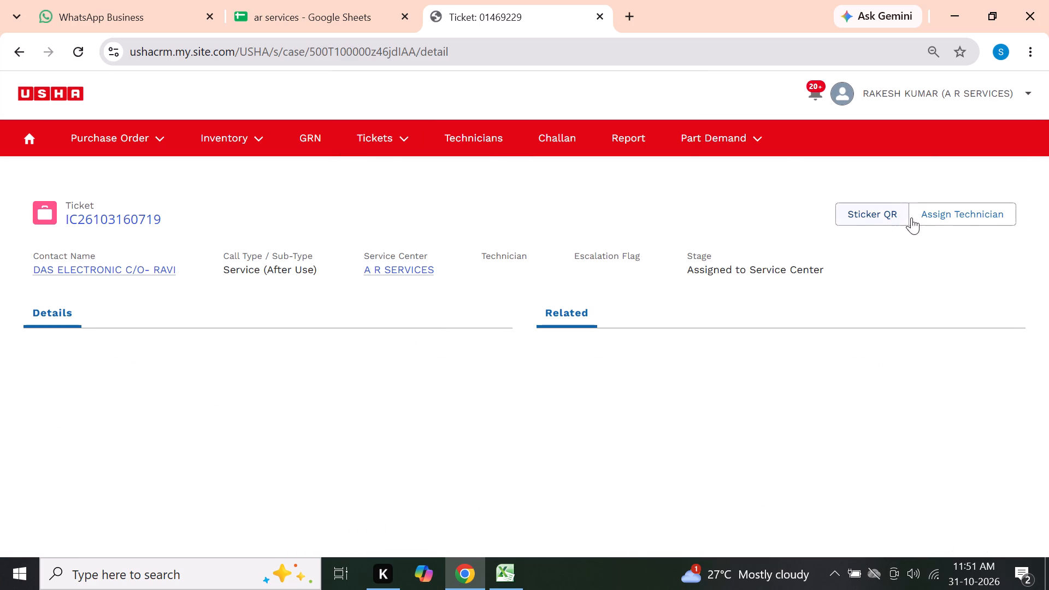
click(964, 212)
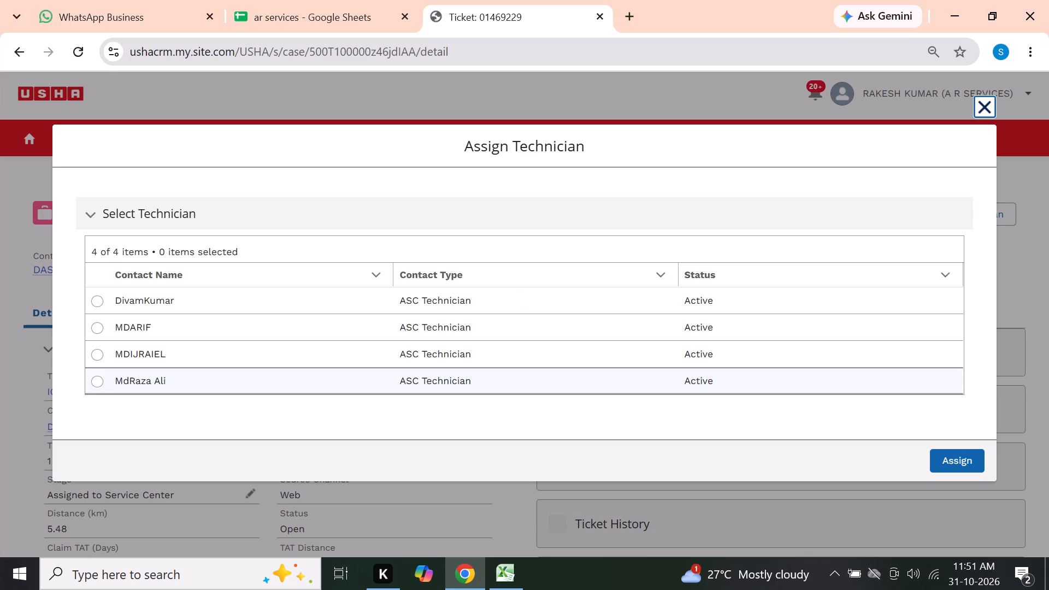
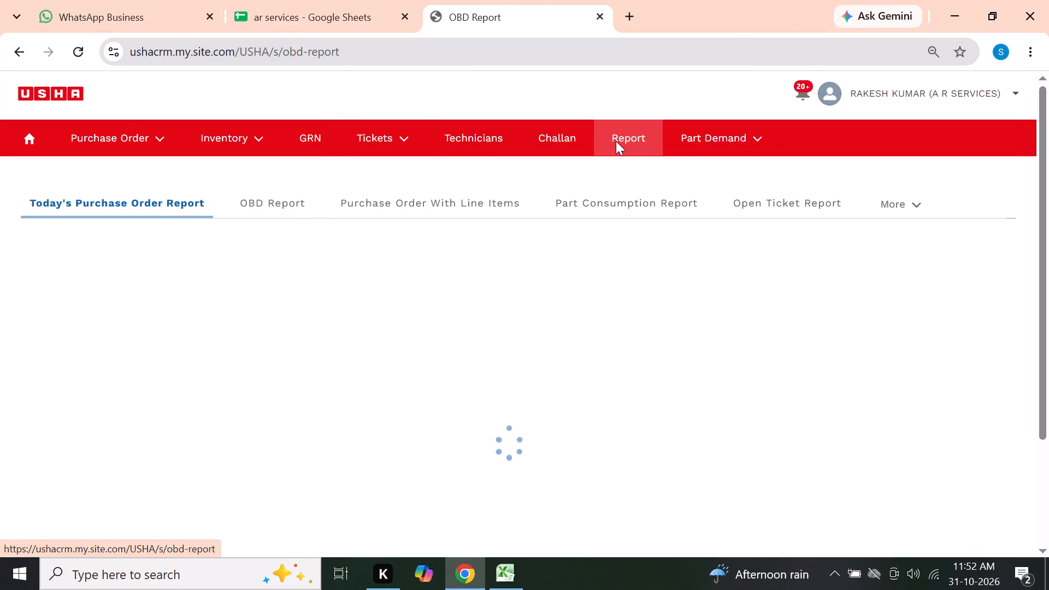
Open the Open Ticket Report among the portal's reports.
click(817, 206)
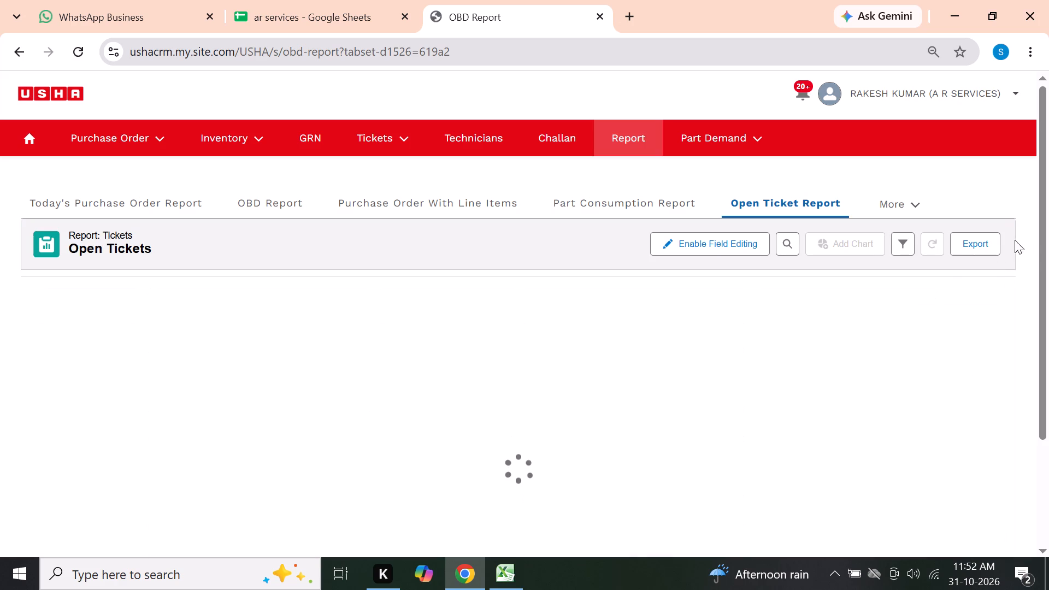
Export the Open Tickets report using the Details Only export view.
click(976, 240)
click(975, 243)
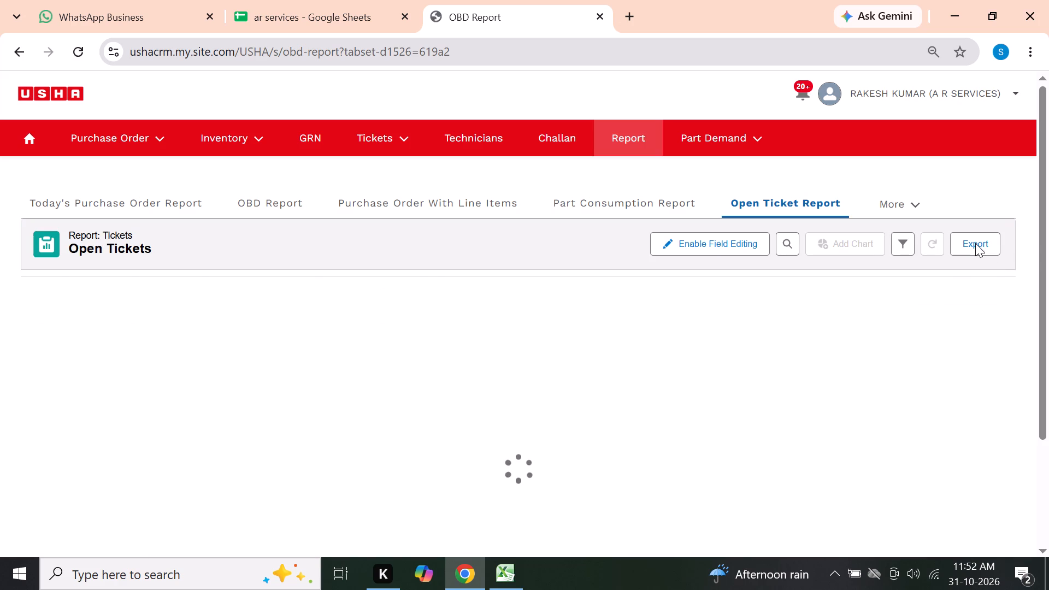
click(975, 243)
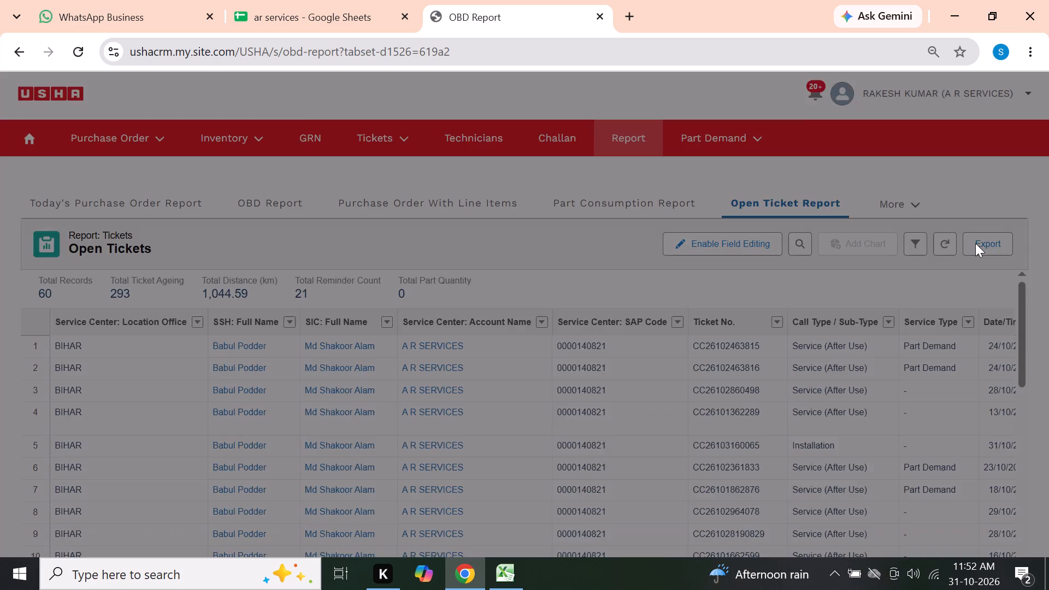
click(350, 302)
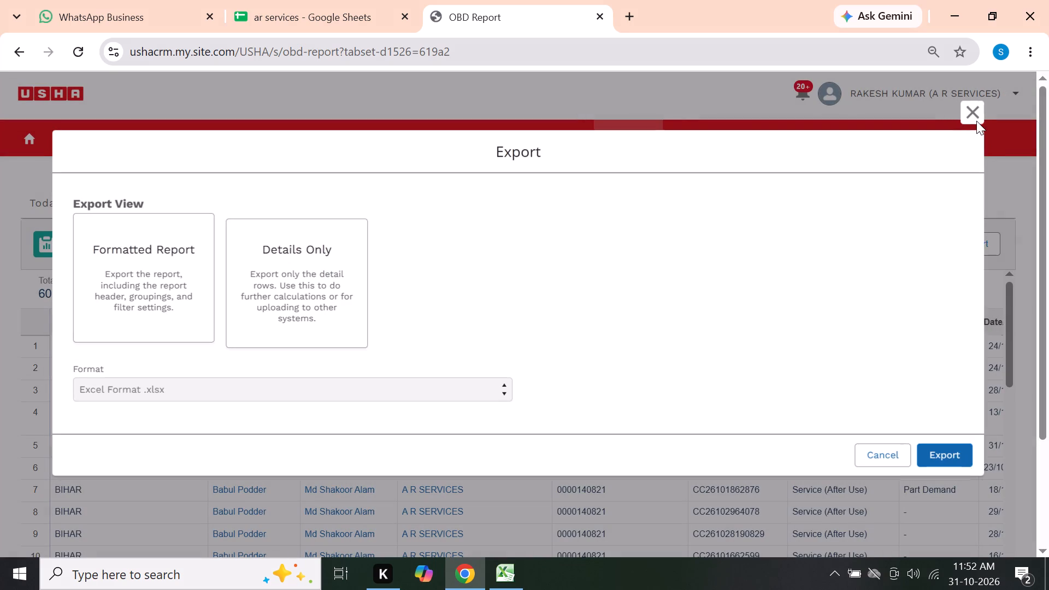
click(352, 331)
click(960, 445)
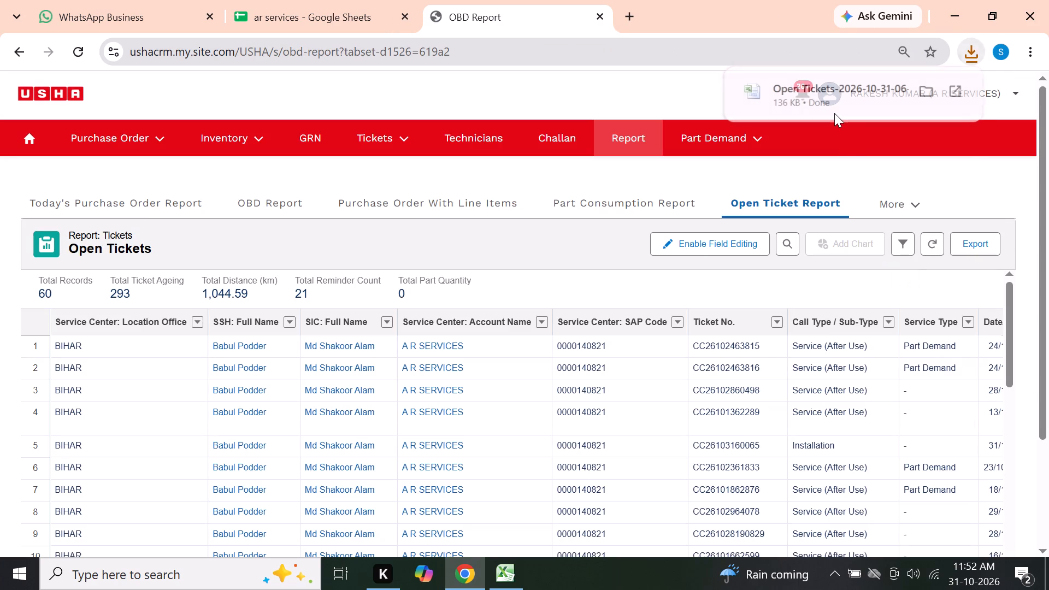
Open the freshly downloaded Open Tickets spreadsheet dated 2026-10-31.
click(842, 99)
click(842, 99)
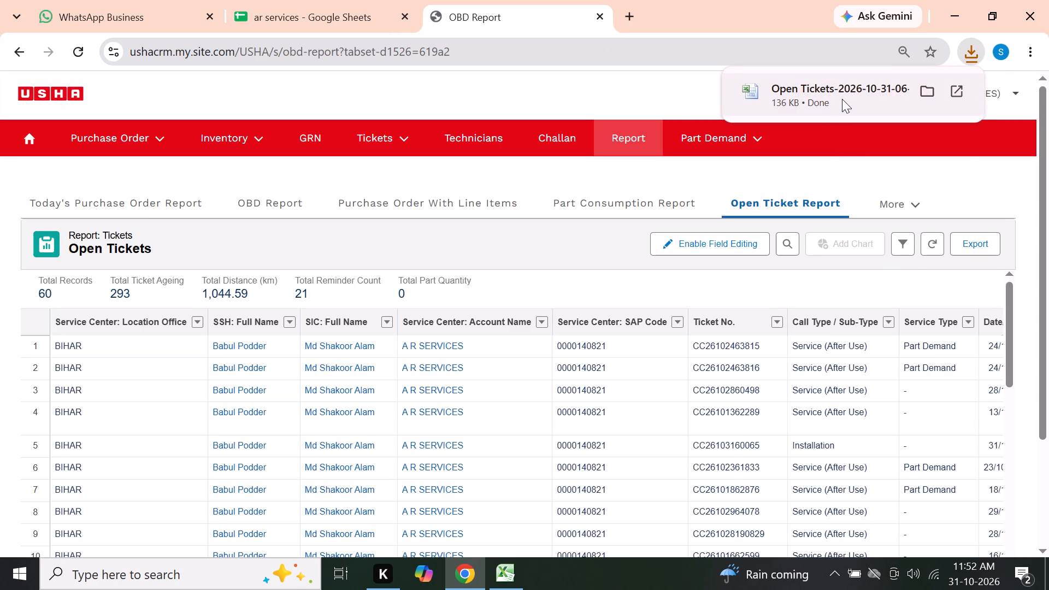
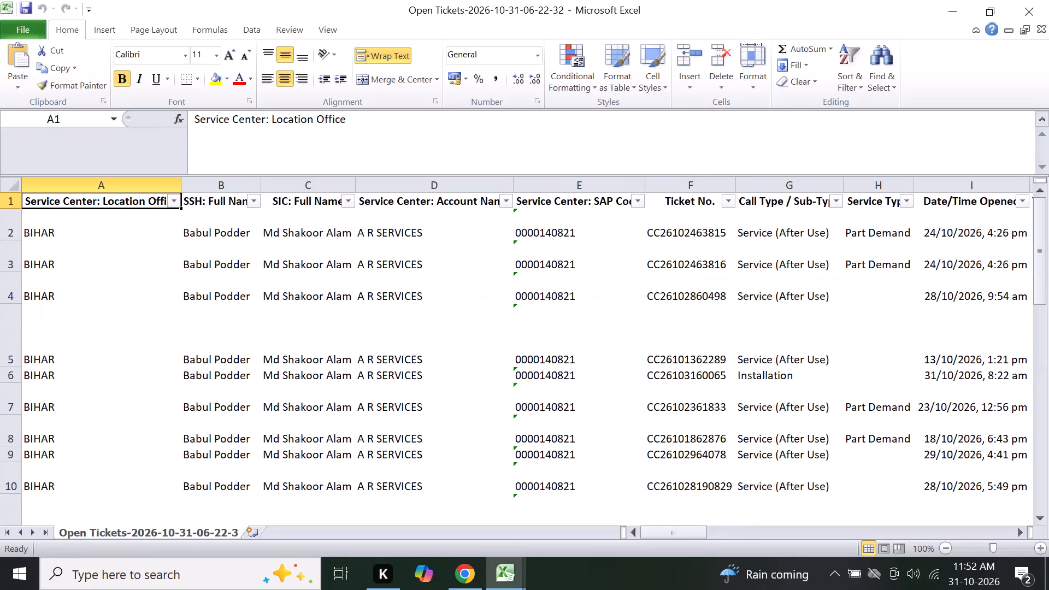
Delete the Location Office, SSH, SIC and SAP Code columns from the Open Tickets sheet, keeping the service center account name.
click(468, 328)
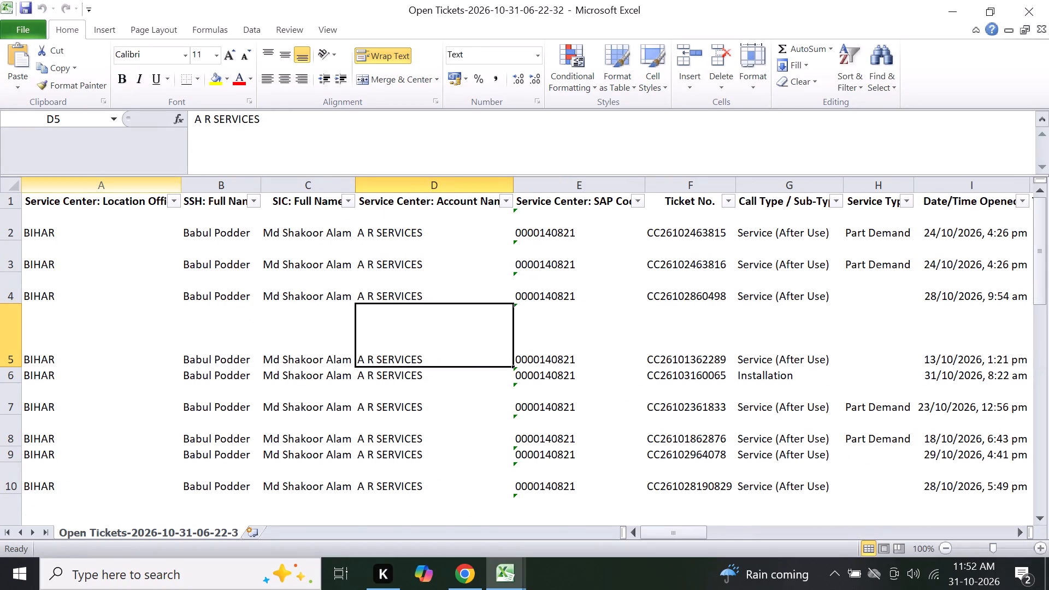
drag(115, 186, 294, 219)
right_click(261, 245)
click(297, 370)
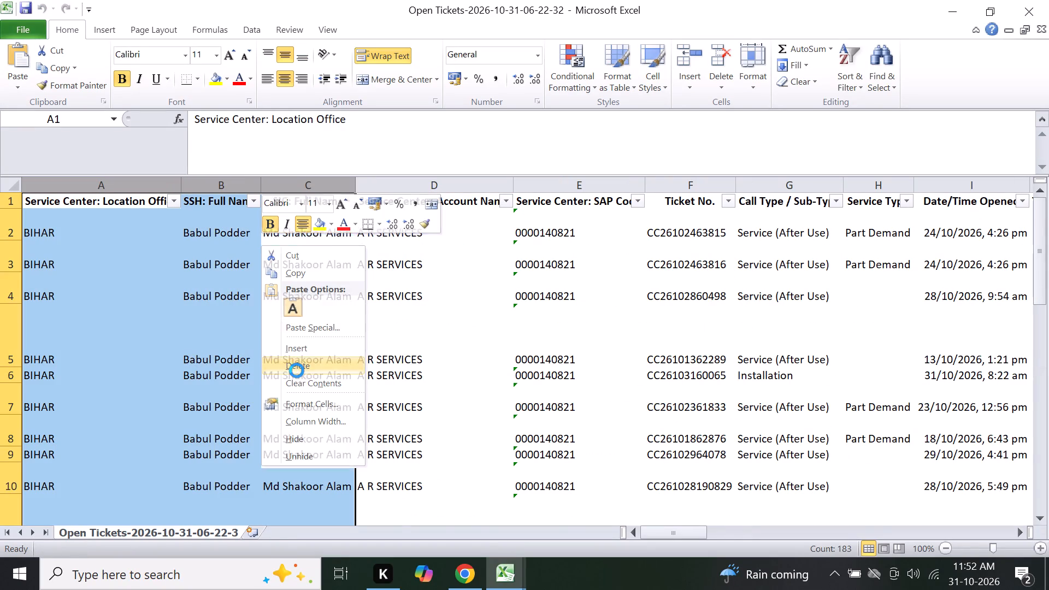
click(251, 190)
right_click(251, 190)
drag(320, 320, 321, 312)
Delete the Service Type column and the Distance (km), TAT Distance and Status columns.
click(418, 181)
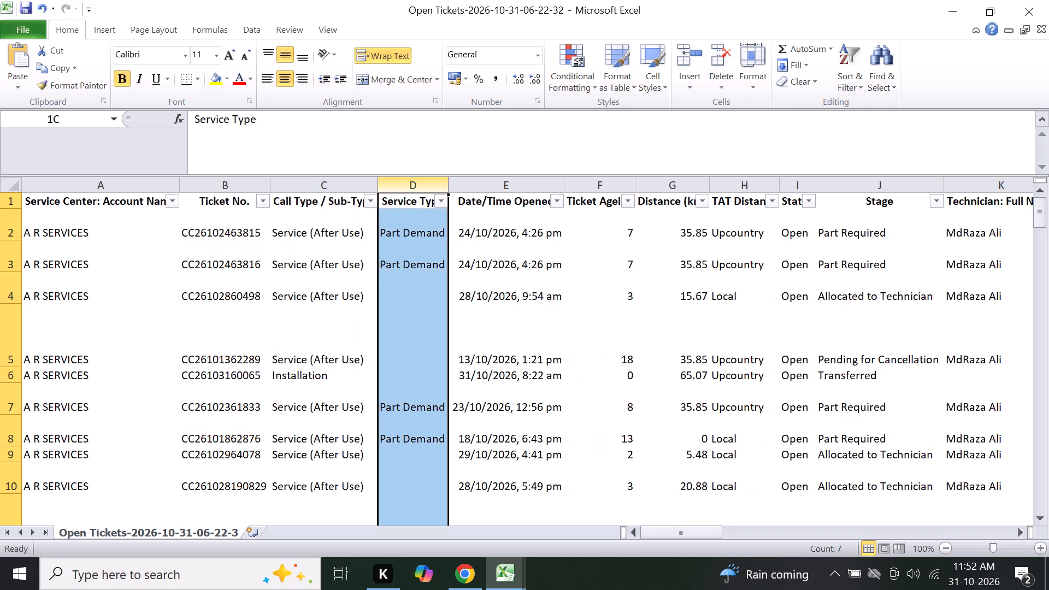
right_click(416, 181)
click(439, 301)
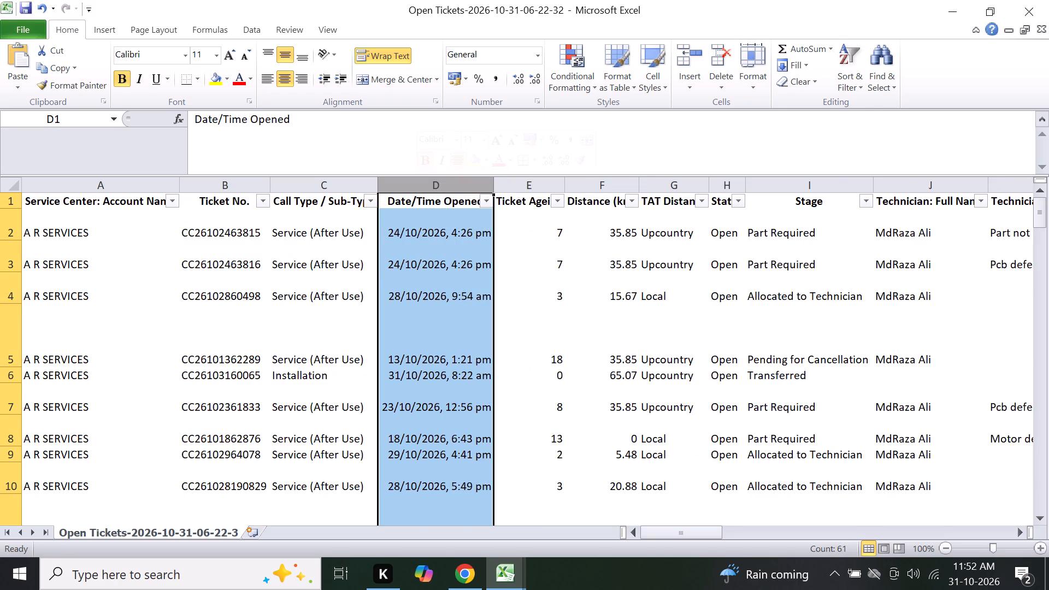
drag(581, 188, 741, 238)
right_click(688, 258)
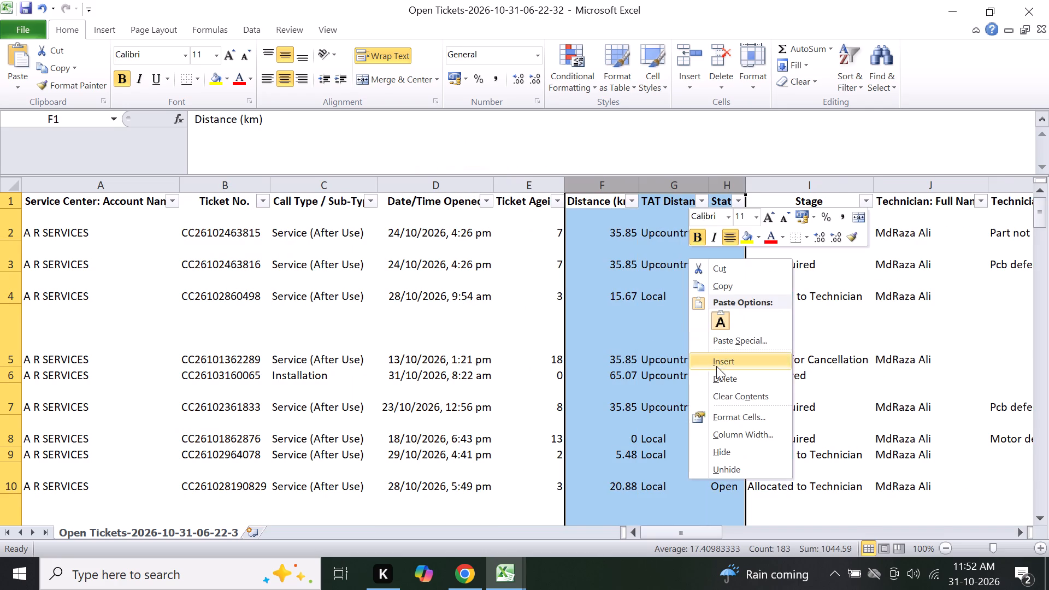
click(717, 374)
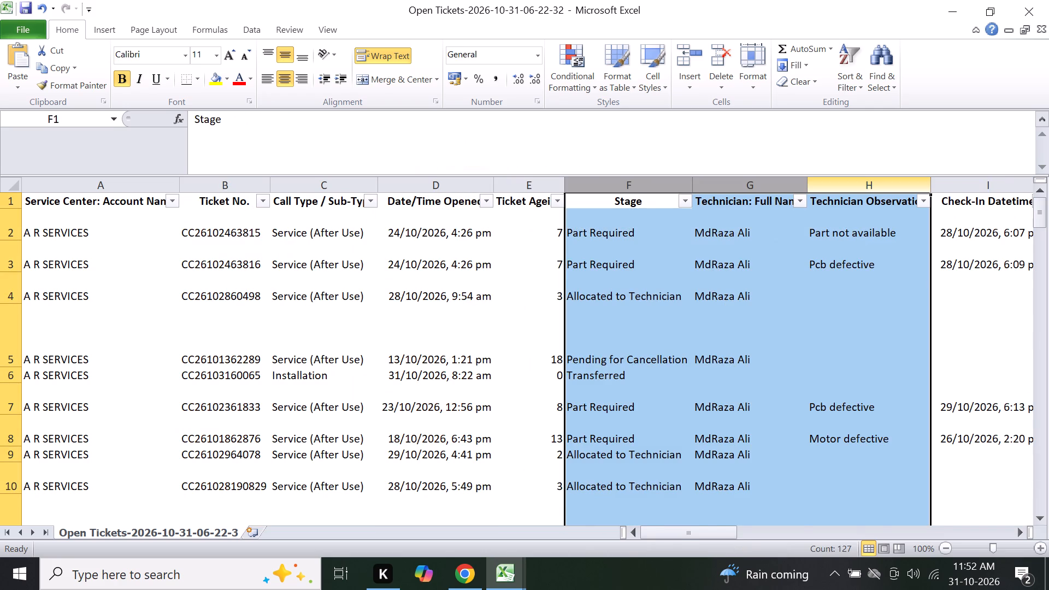
Delete the Technician Observation, Check-In Datetime and Product Group columns.
drag(864, 180, 969, 243)
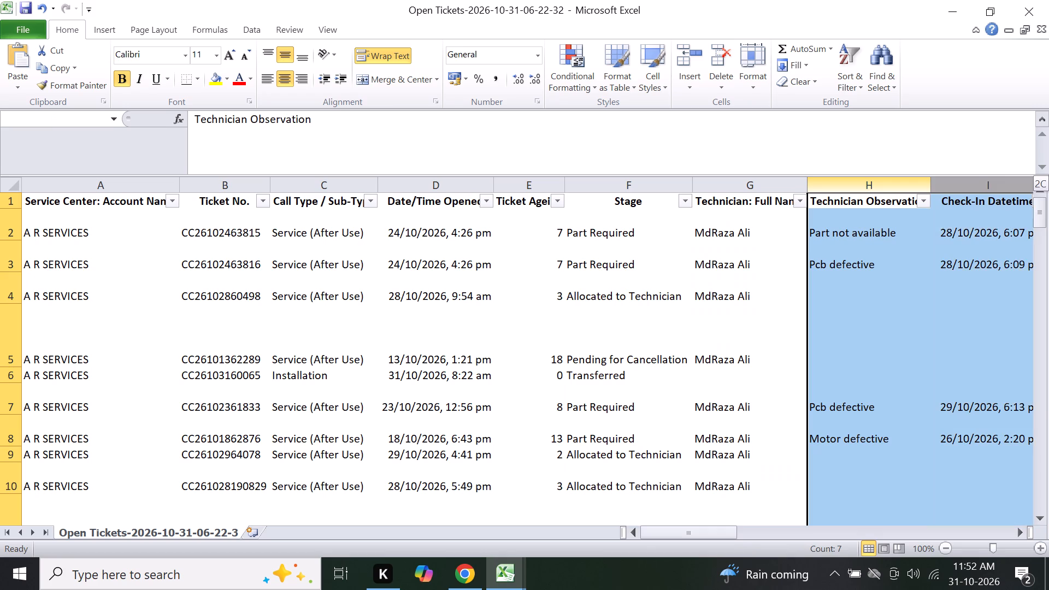
drag(969, 243, 655, 288)
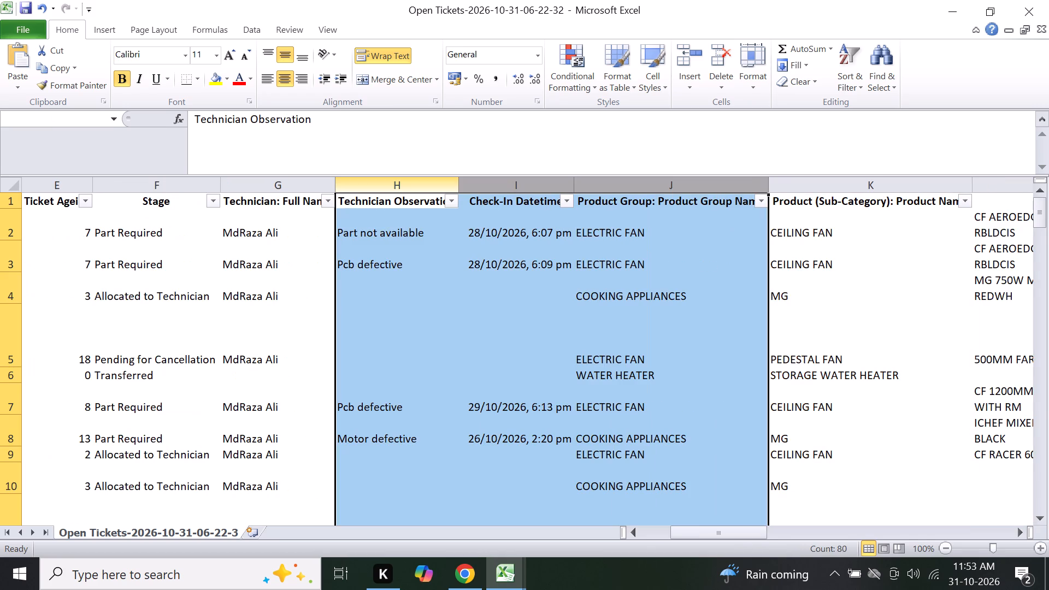
right_click(568, 285)
click(596, 398)
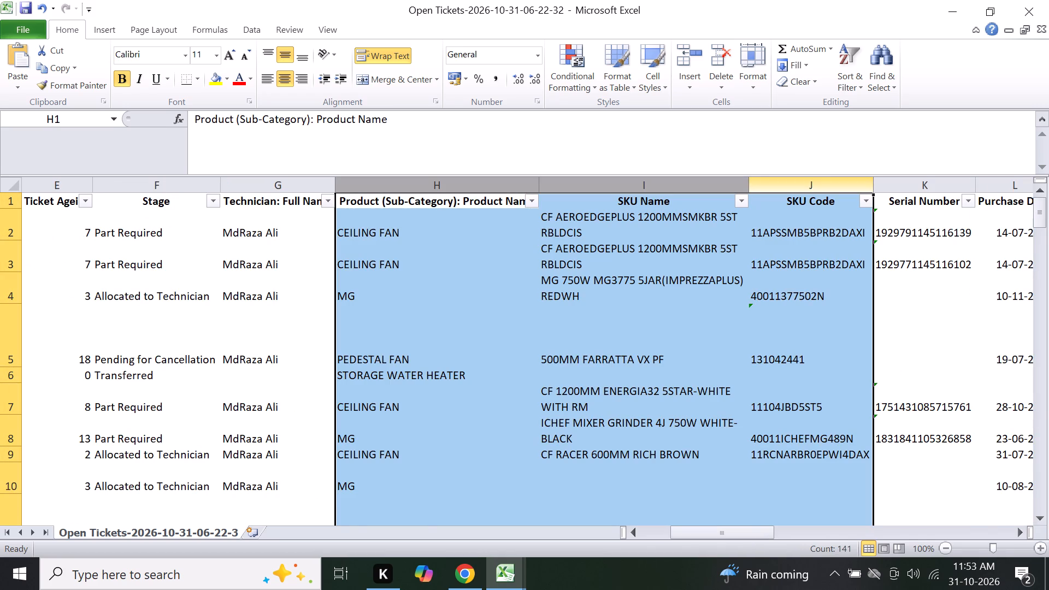
Delete the columns from SKU Code through Reason For Manual Entry, plus the contact Email Id column.
drag(832, 190, 991, 245)
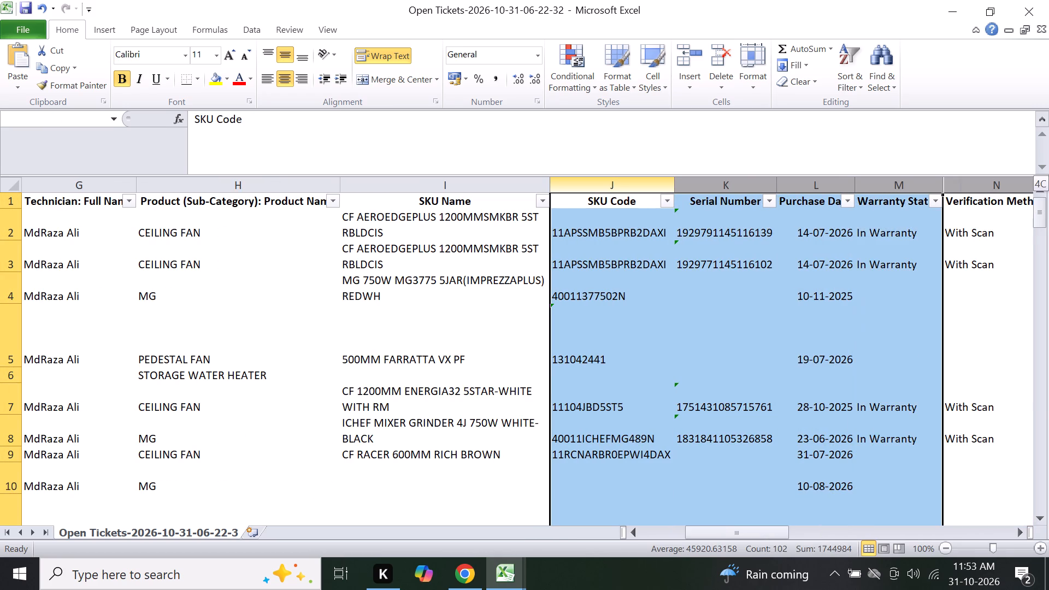
drag(991, 245, 746, 275)
right_click(667, 275)
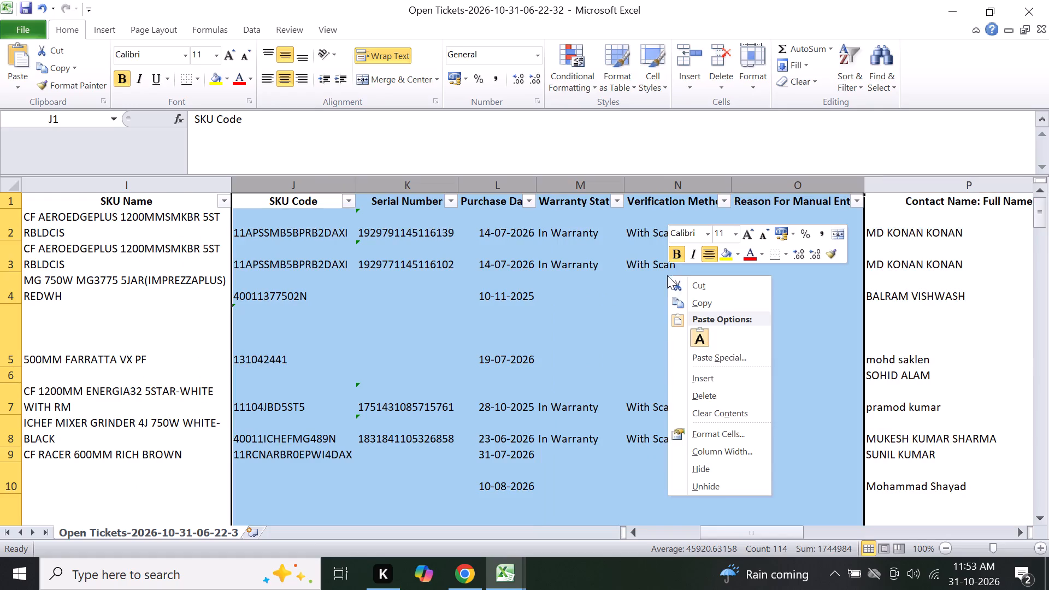
click(714, 387)
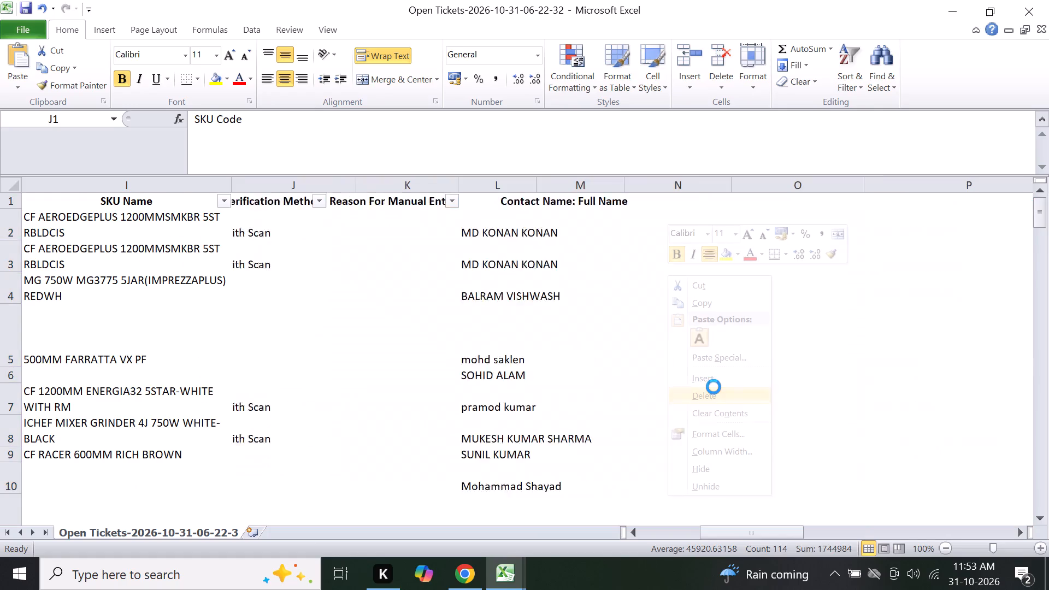
click(511, 187)
right_click(510, 187)
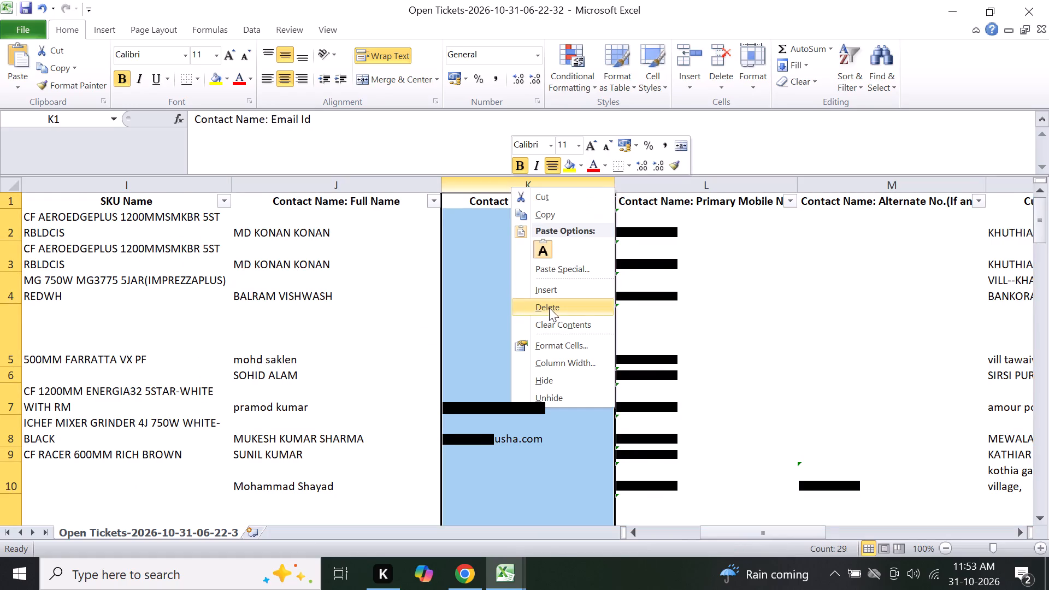
click(551, 312)
Delete all columns from Reminder Count through Replacement Reason, so that Remark directly follows the customer ZIP/Postal Code.
drag(751, 537, 756, 535)
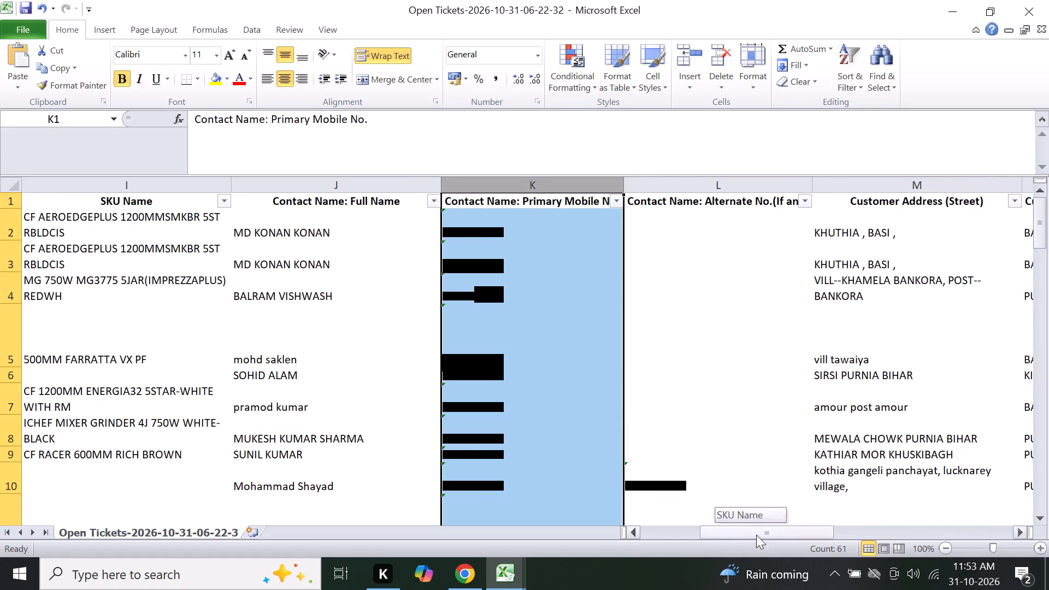
drag(756, 535, 789, 528)
drag(570, 187, 719, 241)
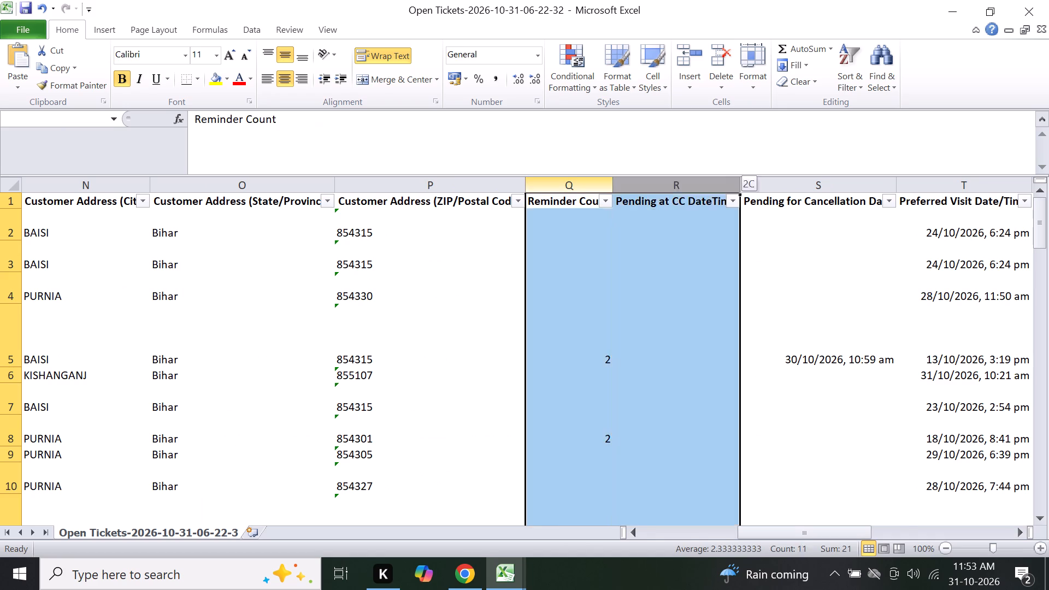
drag(719, 241, 1006, 366)
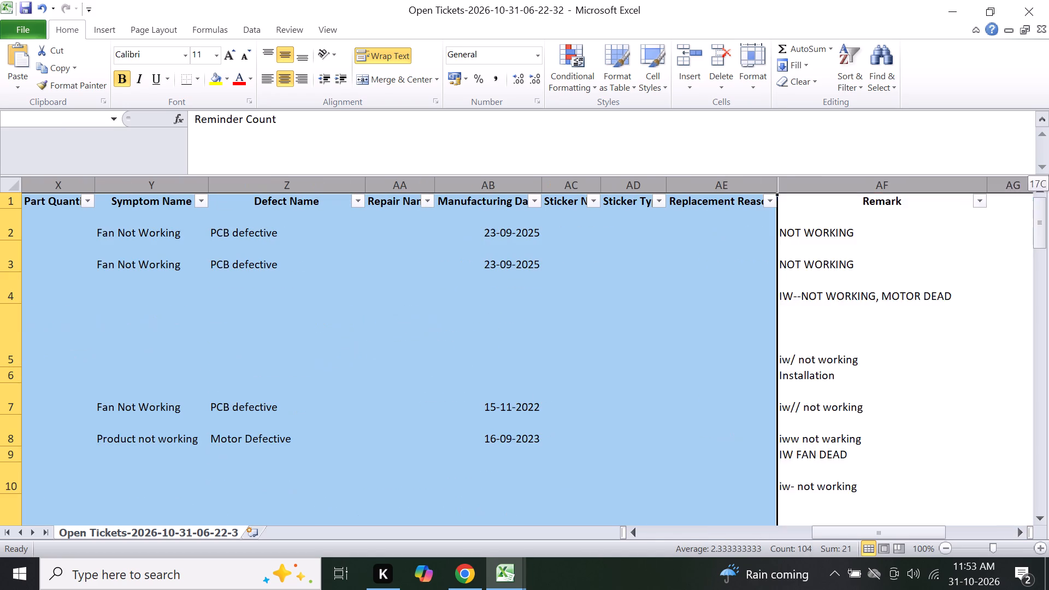
drag(1006, 366, 716, 364)
right_click(628, 326)
click(674, 440)
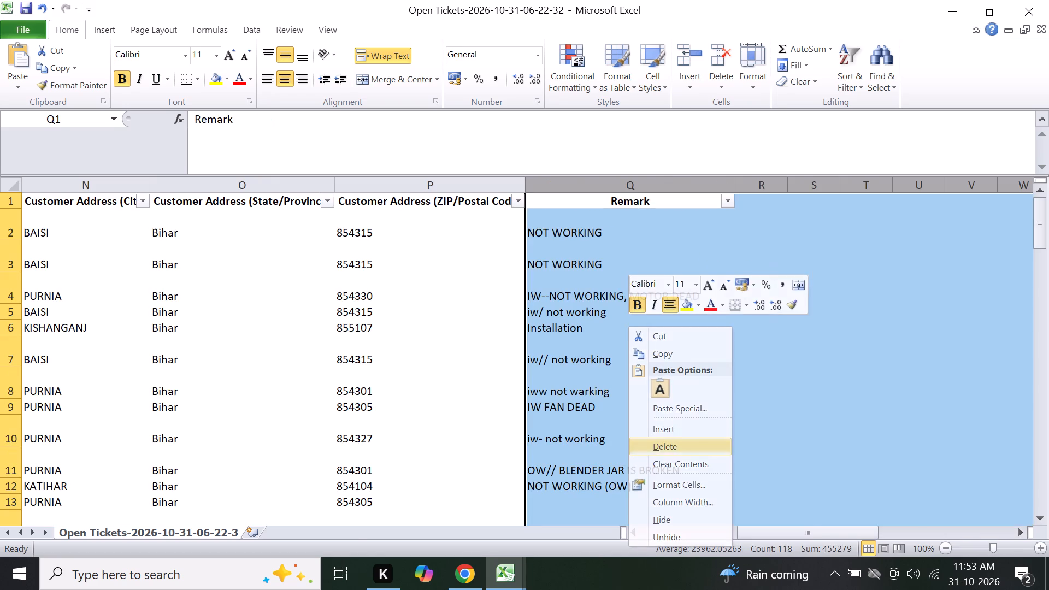
Reduce the sheet zoom to 85% and sort the tickets by Date/Time Opened from Z to A.
drag(811, 533, 585, 493)
click(482, 405)
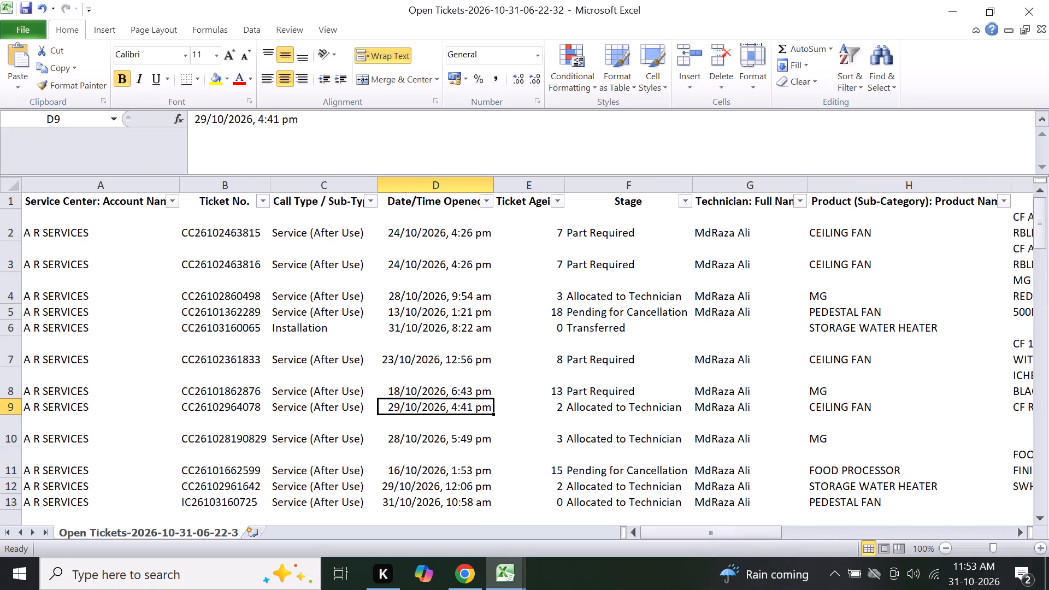
ctrl+scroll(425, 334, down, 1)
scroll(423, 332, up, 3)
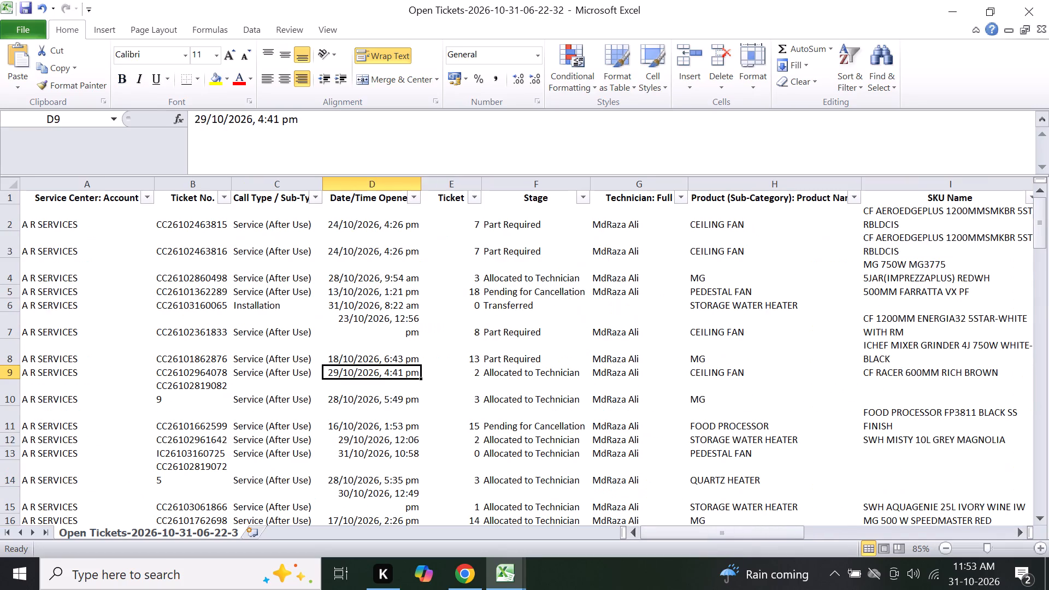
click(411, 200)
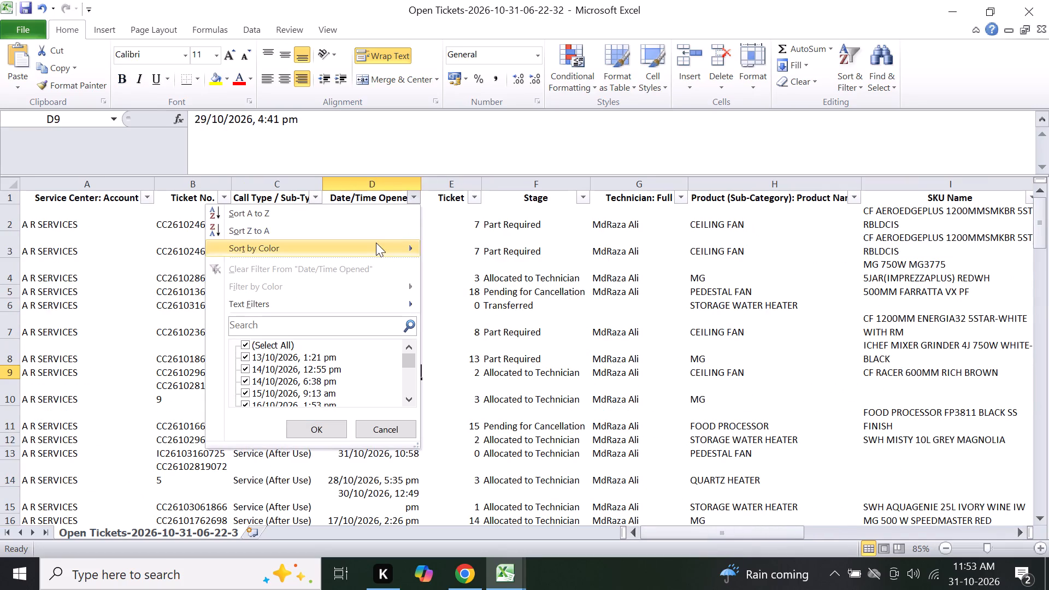
click(379, 234)
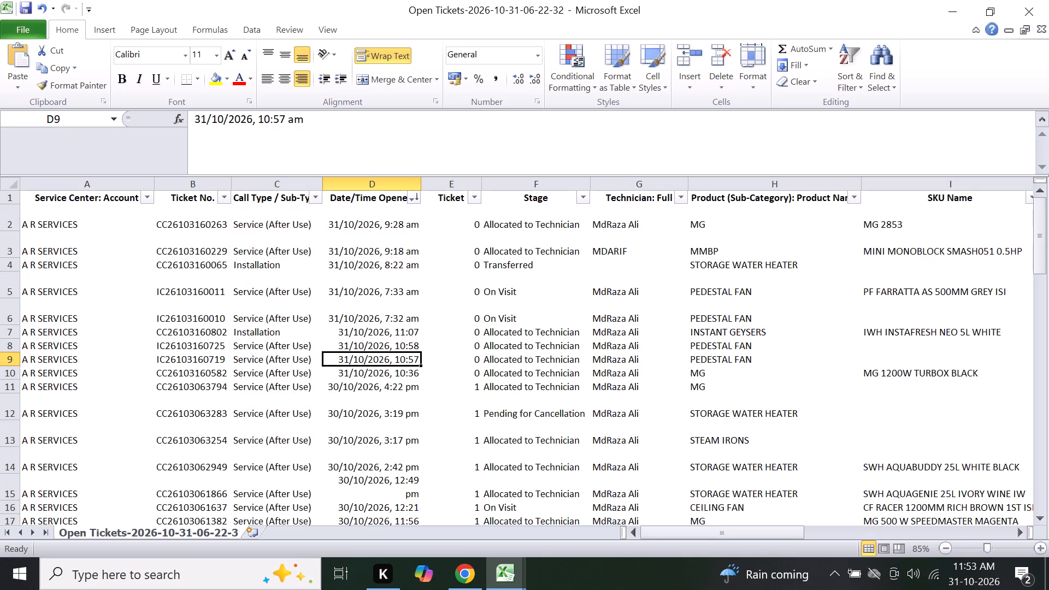
Filter the Stage column to show only Allocated to Technician tickets.
click(585, 323)
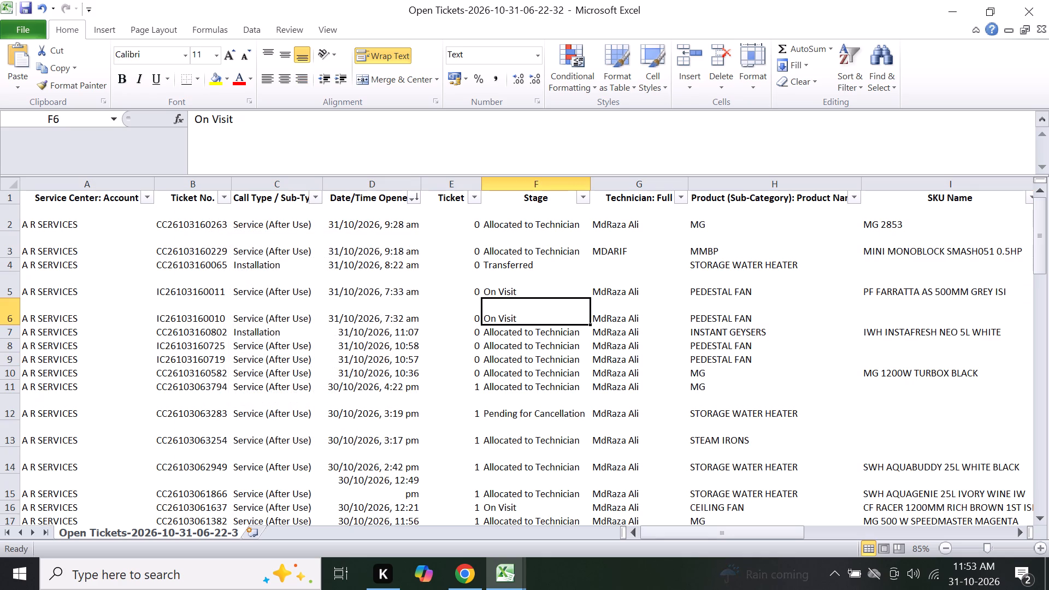
click(584, 202)
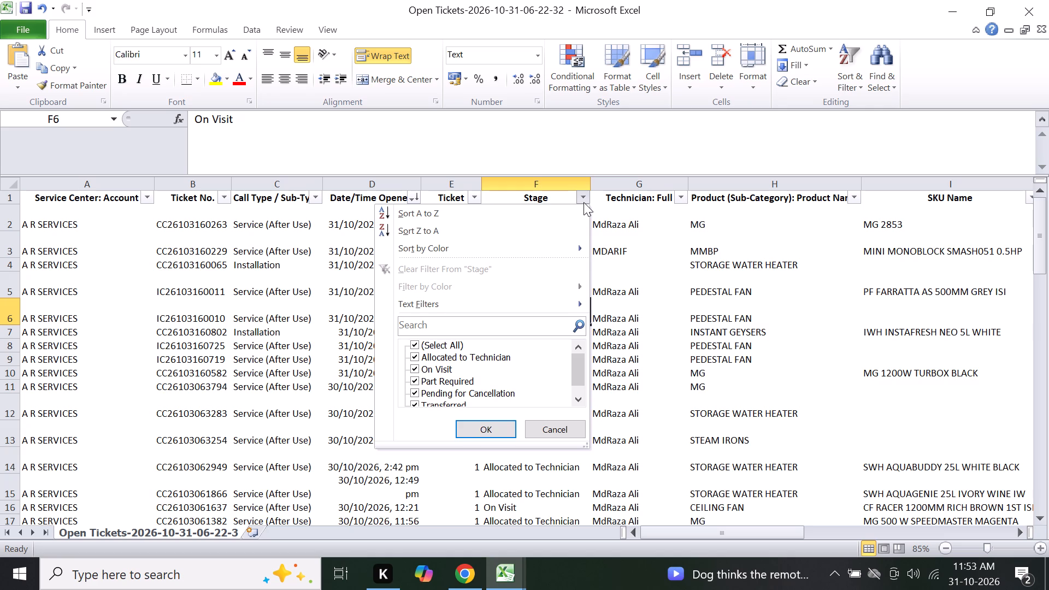
click(461, 347)
scroll(458, 370, down, 1)
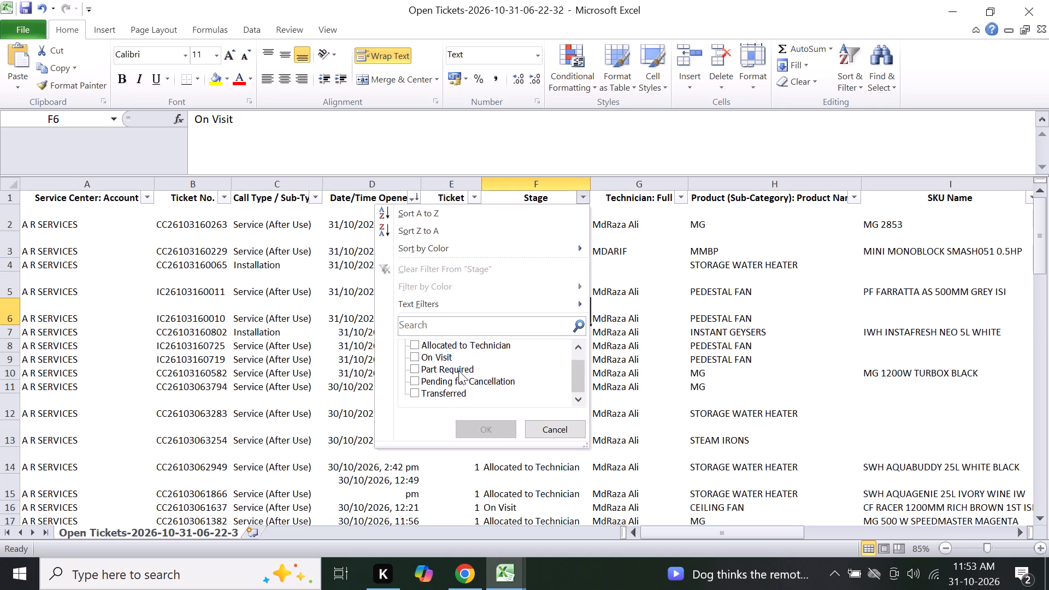
click(454, 402)
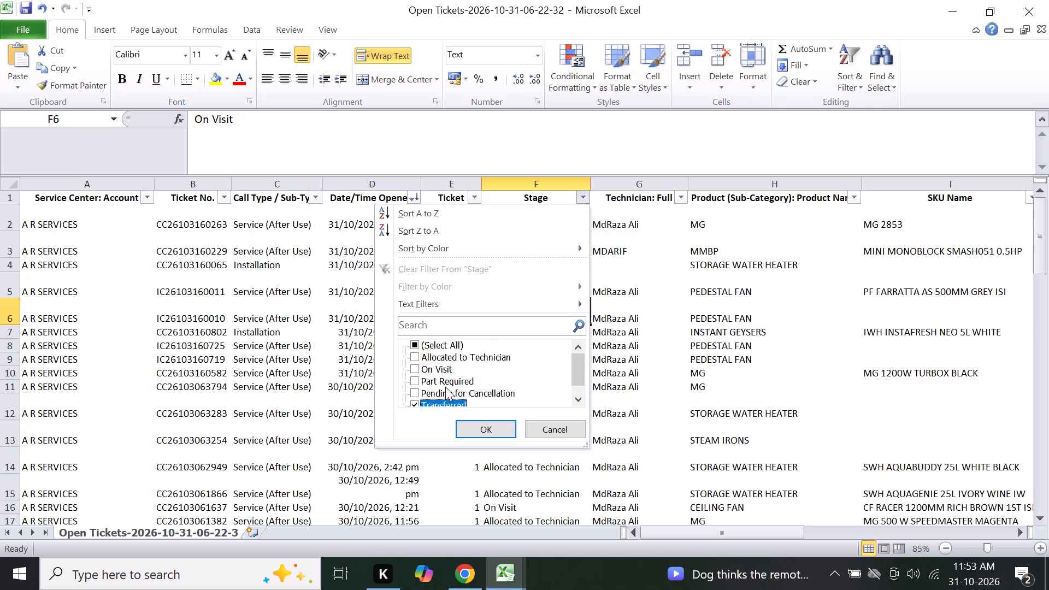
click(444, 393)
click(429, 344)
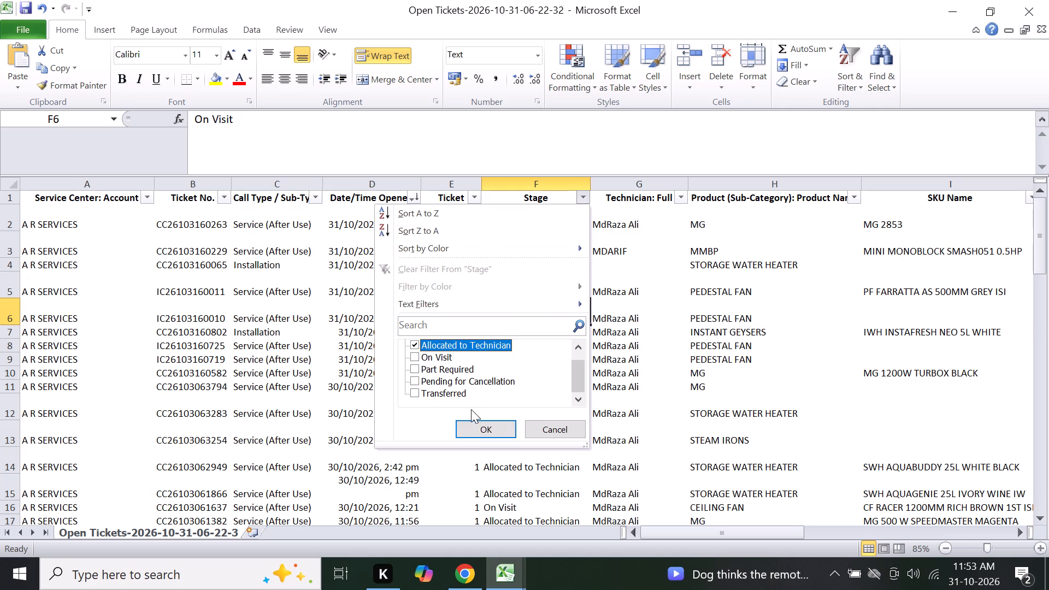
click(473, 430)
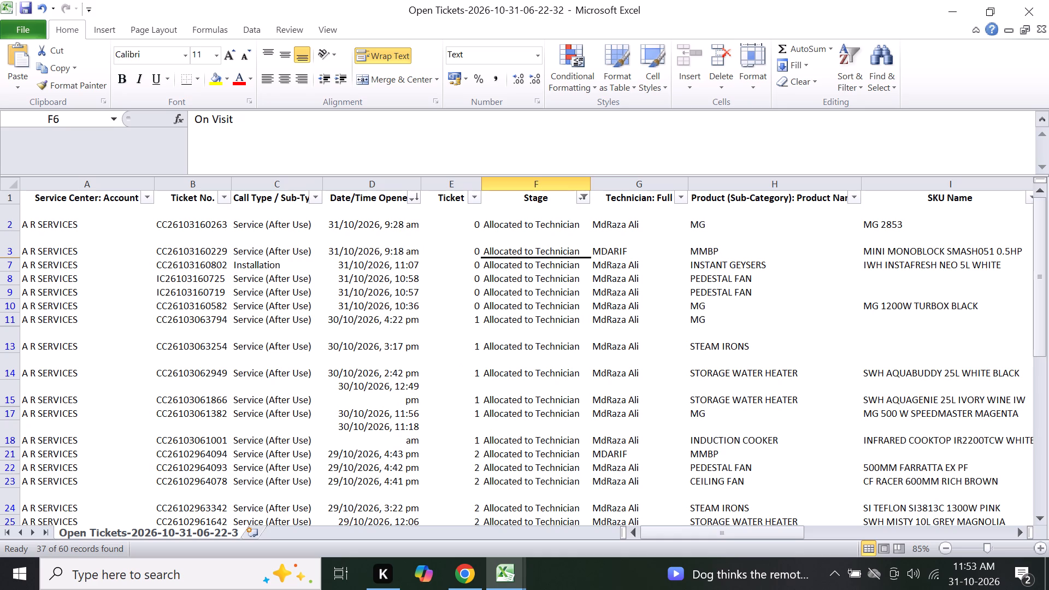
Copy the four ticket rows opened on 31/10/2026 between 10:36 and 11:07.
drag(5, 221, 7, 243)
click(105, 314)
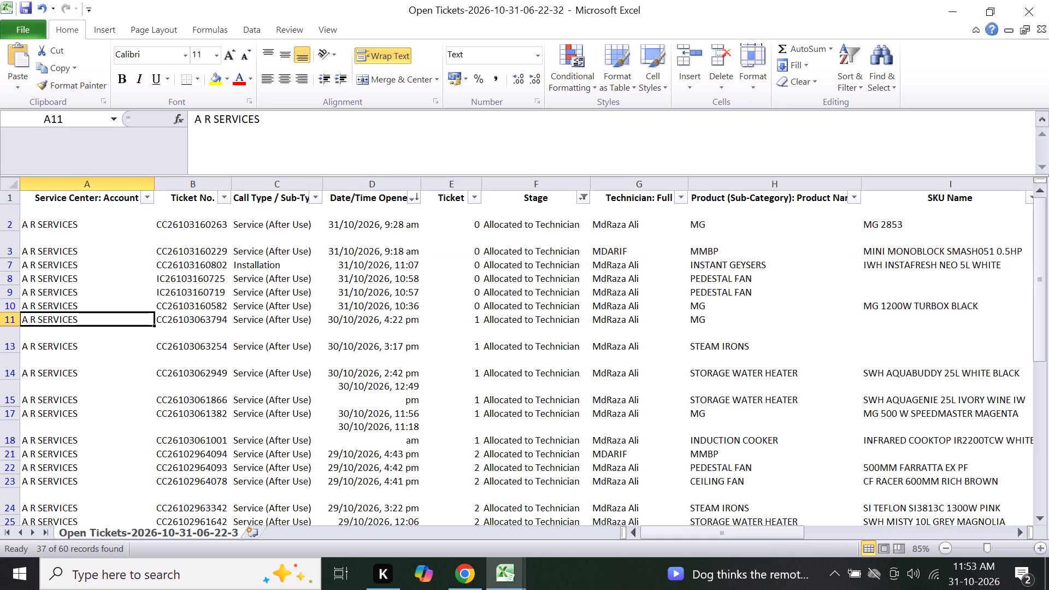
drag(1, 267, 9, 296)
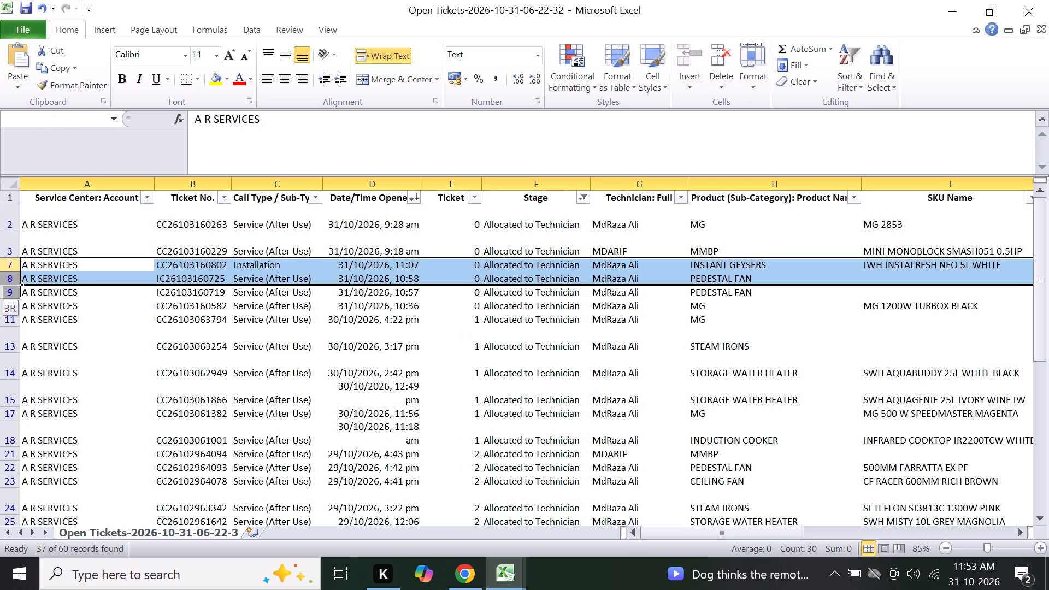
drag(9, 296, 14, 306)
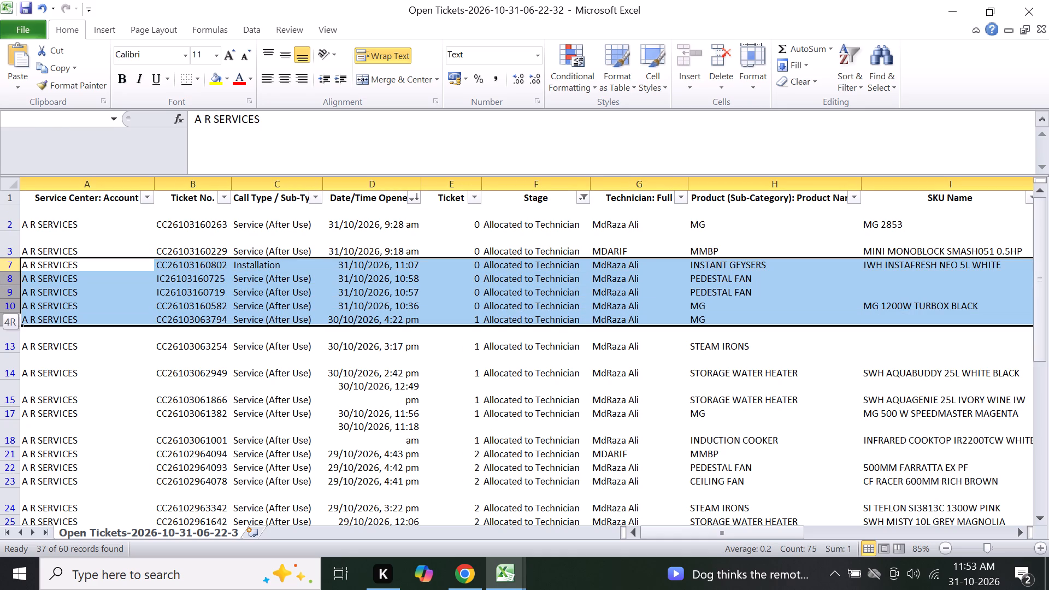
drag(14, 306, 14, 306)
key(ctrl+c)
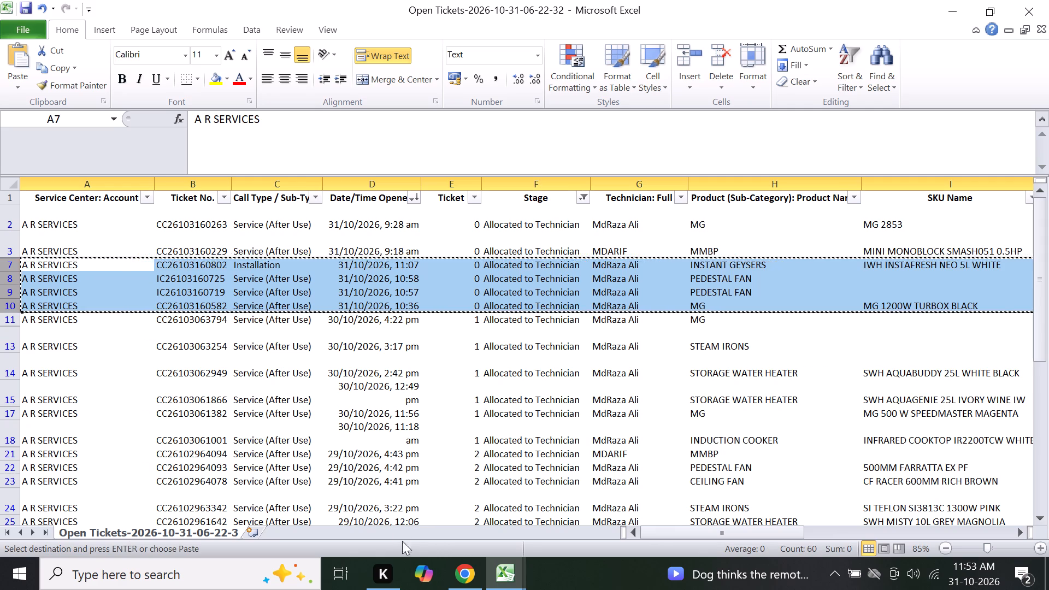
Switch to the ar services spreadsheet in Chrome and find the end of the october 2026 ticket list.
click(465, 581)
click(280, 16)
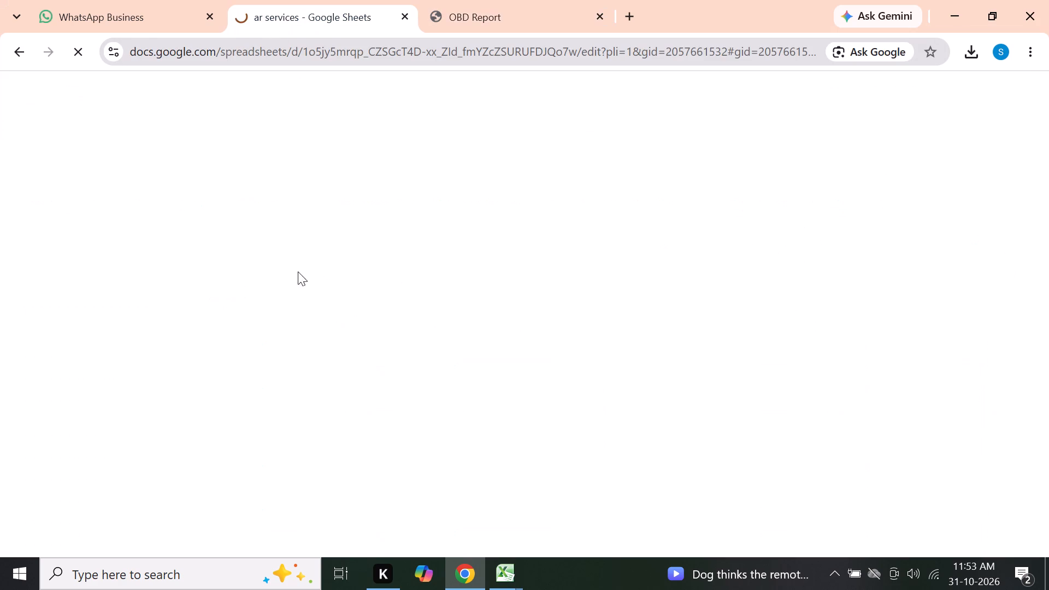
scroll(233, 397, down, 6)
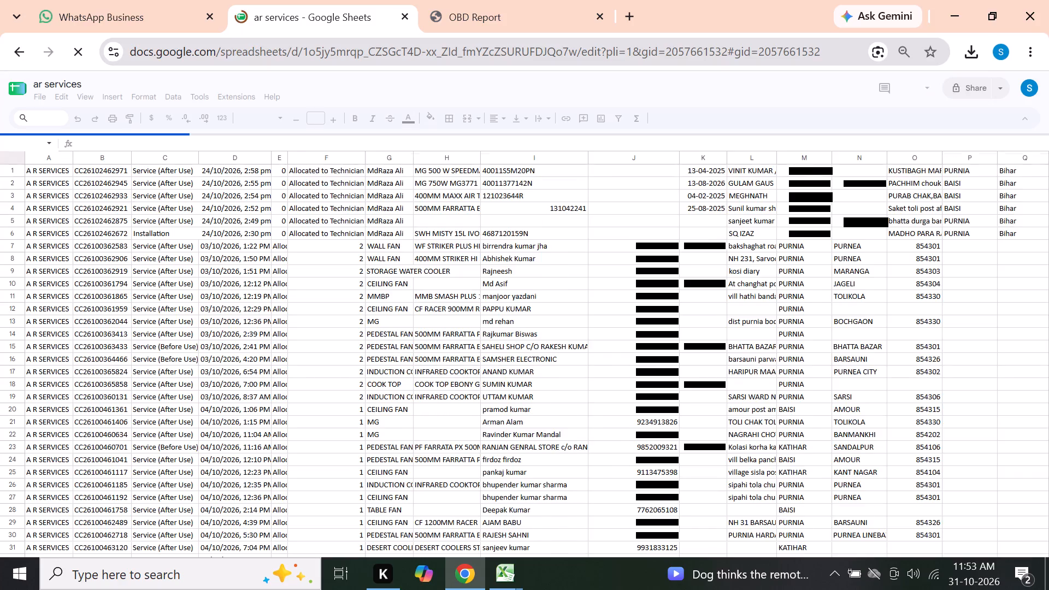
scroll(235, 411, down, 13)
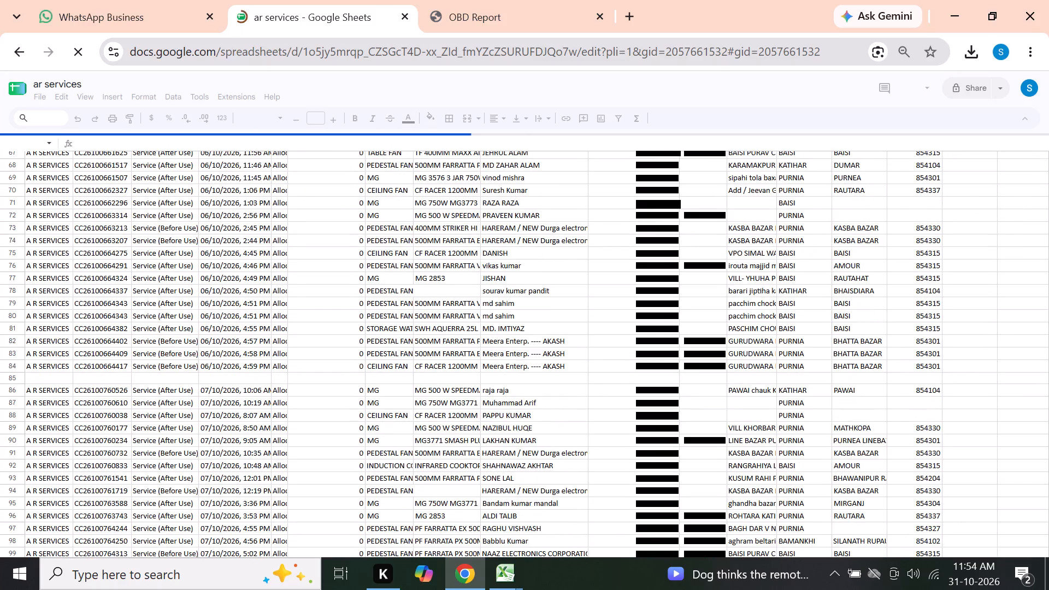
scroll(233, 415, down, 18)
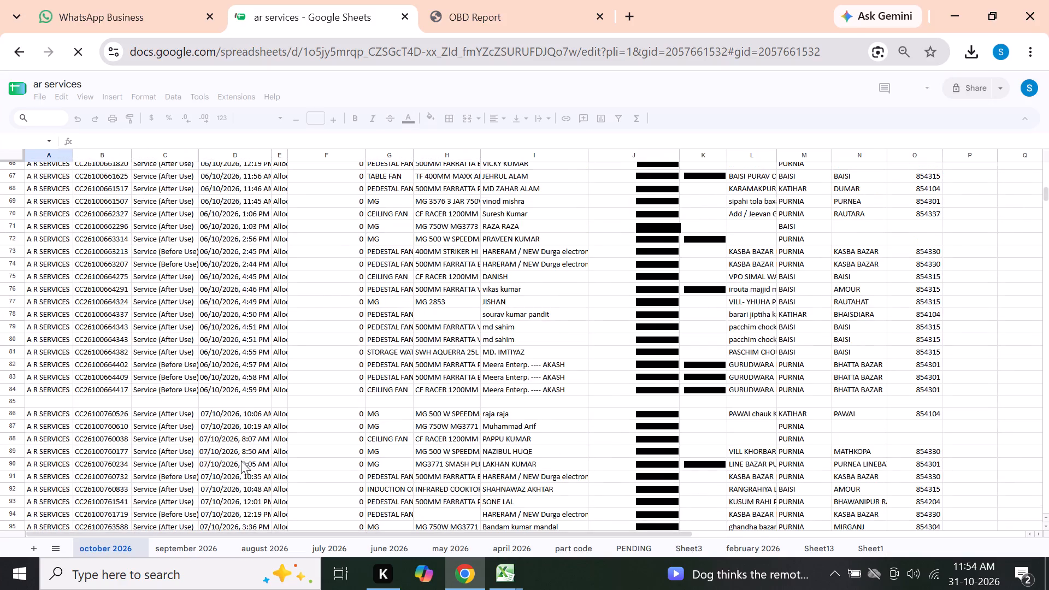
scroll(241, 461, down, 11)
scroll(241, 469, up, 3)
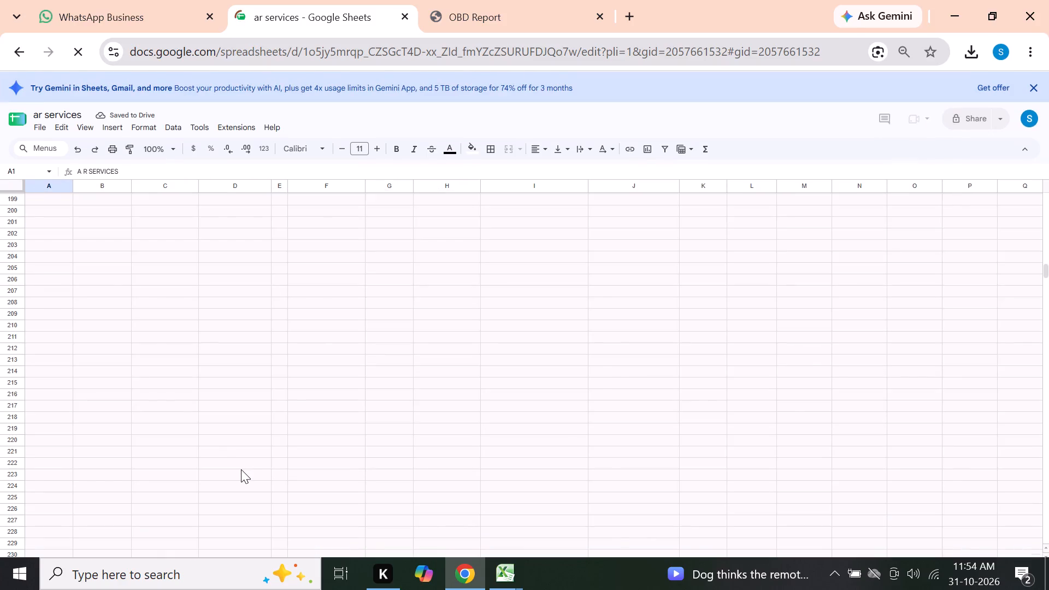
scroll(241, 469, down, 15)
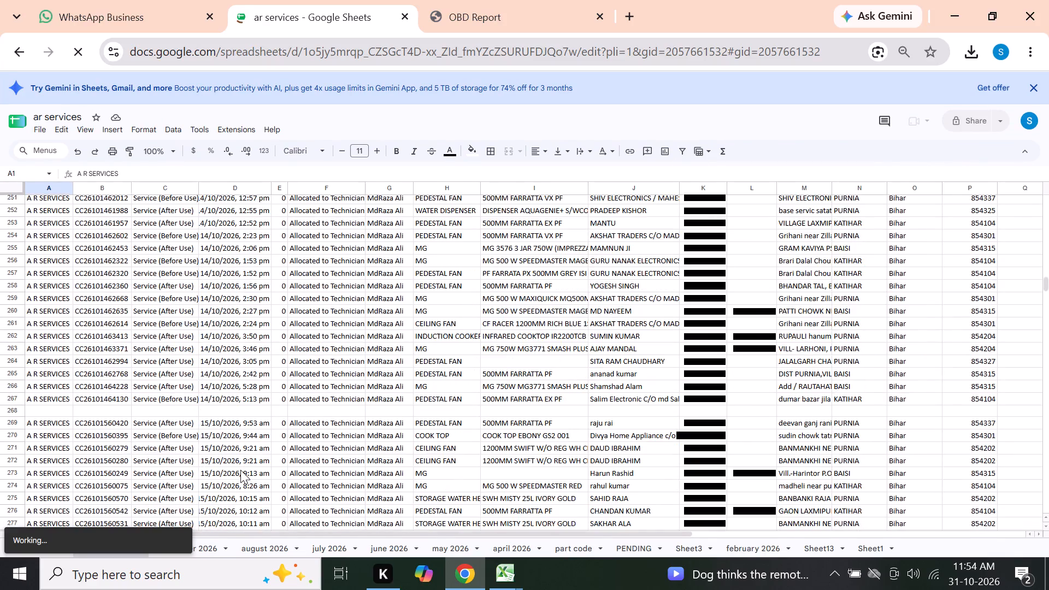
scroll(240, 470, down, 13)
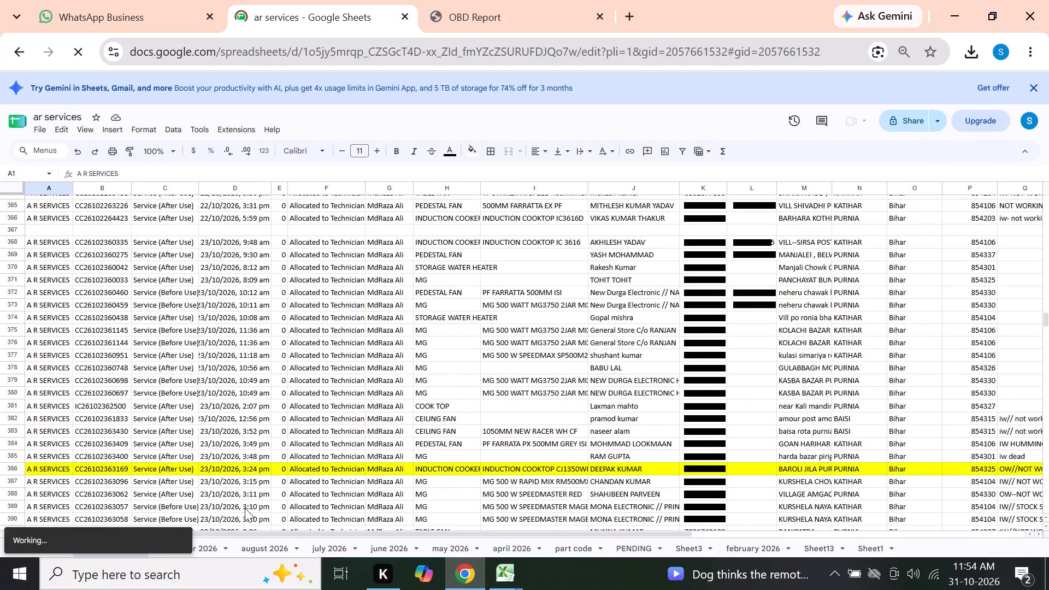
scroll(245, 508, down, 19)
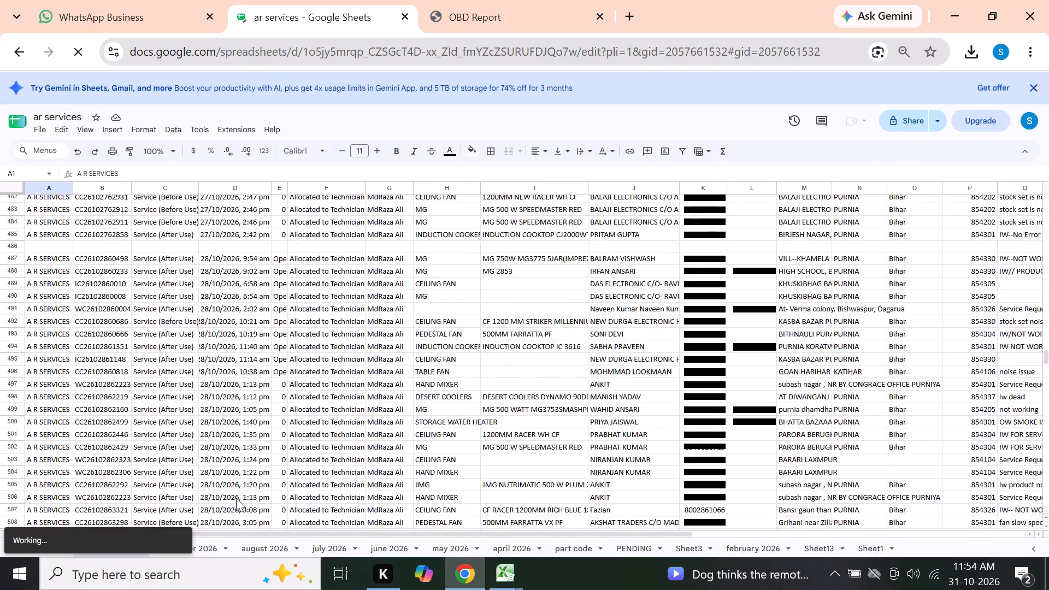
scroll(236, 498, down, 15)
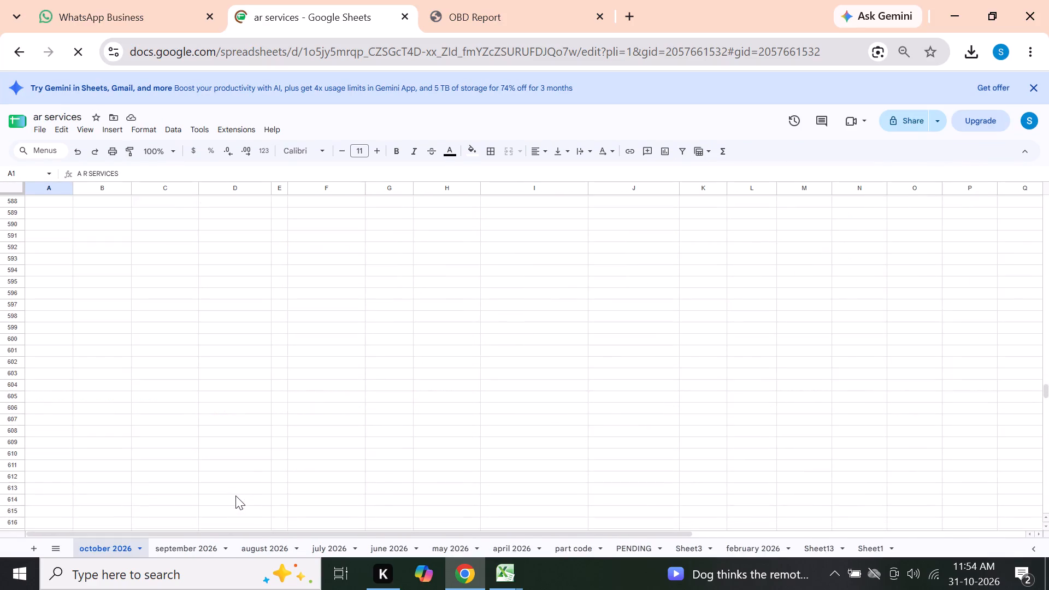
Paste the four copied ticket rows into the october 2026 sheet, starting at cell A578 directly below the last ticket.
scroll(235, 495, up, 3)
click(56, 332)
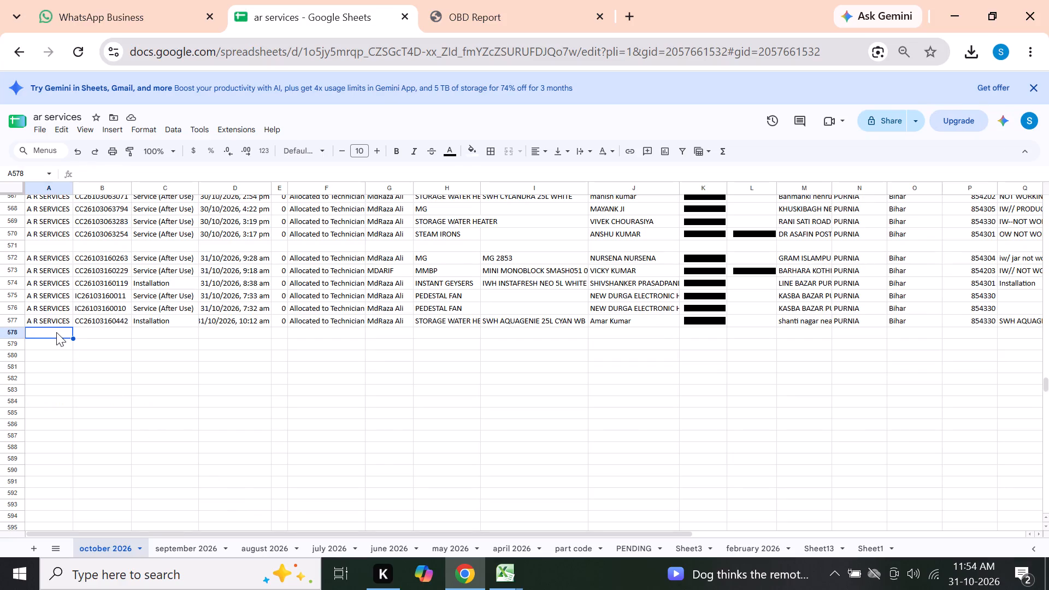
key(ctrl+v)
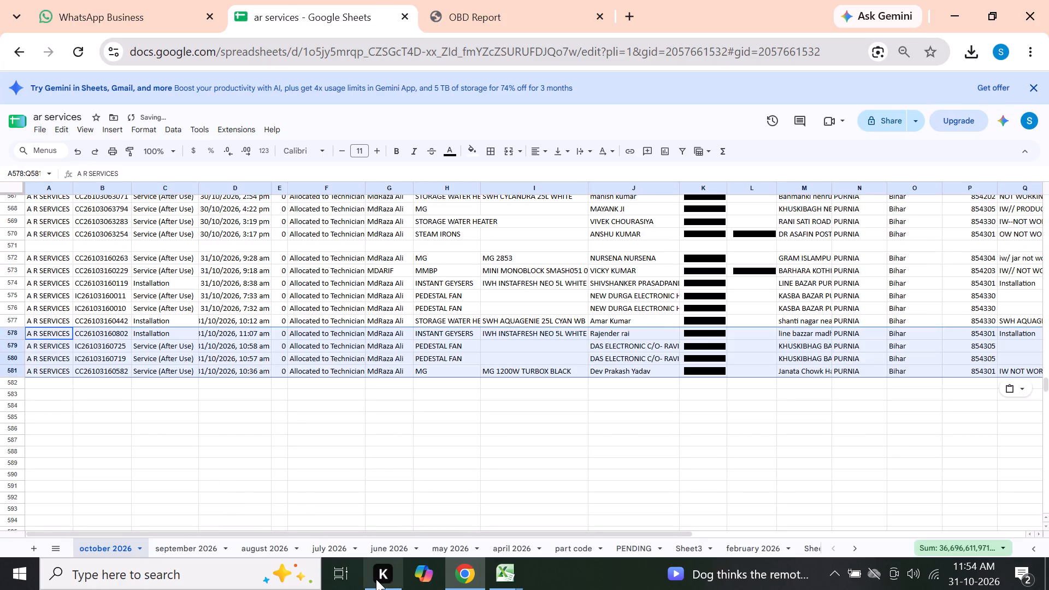
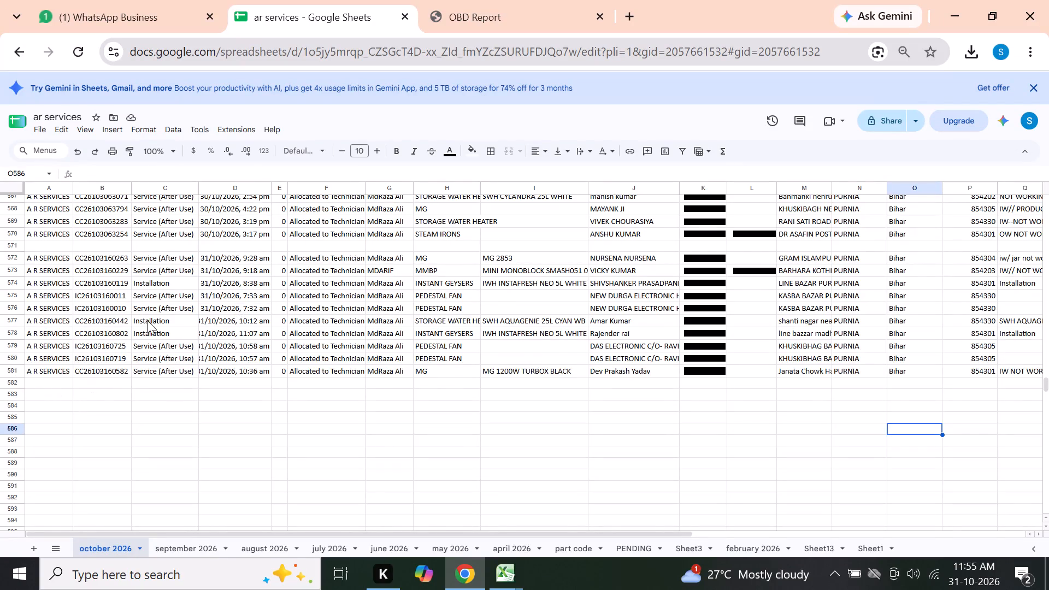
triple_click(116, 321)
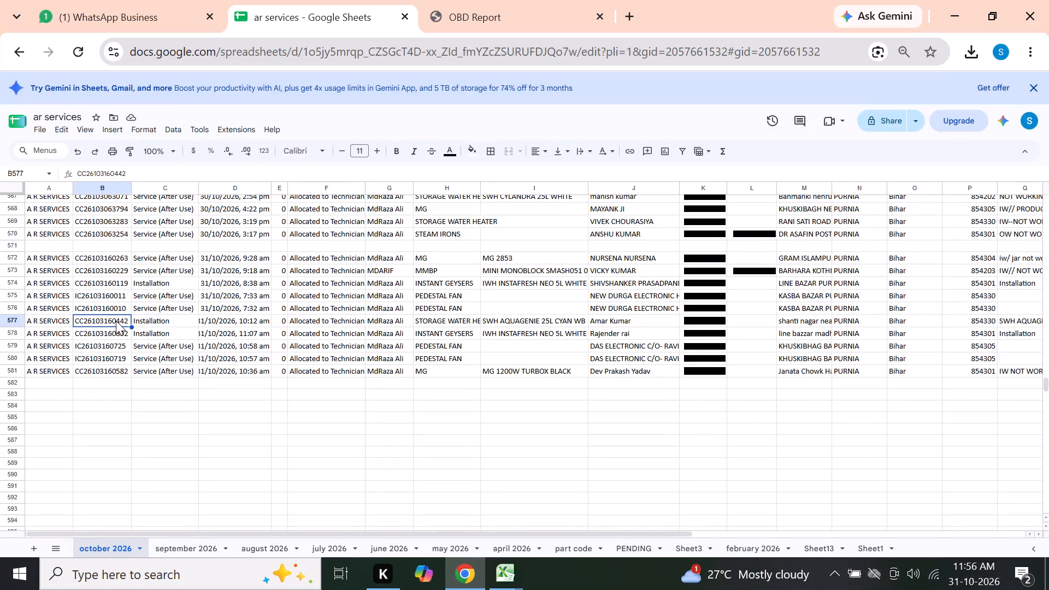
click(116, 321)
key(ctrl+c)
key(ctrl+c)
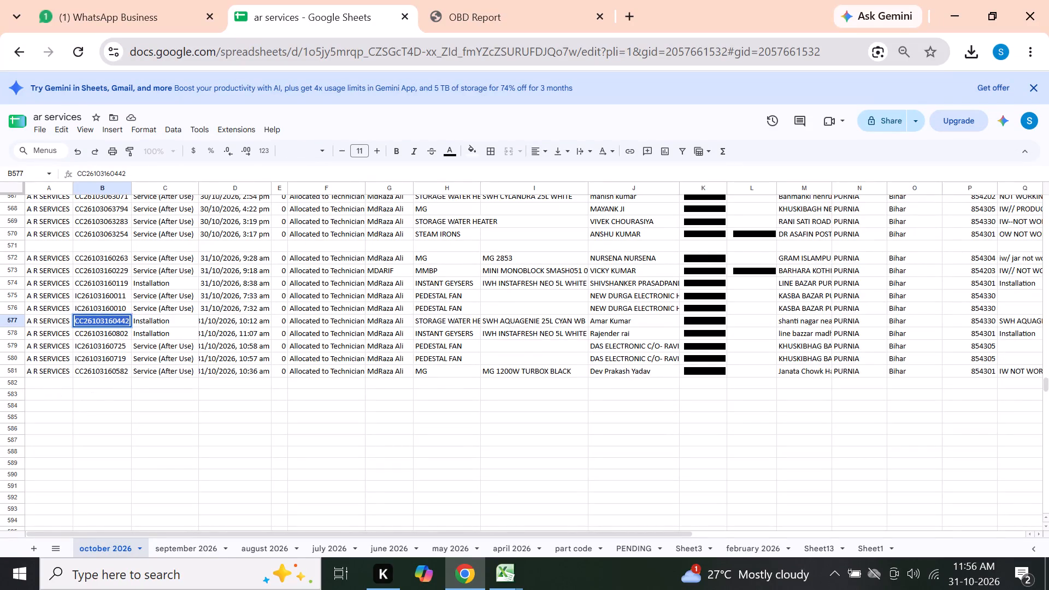
click(2, 333)
key(ctrl+c)
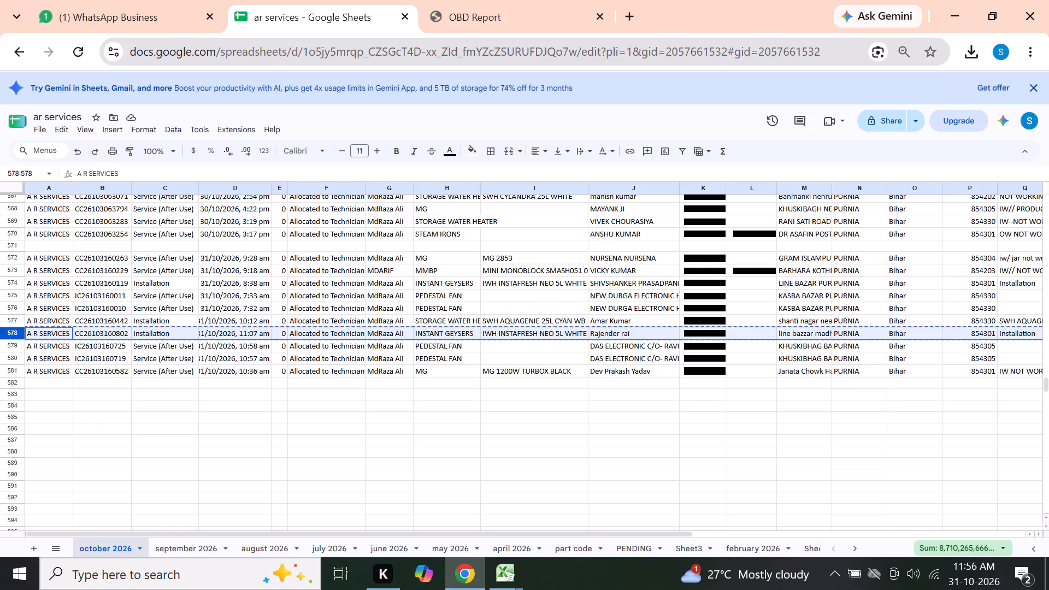
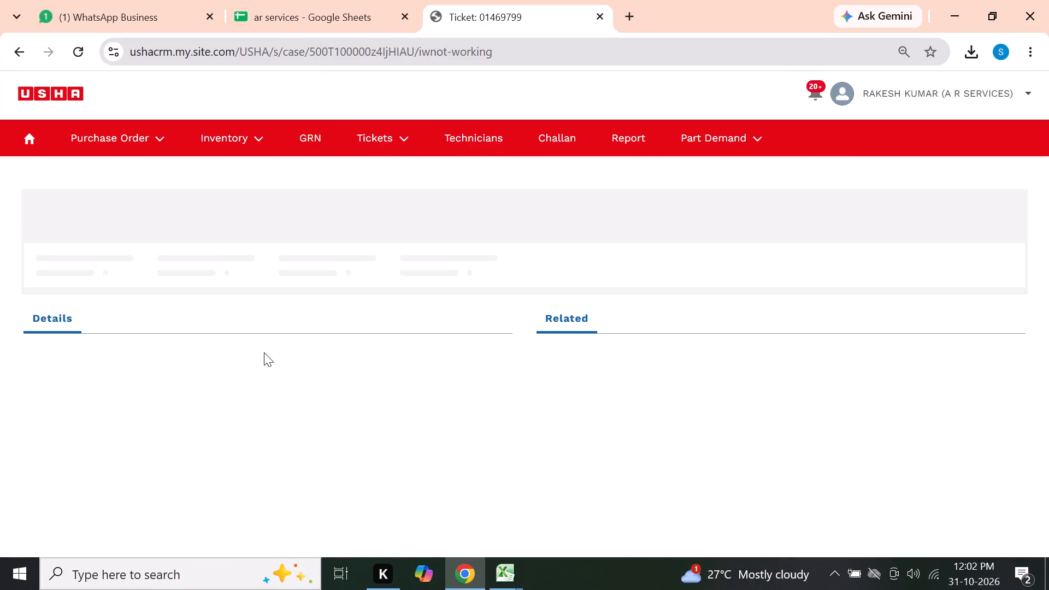
scroll(286, 341, down, 10)
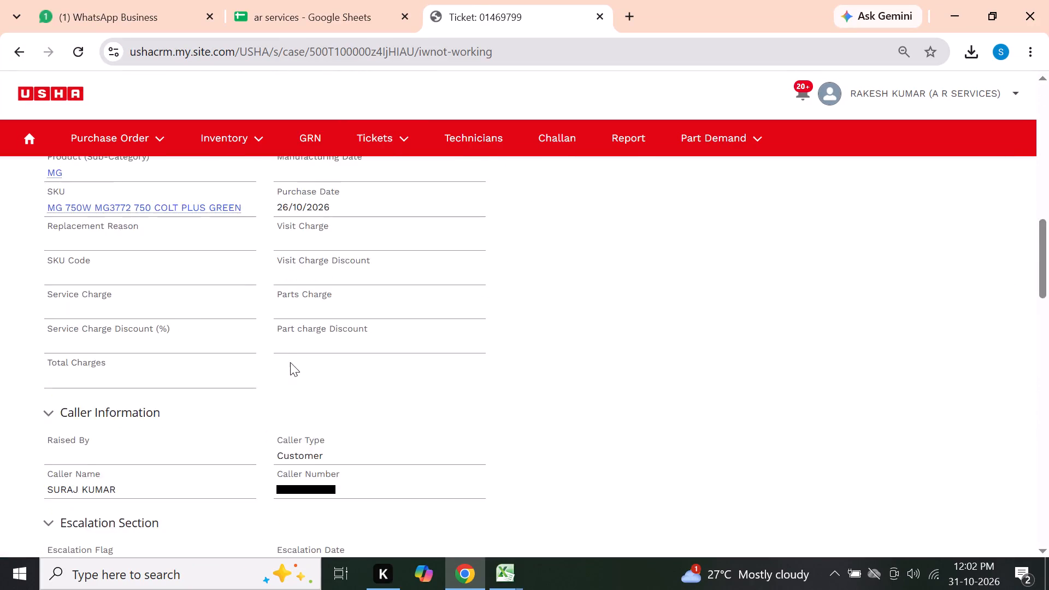
scroll(290, 363, down, 7)
scroll(290, 364, up, 1)
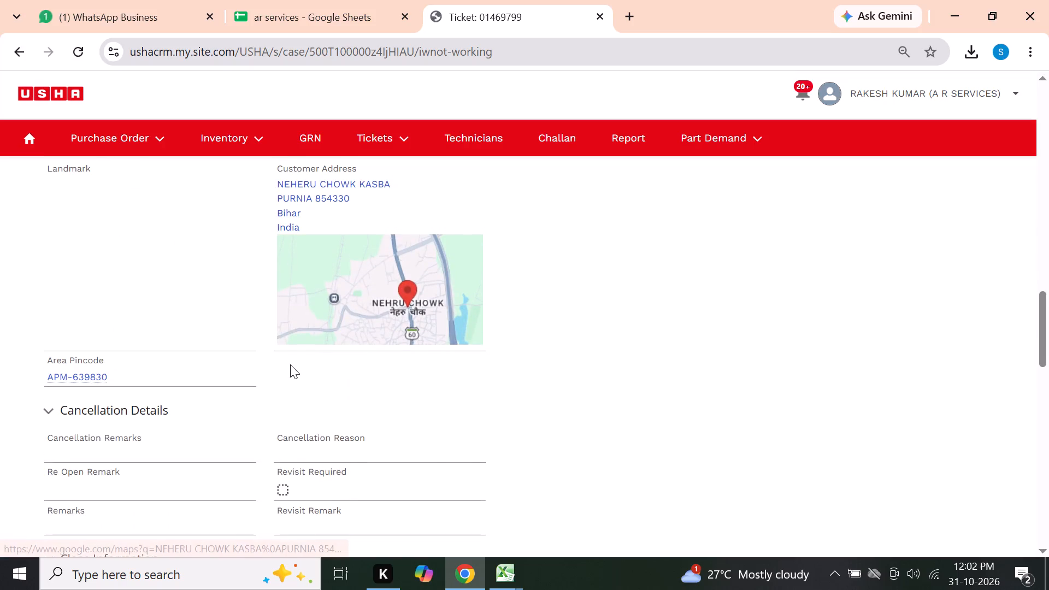
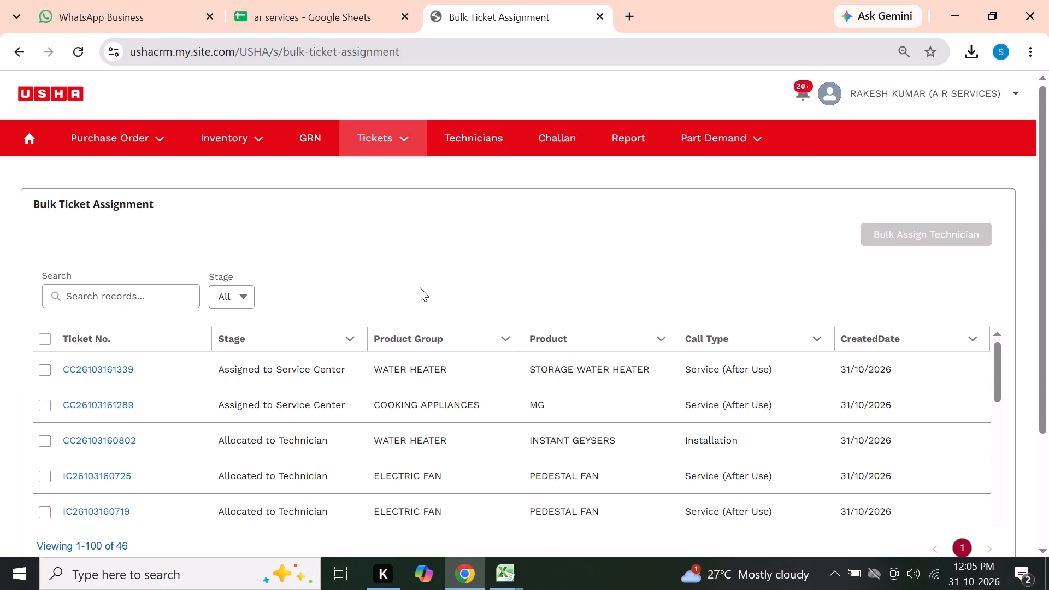
click(110, 365)
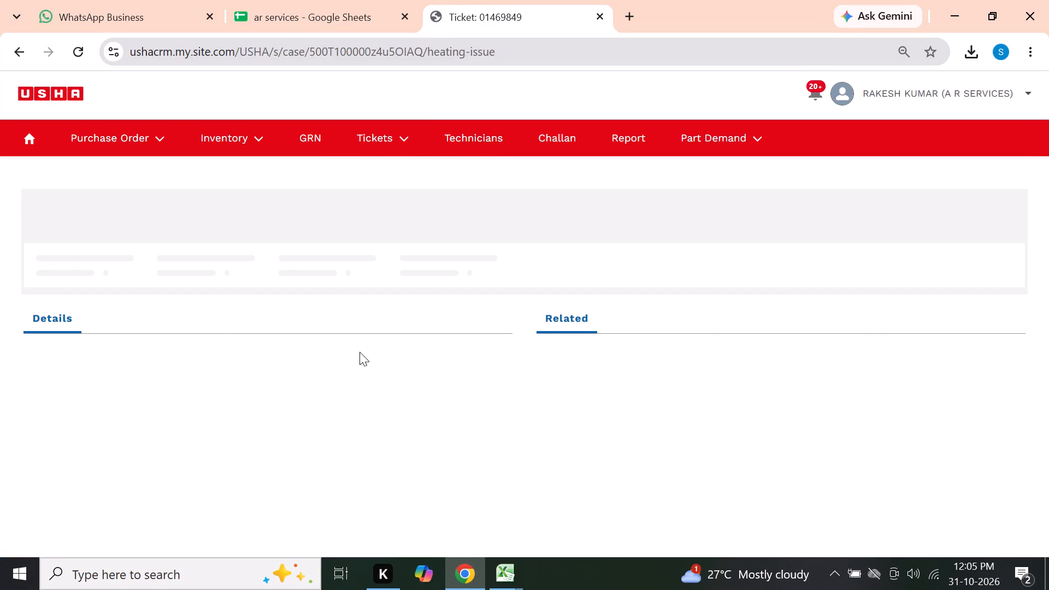
scroll(360, 352, down, 9)
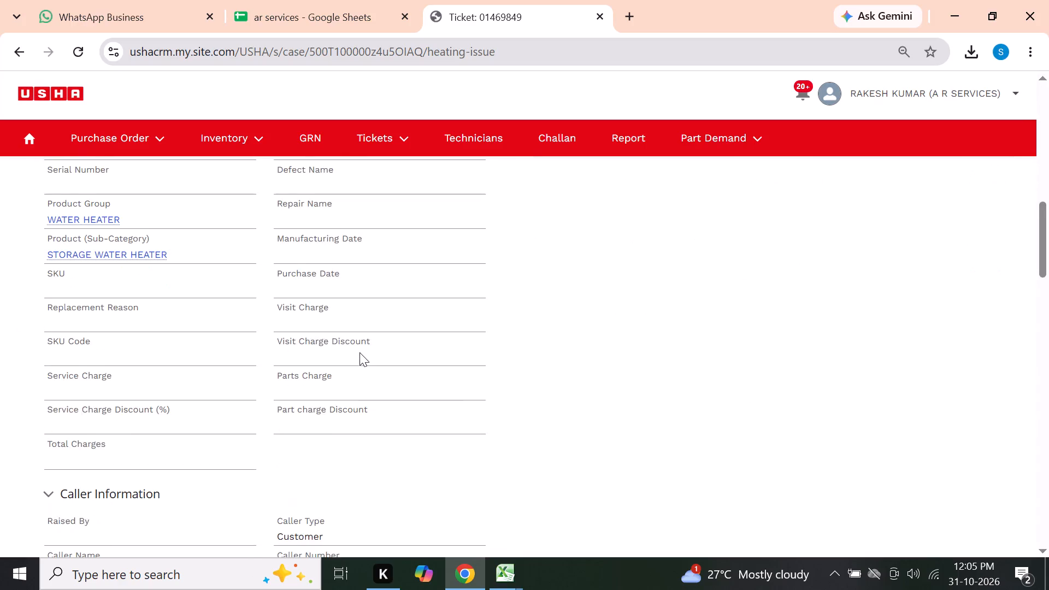
scroll(360, 352, down, 4)
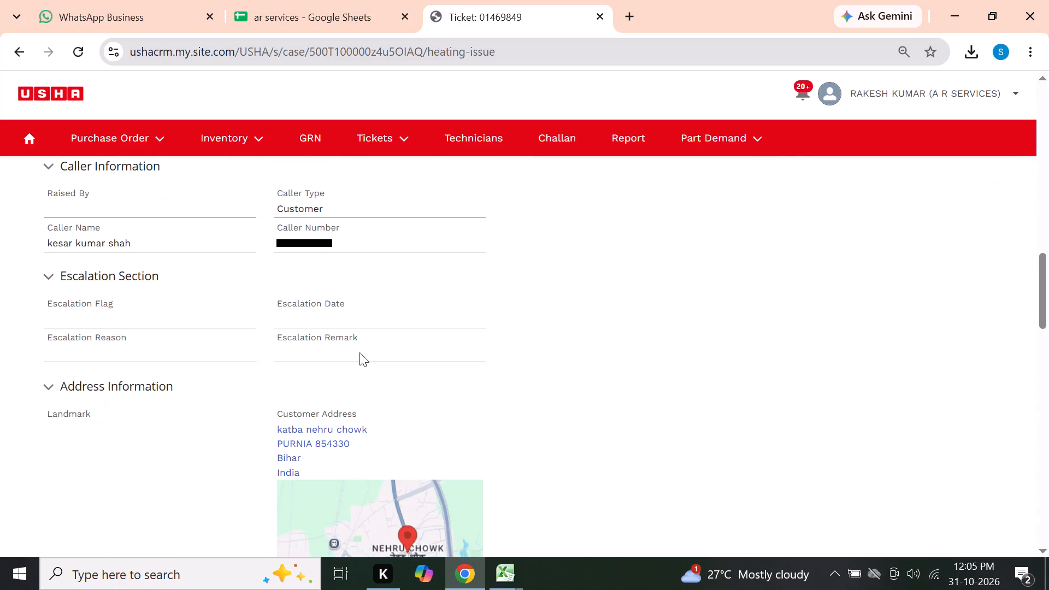
scroll(360, 352, down, 1)
scroll(360, 352, up, 7)
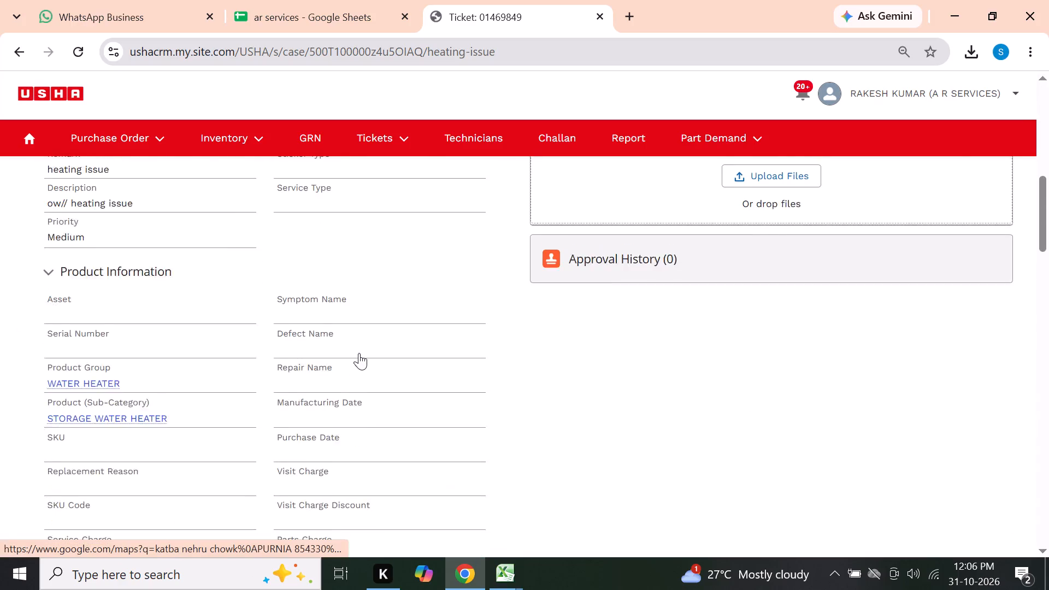
scroll(359, 353, up, 1)
scroll(359, 353, down, 1)
scroll(359, 353, up, 2)
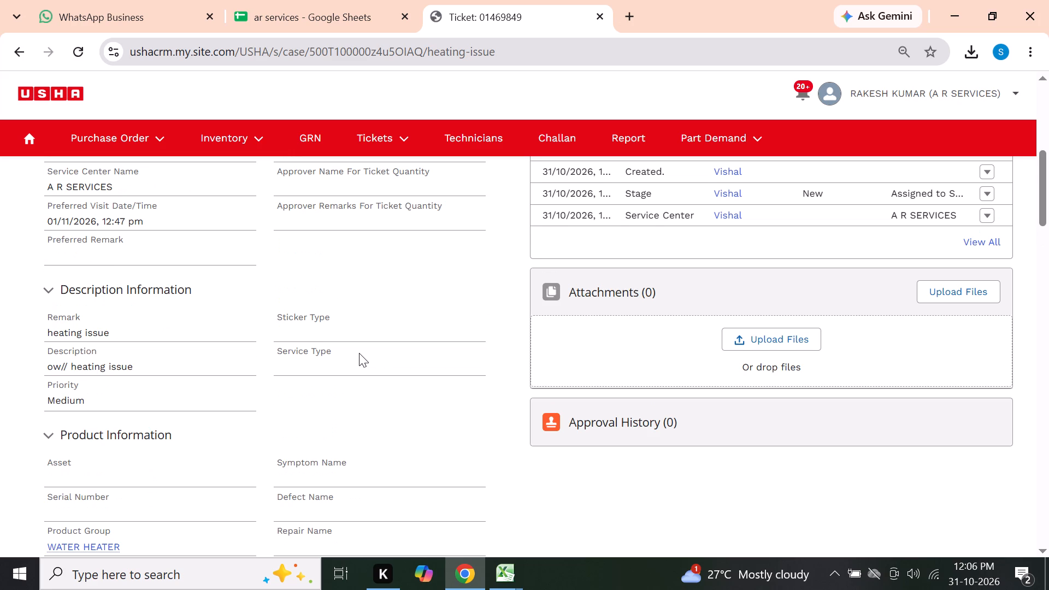
scroll(359, 353, up, 4)
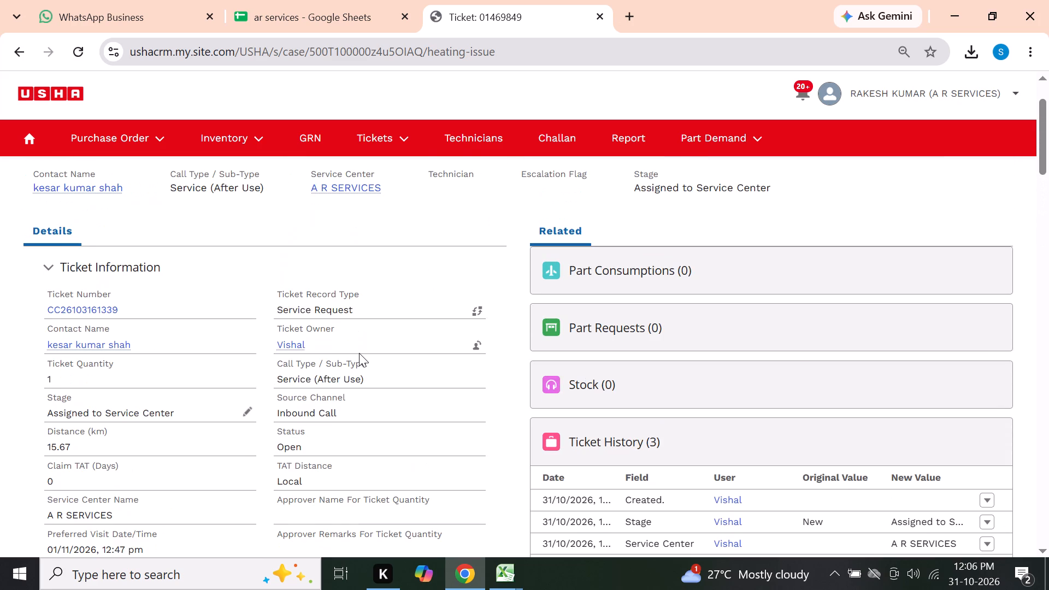
scroll(359, 353, up, 3)
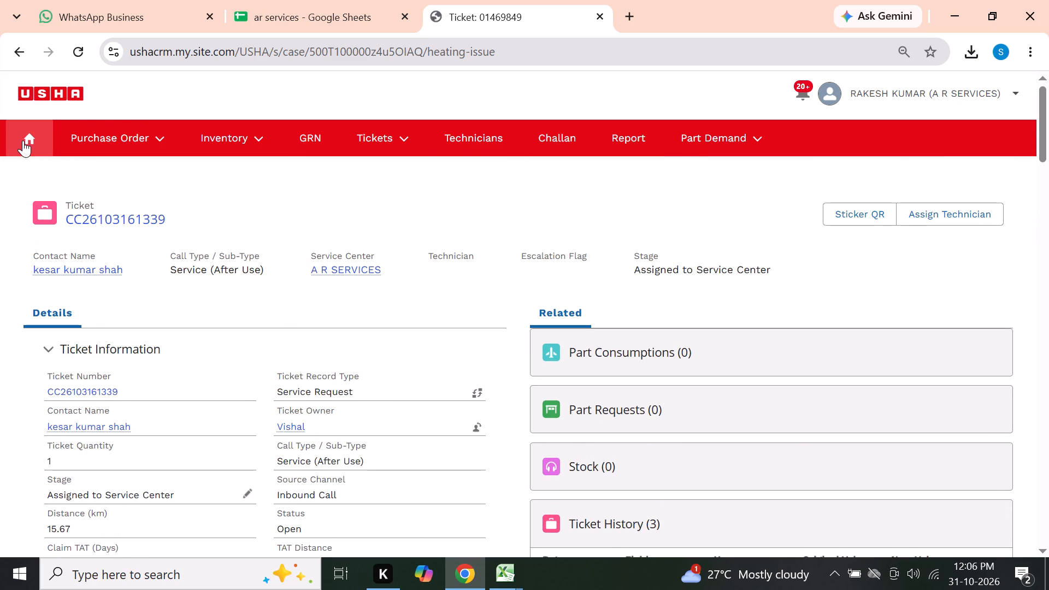
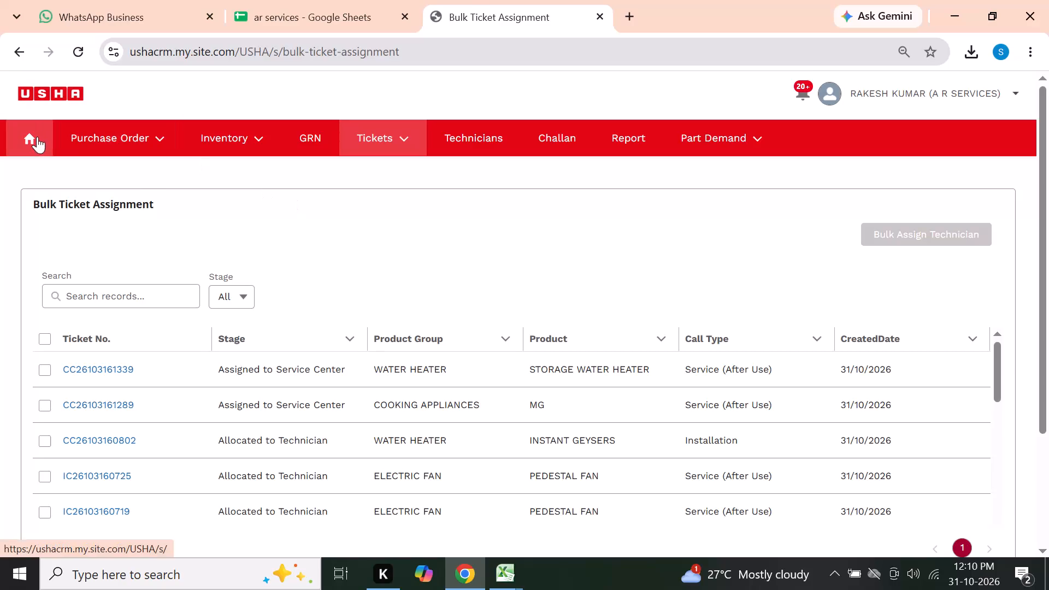
Reload the Bulk Ticket Assignment list in the USHA portal.
click(393, 132)
click(428, 216)
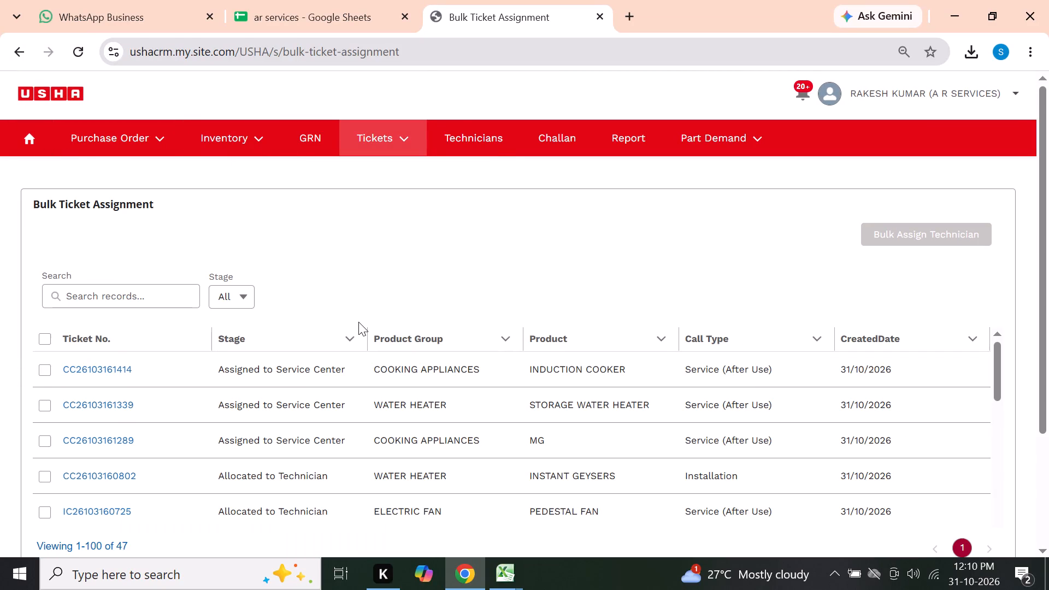
click(87, 364)
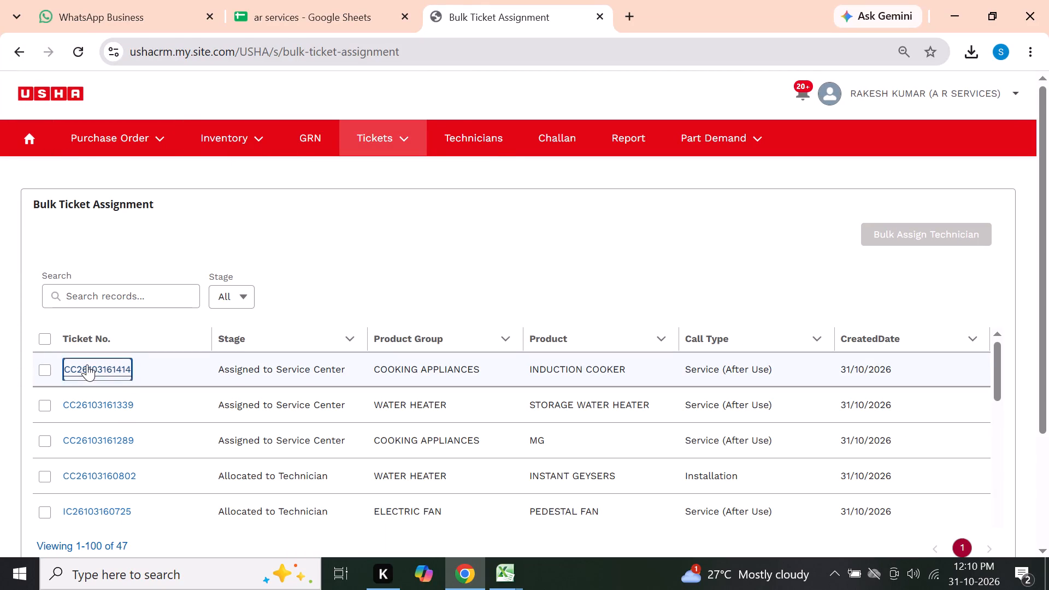
scroll(307, 364, down, 4)
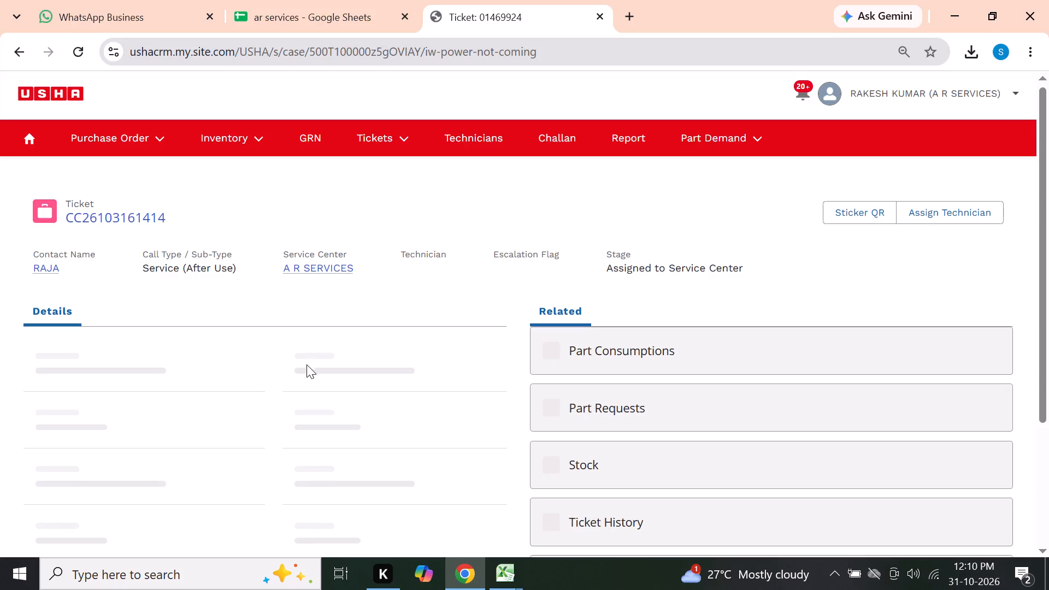
scroll(307, 365, down, 10)
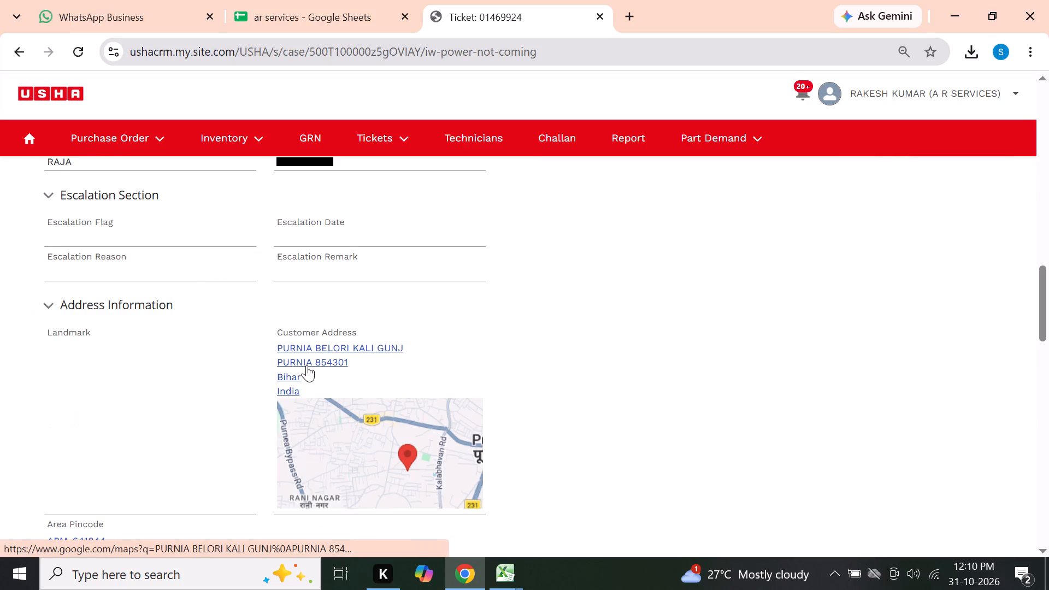
scroll(307, 365, up, 5)
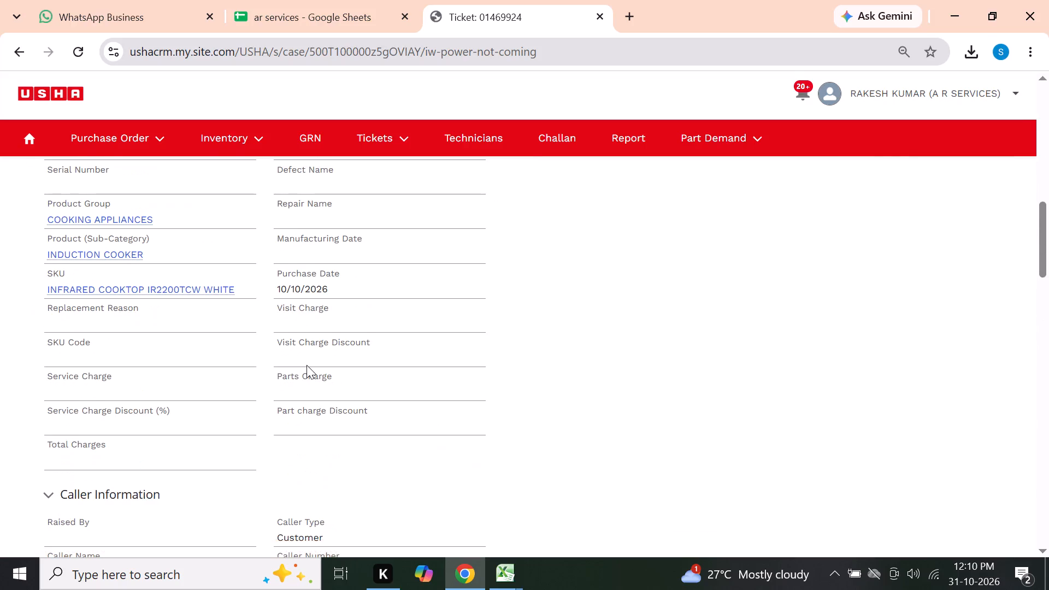
scroll(307, 365, up, 5)
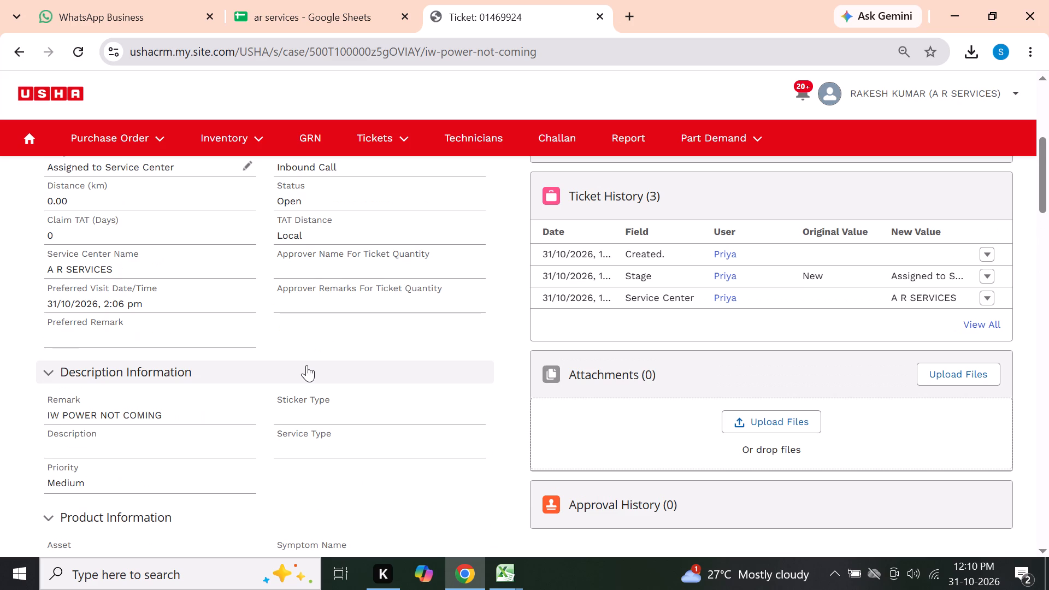
scroll(307, 365, down, 3)
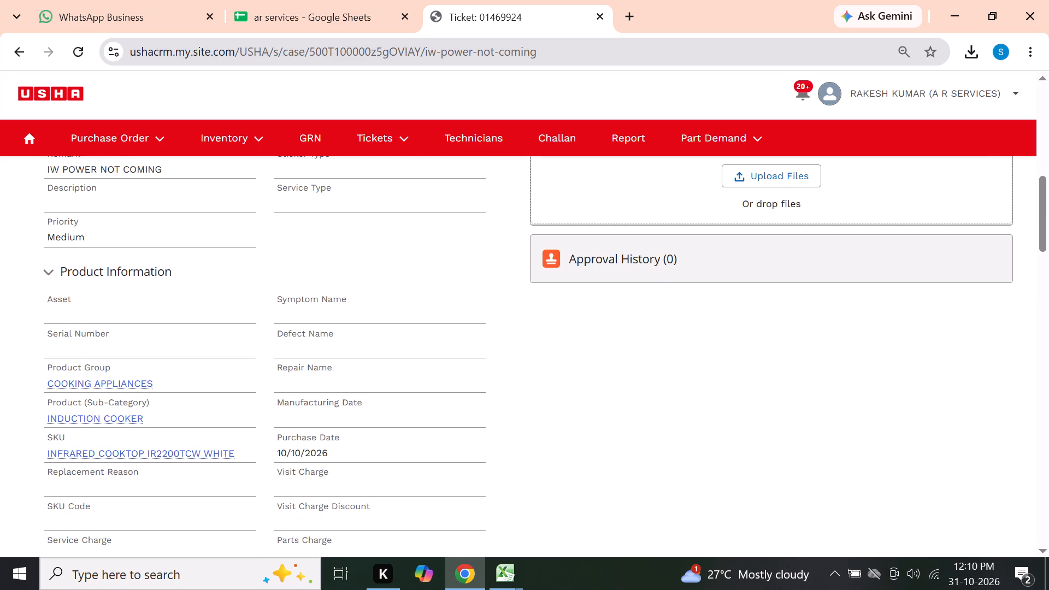
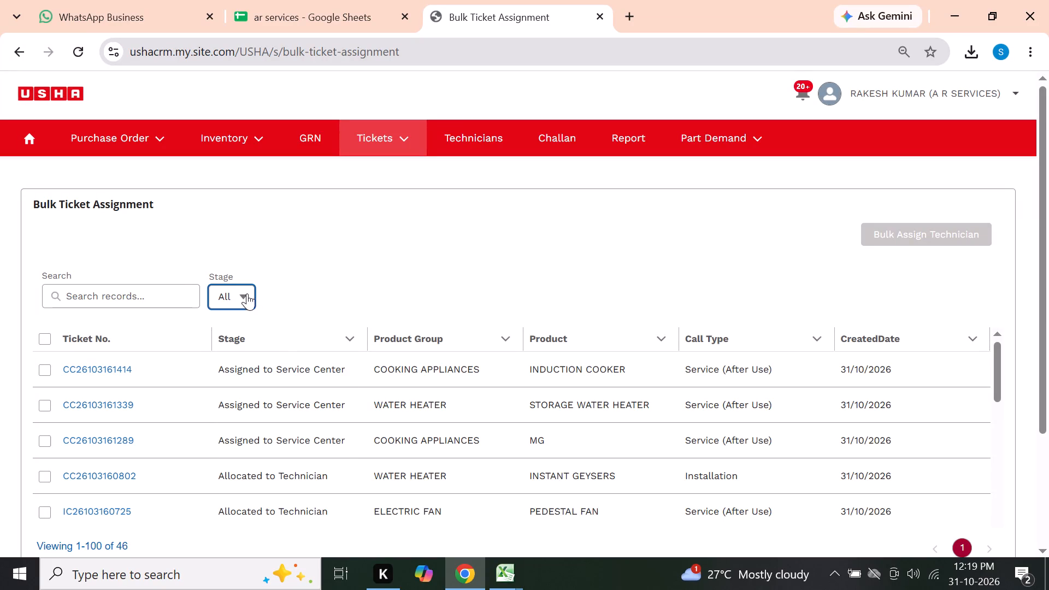
Filter the Bulk Ticket Assignment list to the transferred stage.
drag(250, 354, 407, 265)
click(243, 315)
click(243, 300)
click(243, 436)
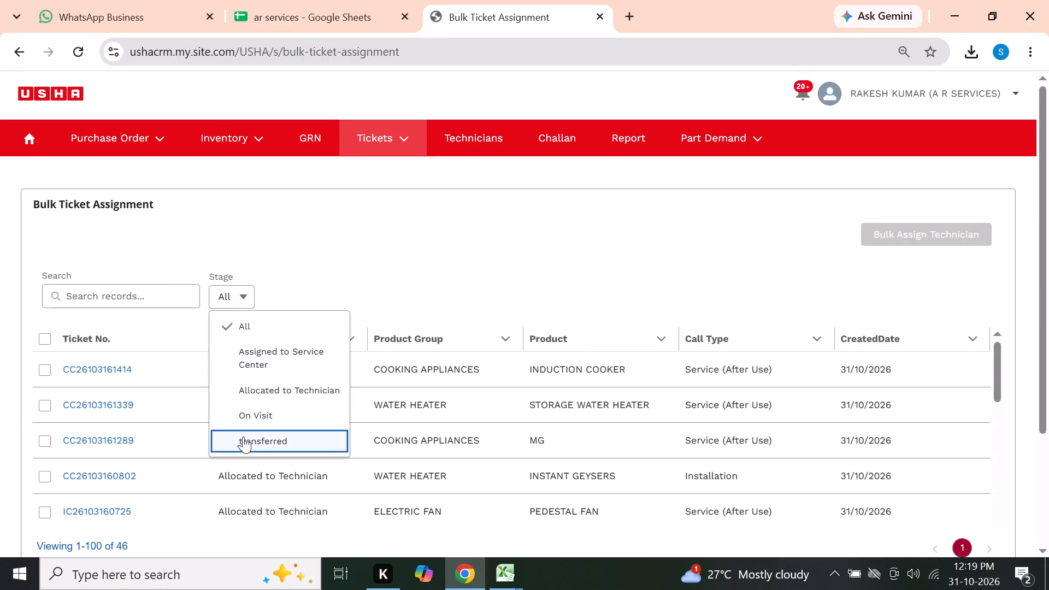
Switch to the Open Tickets workbook in Excel and filter the Stage column to show only Transferred tickets.
click(512, 573)
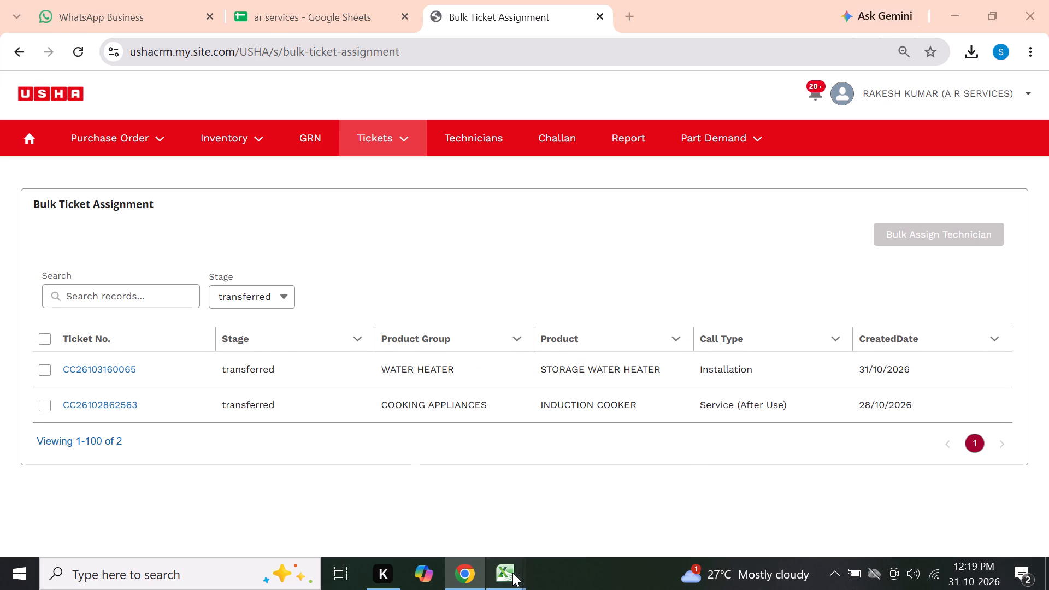
click(603, 521)
click(482, 328)
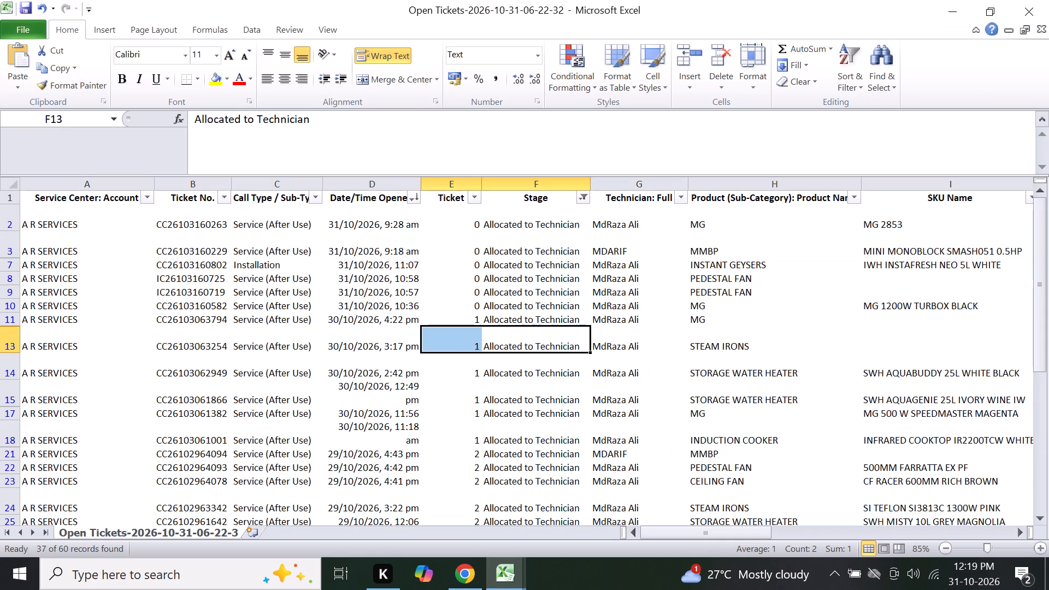
click(582, 194)
click(425, 355)
scroll(426, 387, down, 1)
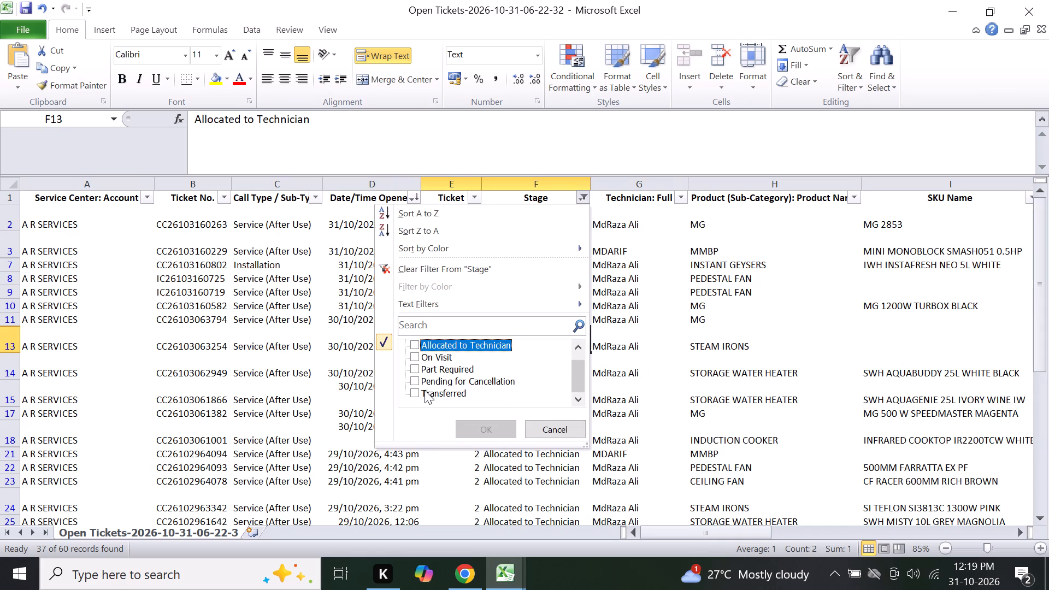
click(425, 390)
click(490, 429)
click(502, 328)
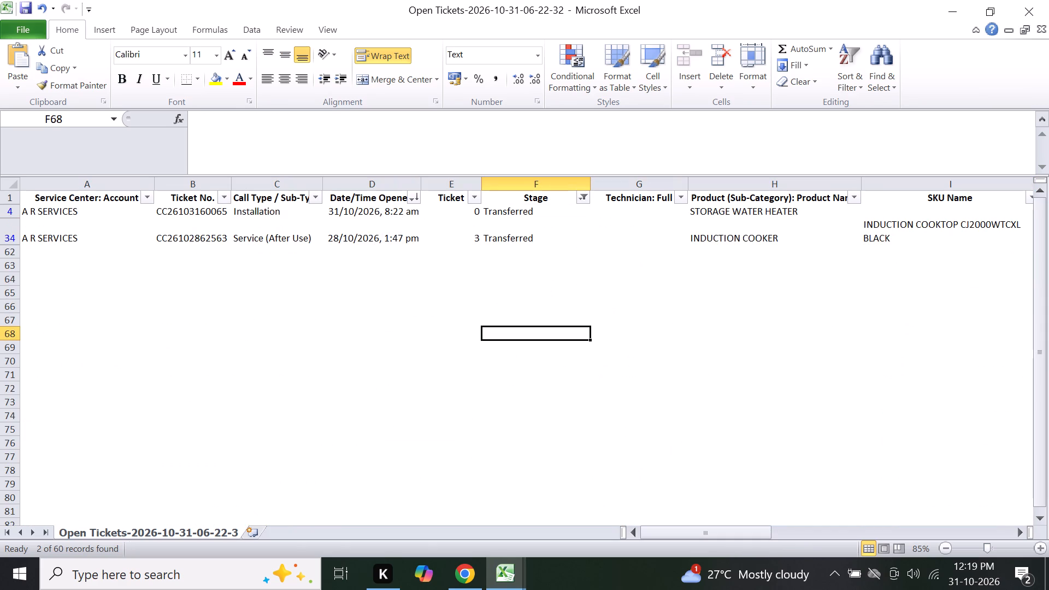
Copy the row of the transferred ticket opened on 31/10/2026 at 8:22 am and check its contact and address columns.
click(15, 213)
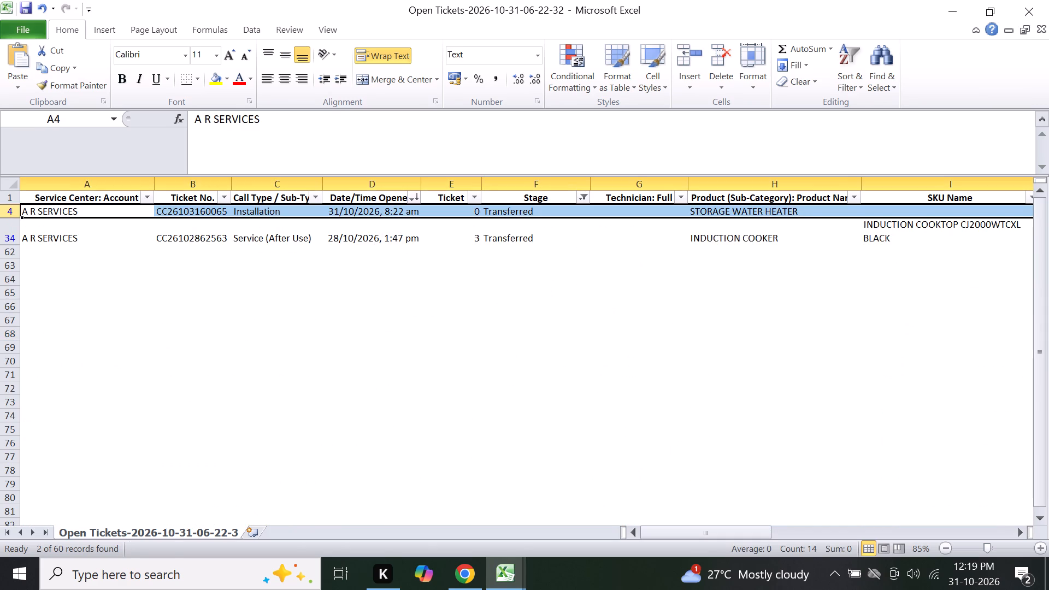
key(ctrl+c)
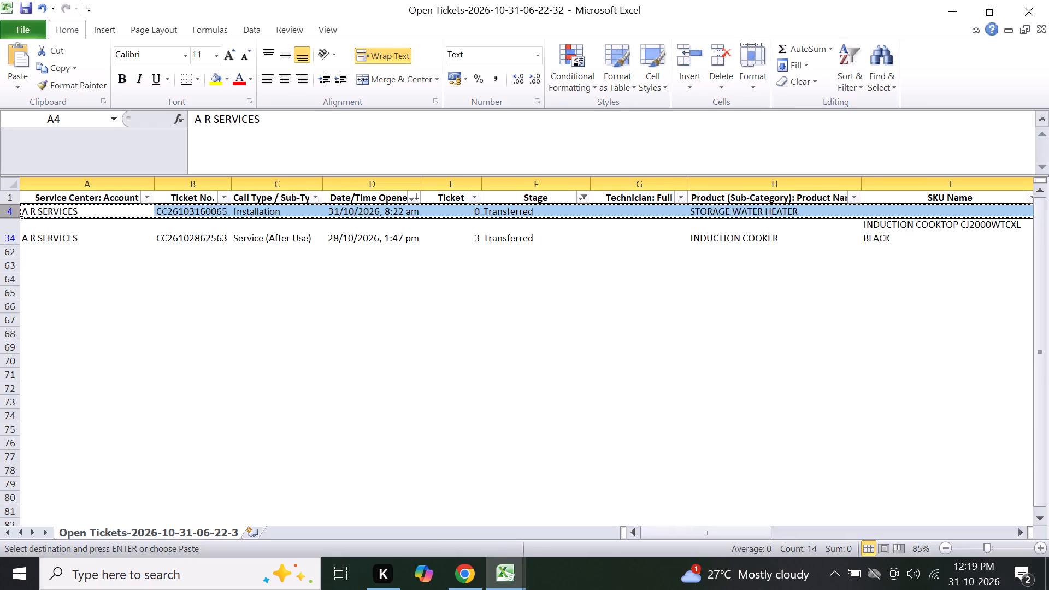
drag(681, 532, 800, 537)
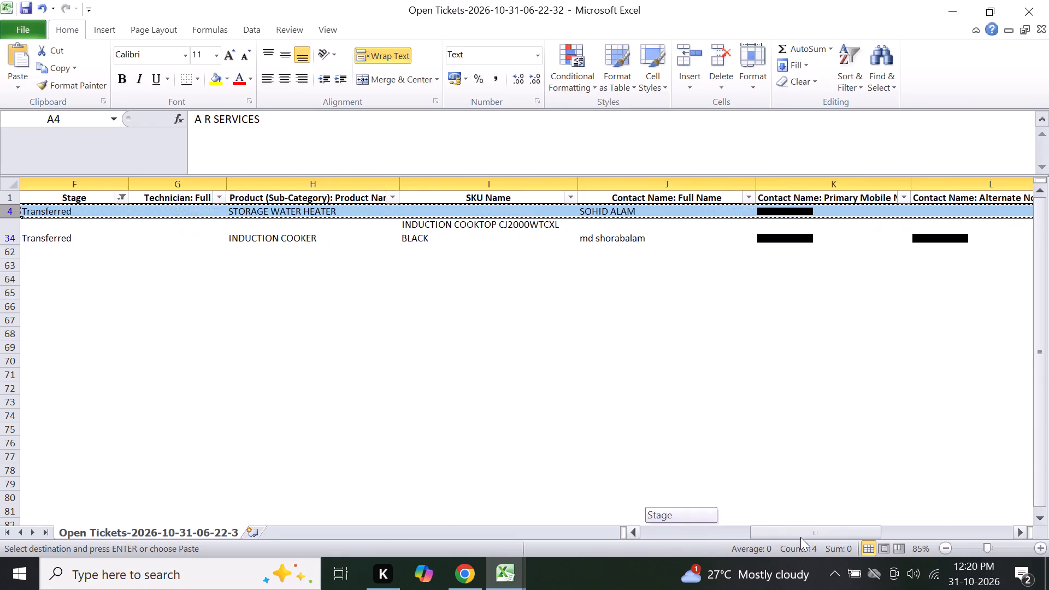
drag(800, 537, 876, 528)
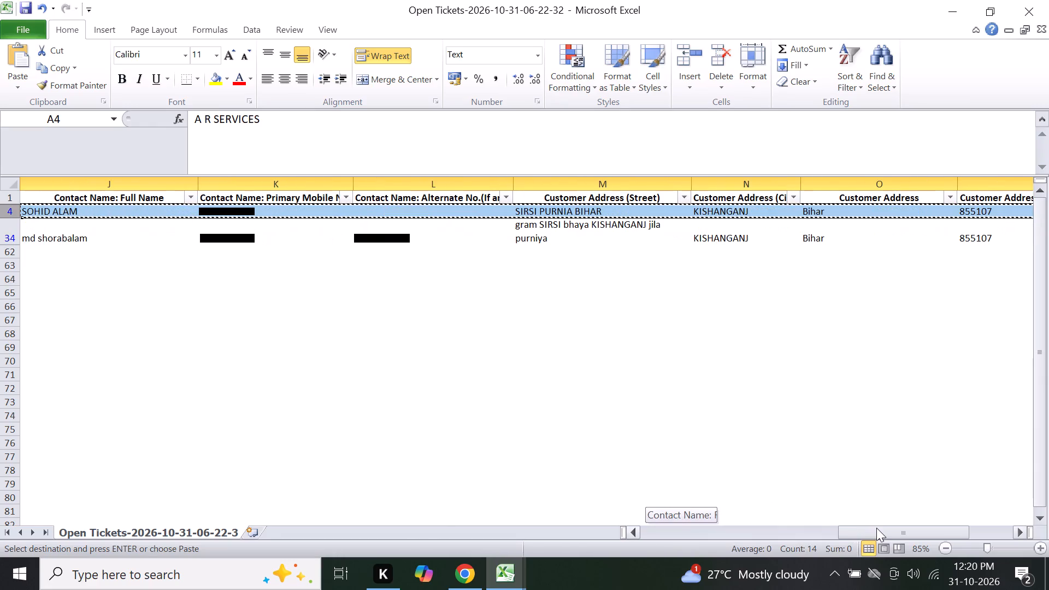
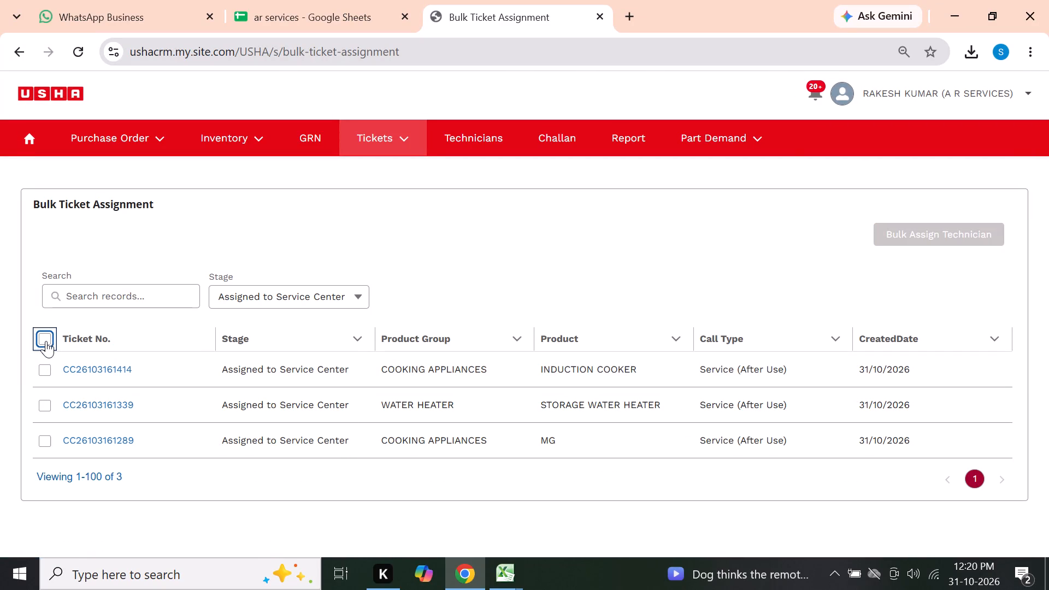
Start a bulk technician assignment for the three selected tickets with service center A R SERVICES and schedule date 31-Oct-2026.
click(923, 233)
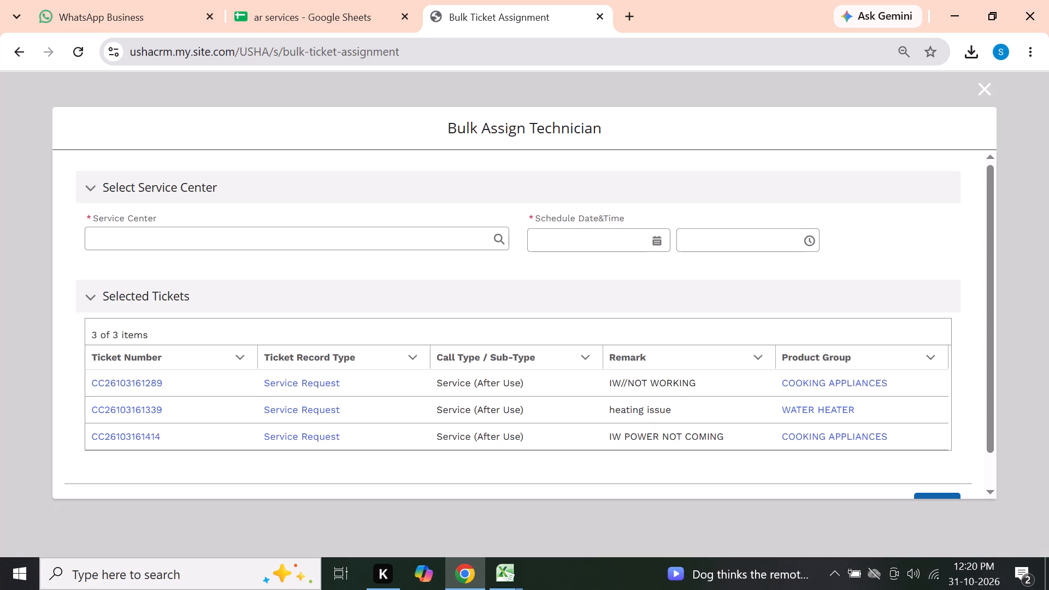
click(260, 244)
click(260, 265)
click(659, 238)
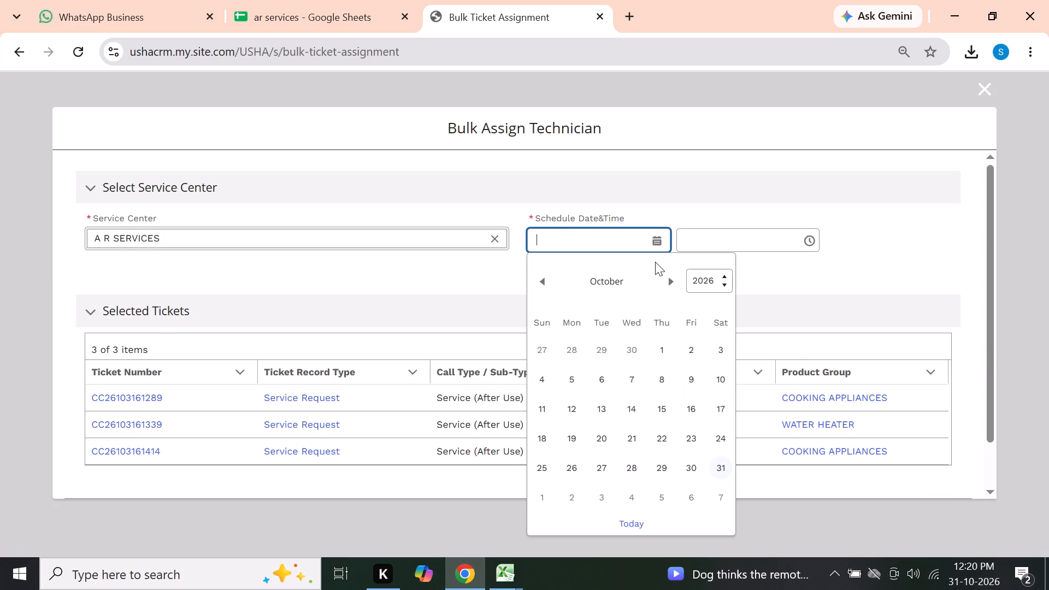
click(622, 517)
scroll(912, 385, down, 8)
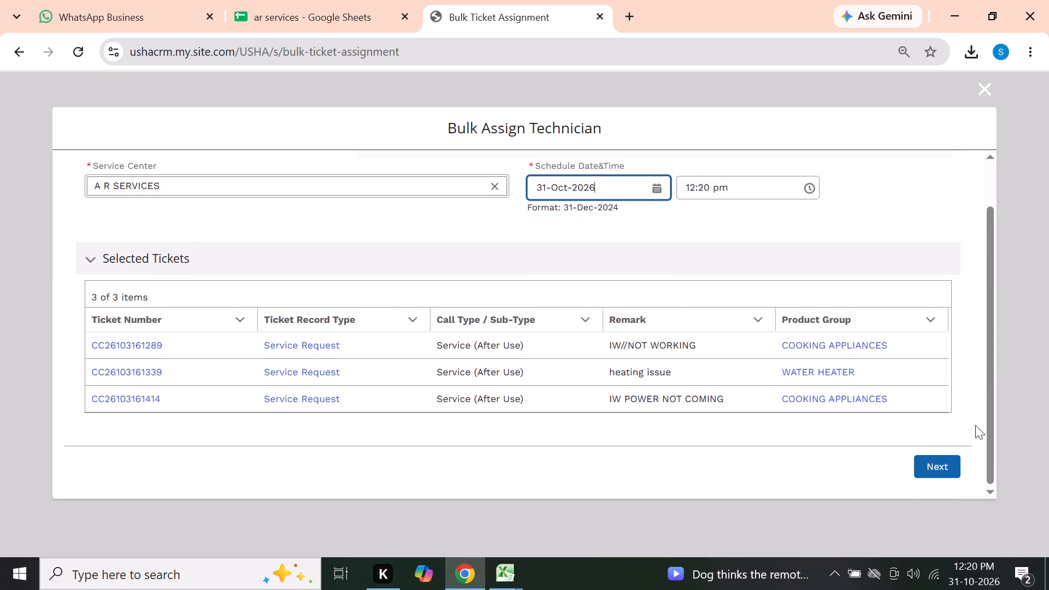
click(938, 469)
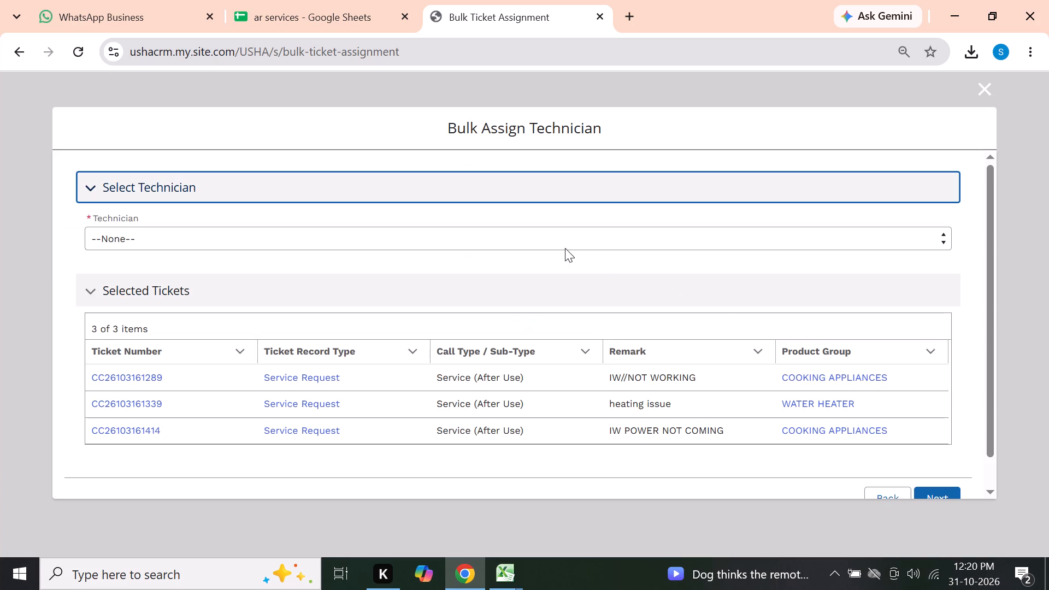
Select the technician for the three tickets, complete the bulk assignment and dismiss the notifications.
click(515, 240)
click(470, 338)
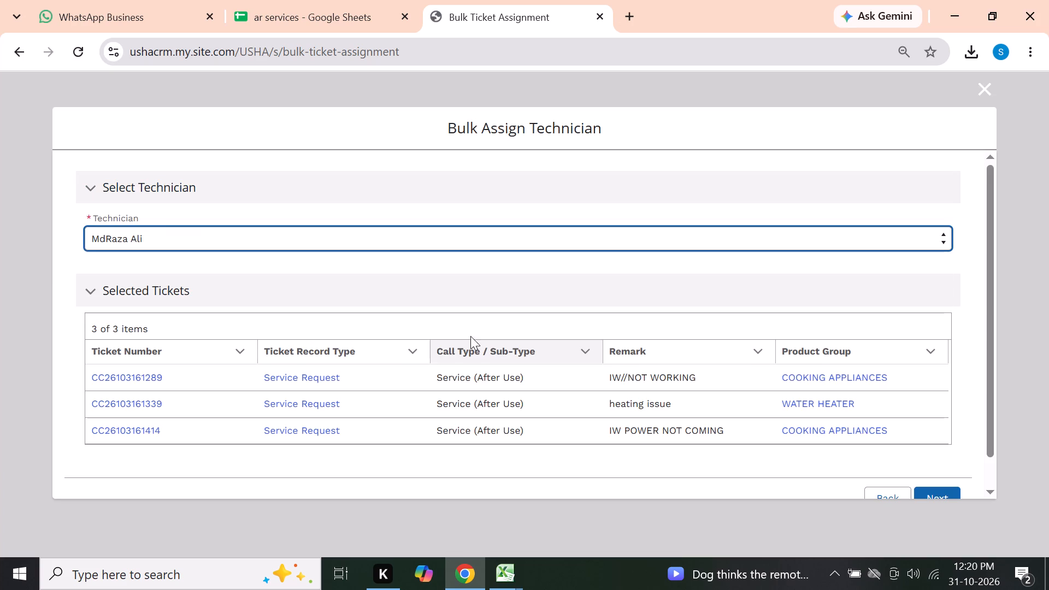
scroll(481, 318, down, 3)
click(933, 468)
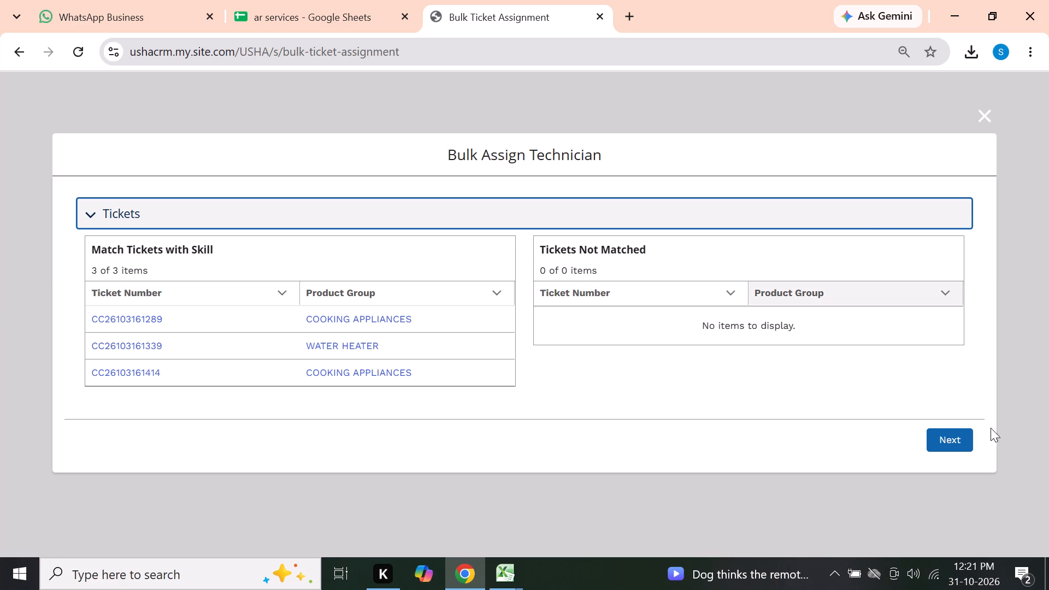
click(961, 436)
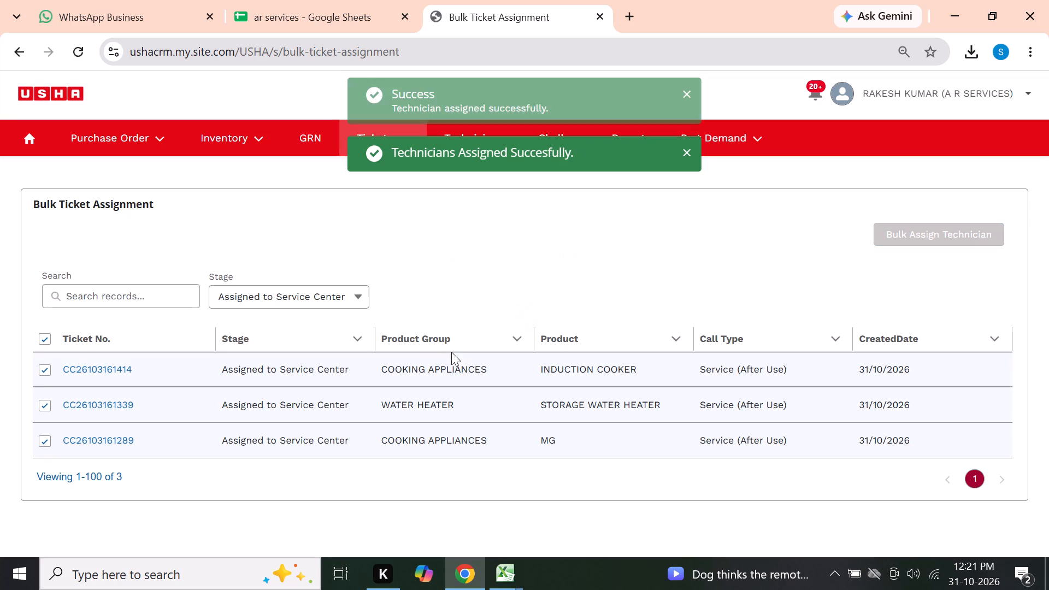
click(687, 149)
click(685, 98)
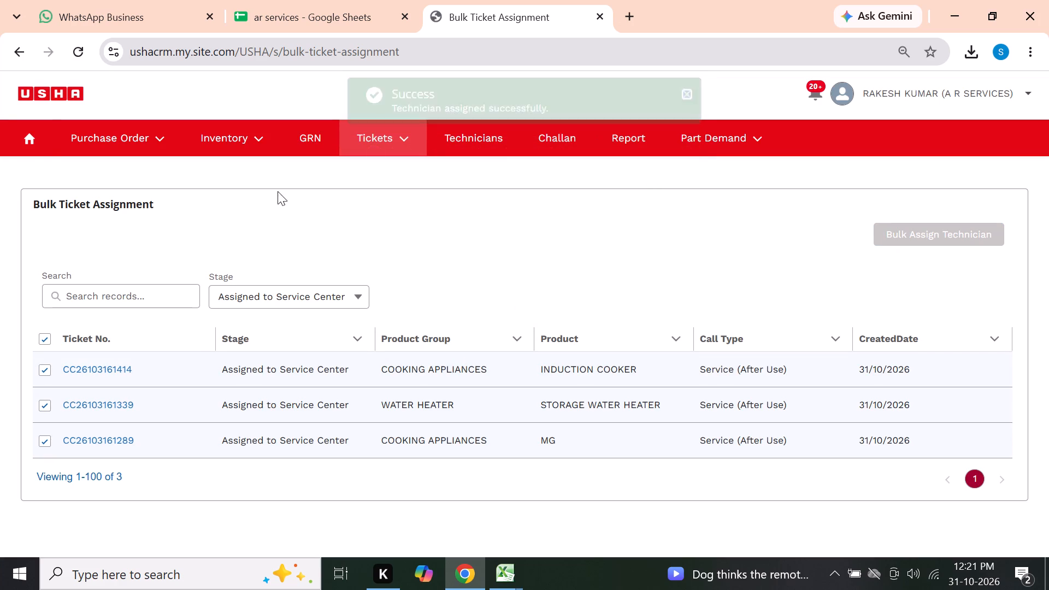
Go to the Open Ticket Report and export it as Details Only.
click(37, 143)
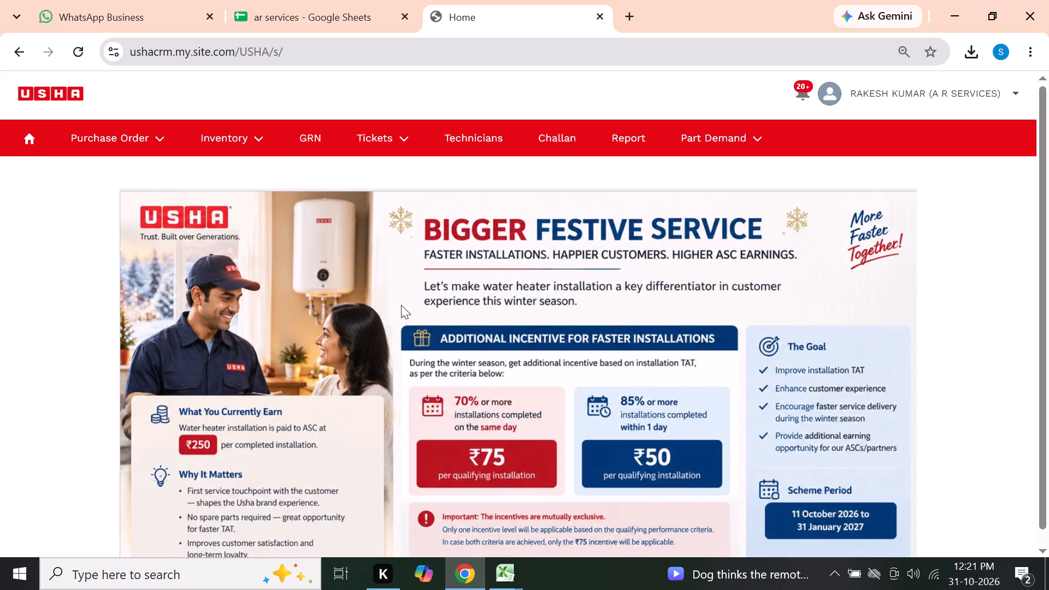
click(611, 140)
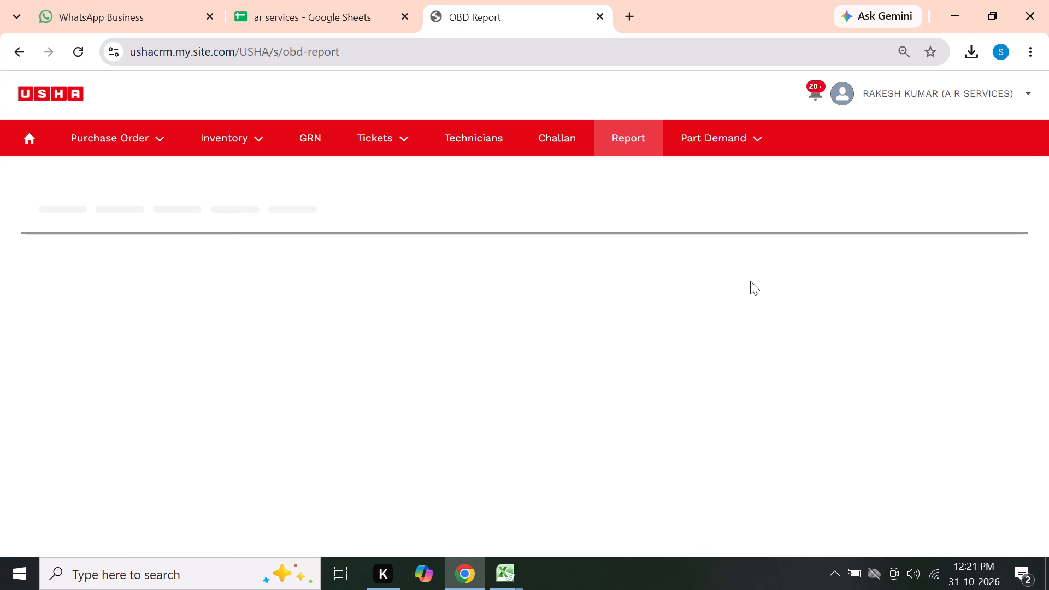
scroll(579, 306, down, 1)
click(783, 203)
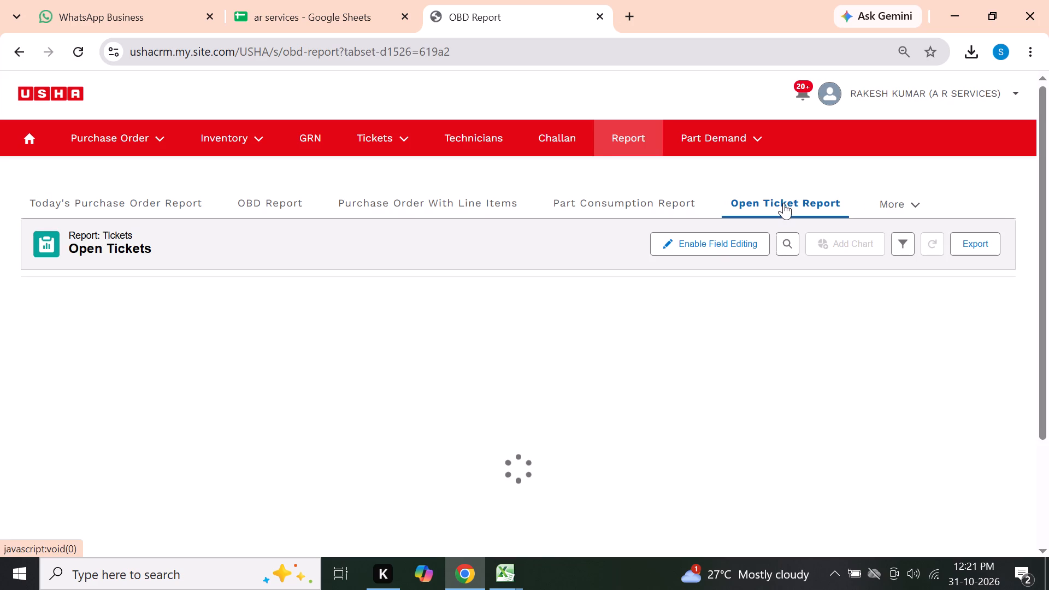
click(967, 249)
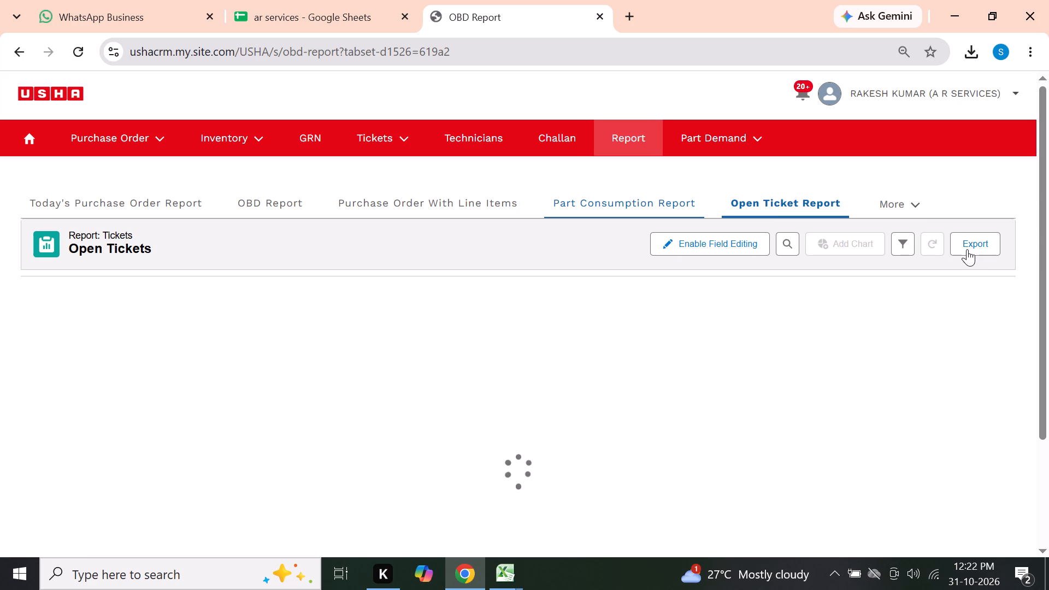
click(309, 297)
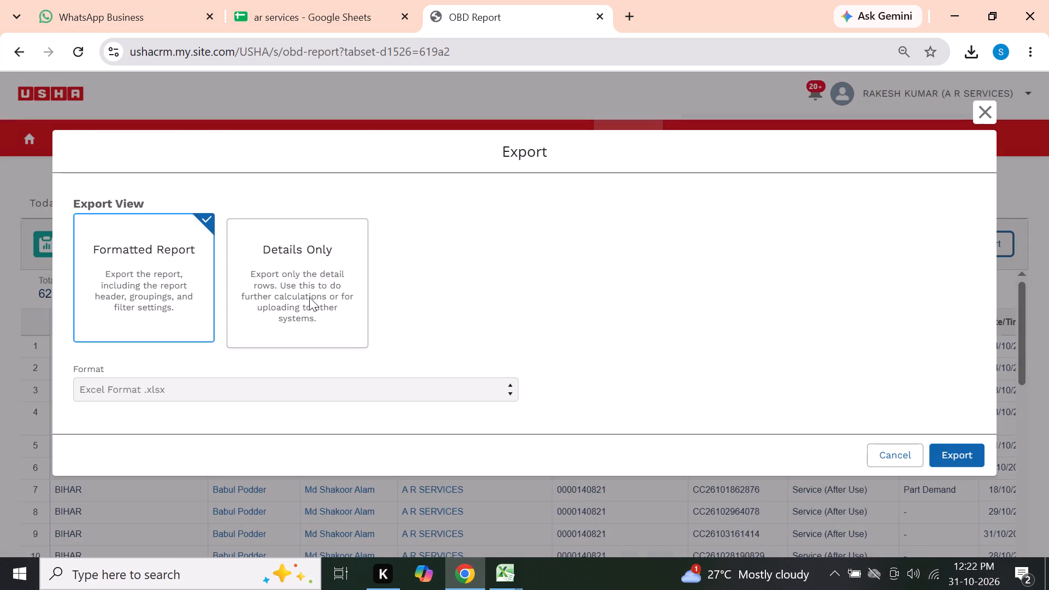
click(309, 297)
click(967, 461)
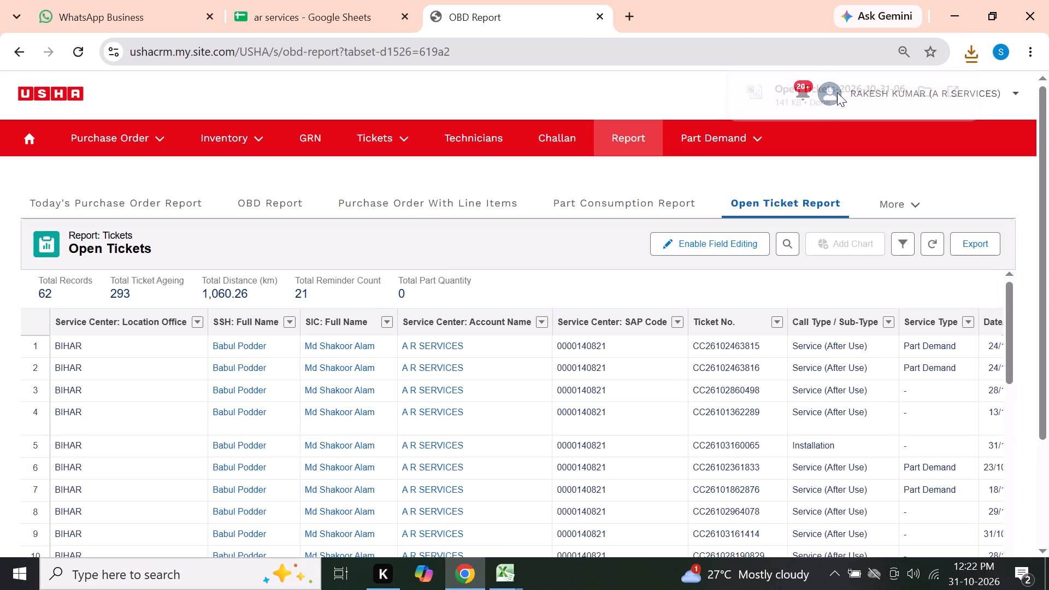
Open the newly exported Open Tickets workbook in Excel.
click(837, 92)
double_click(839, 92)
click(969, 1)
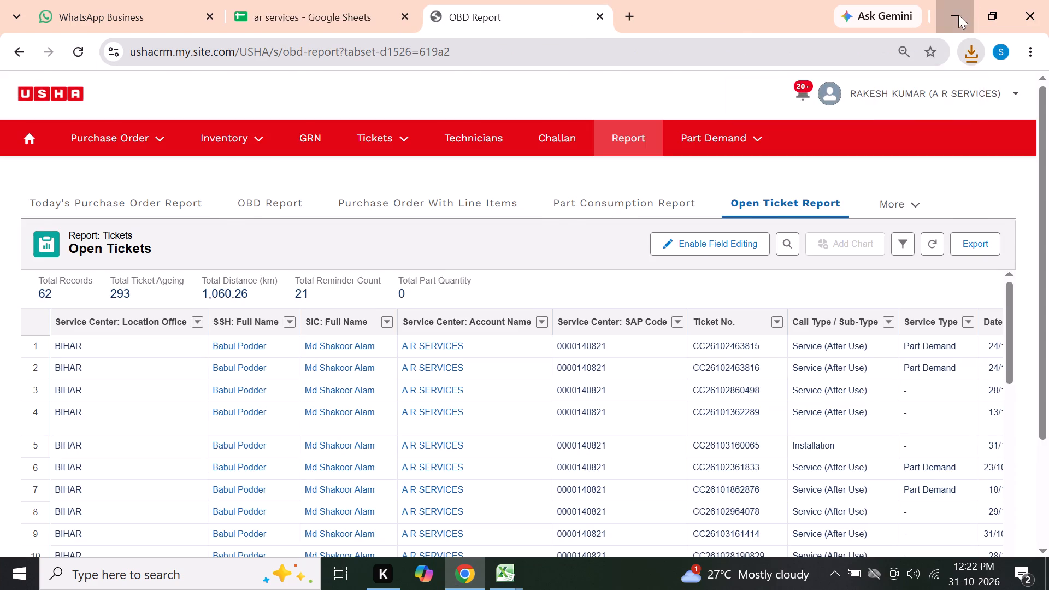
click(484, 324)
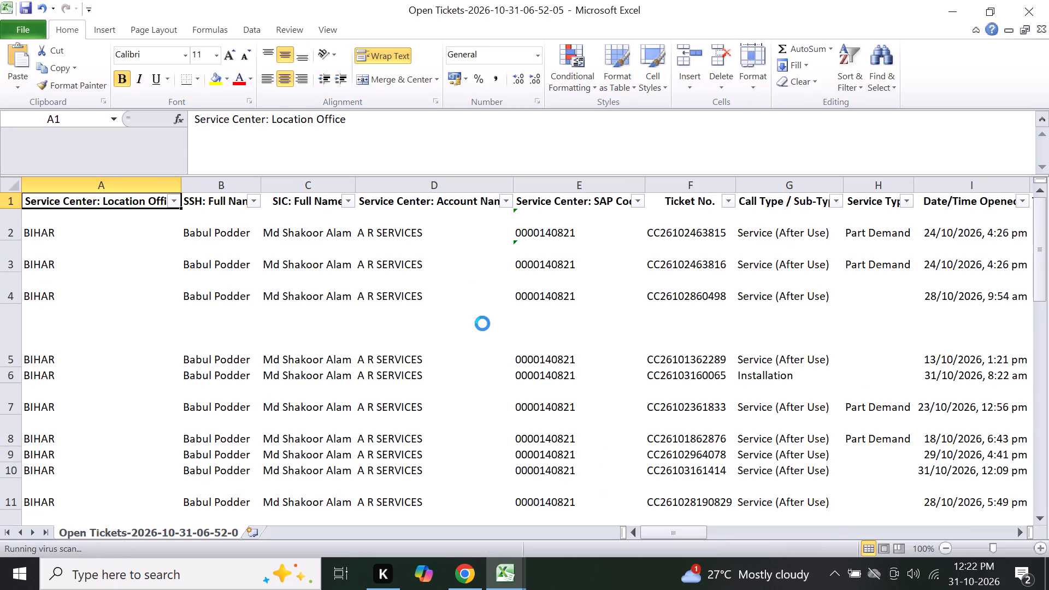
click(482, 323)
click(482, 323)
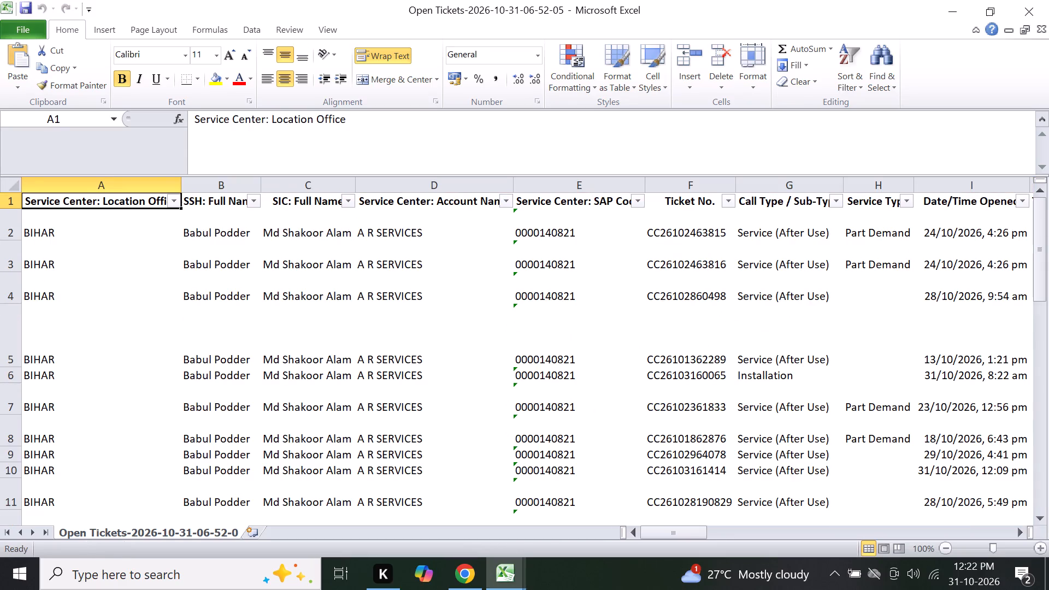
click(468, 324)
Delete the Service Center Location Office, SSH, SIC and SAP Code columns from the new Open Tickets workbook.
drag(101, 192, 213, 213)
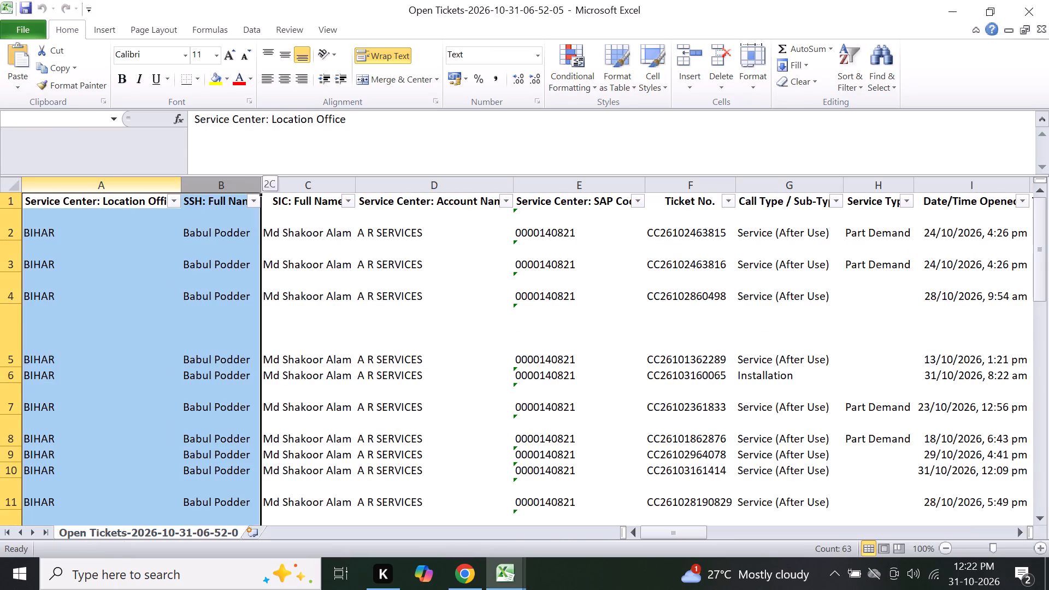
drag(213, 213, 296, 232)
right_click(222, 296)
click(274, 411)
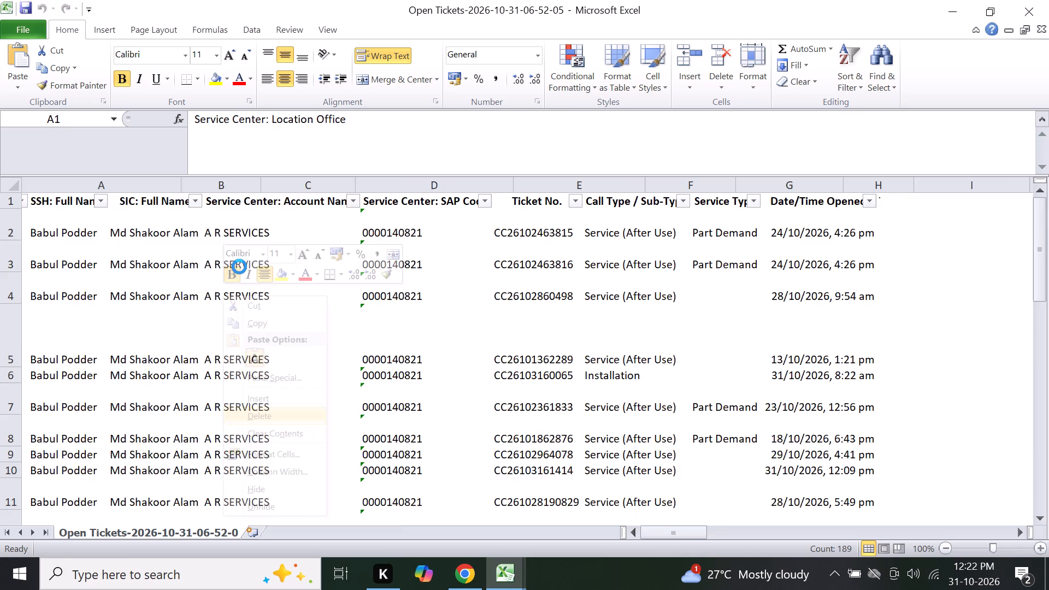
click(235, 191)
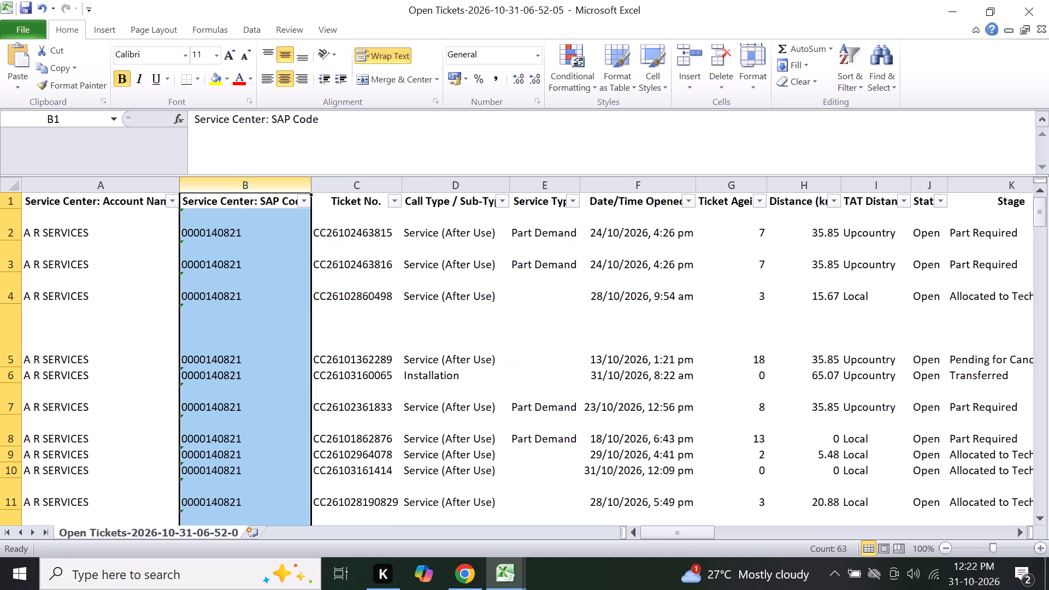
right_click(220, 281)
click(277, 403)
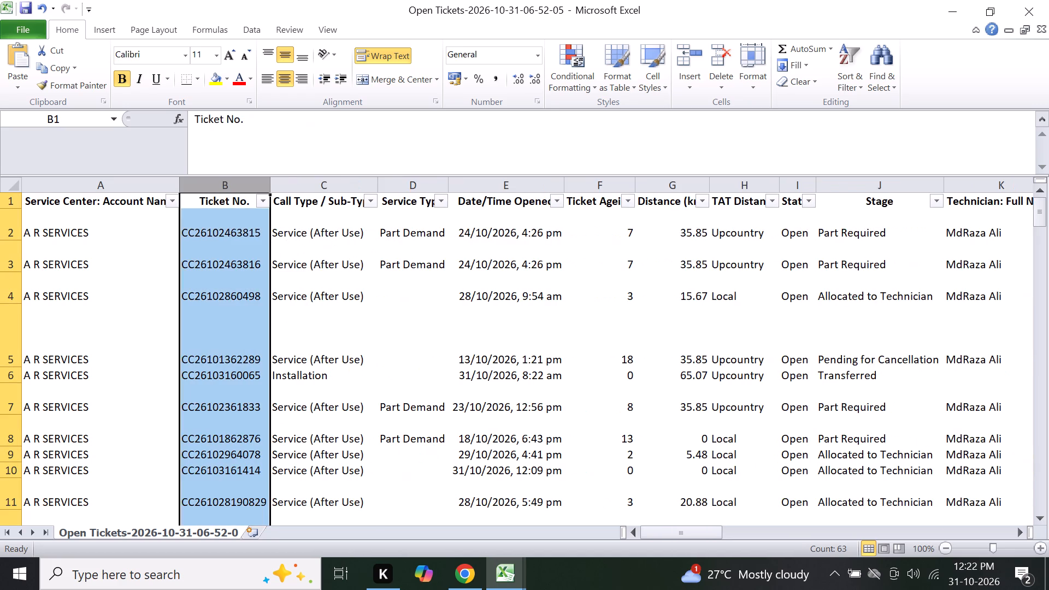
Delete the Service Type, Distance (km), TAT Distance and Status columns.
click(419, 182)
right_click(419, 182)
click(468, 303)
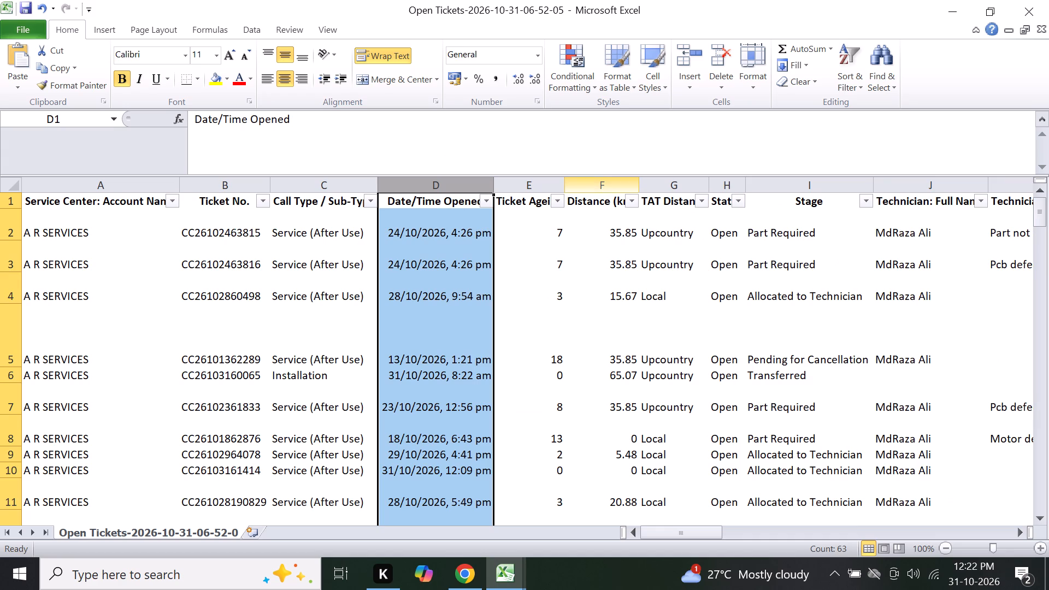
drag(621, 182, 718, 242)
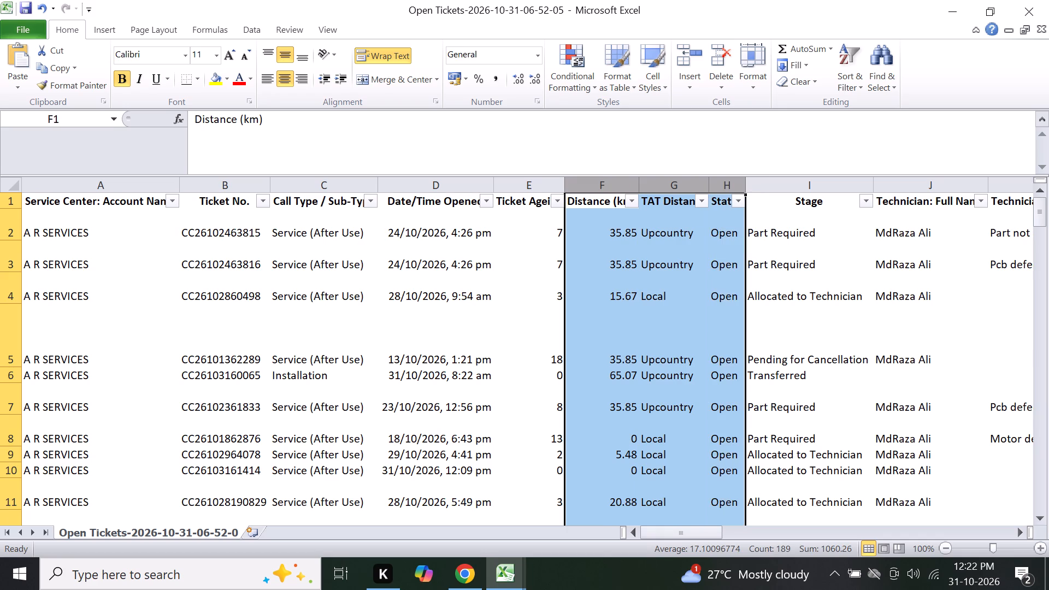
right_click(665, 285)
click(691, 403)
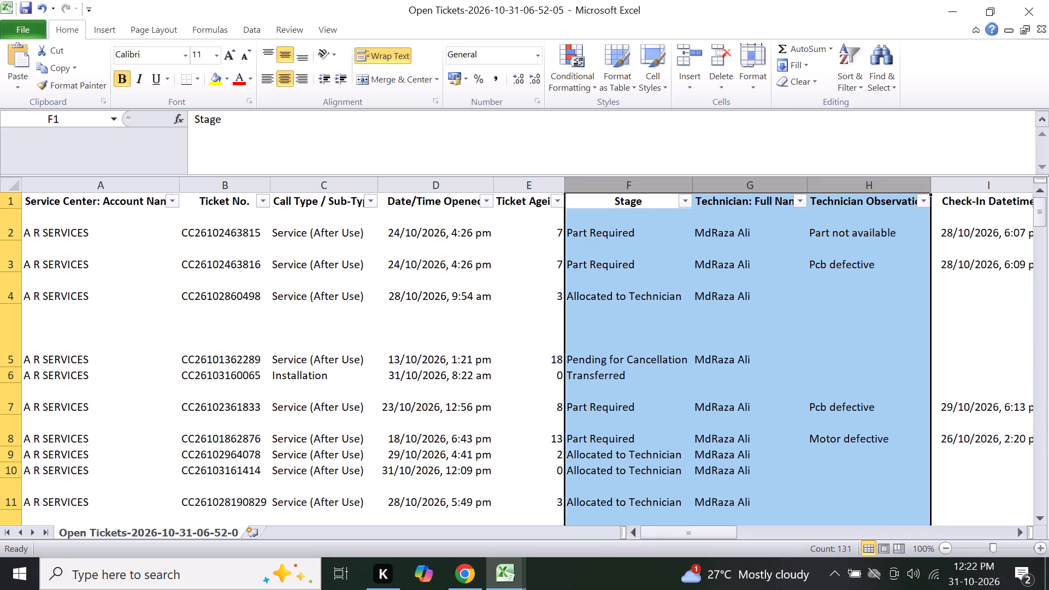
Delete the Technician Observation, Check-In Datetime and Product Group columns.
drag(860, 186, 103, 255)
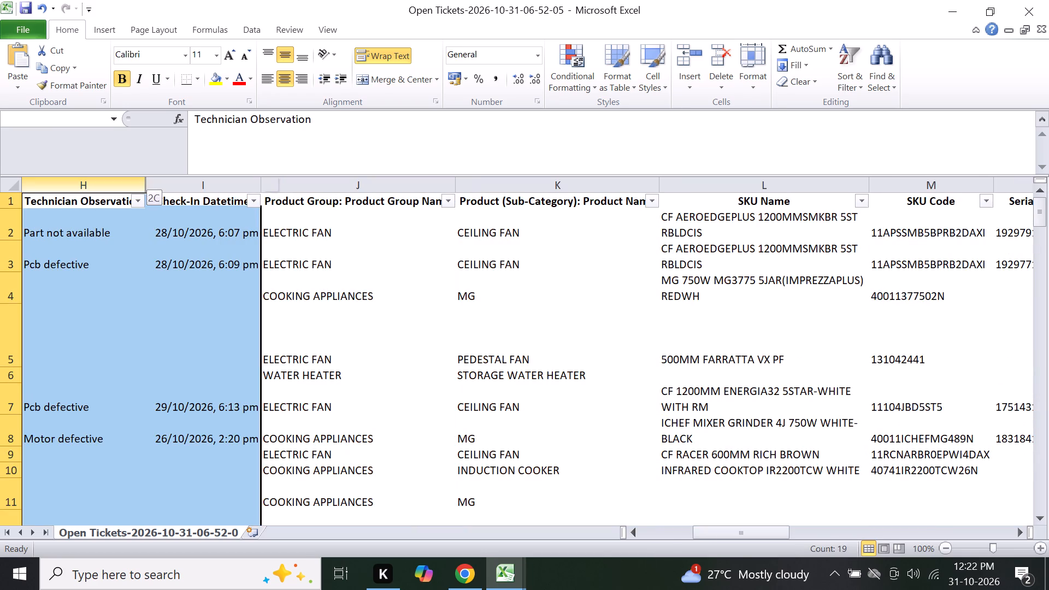
drag(103, 255, 301, 289)
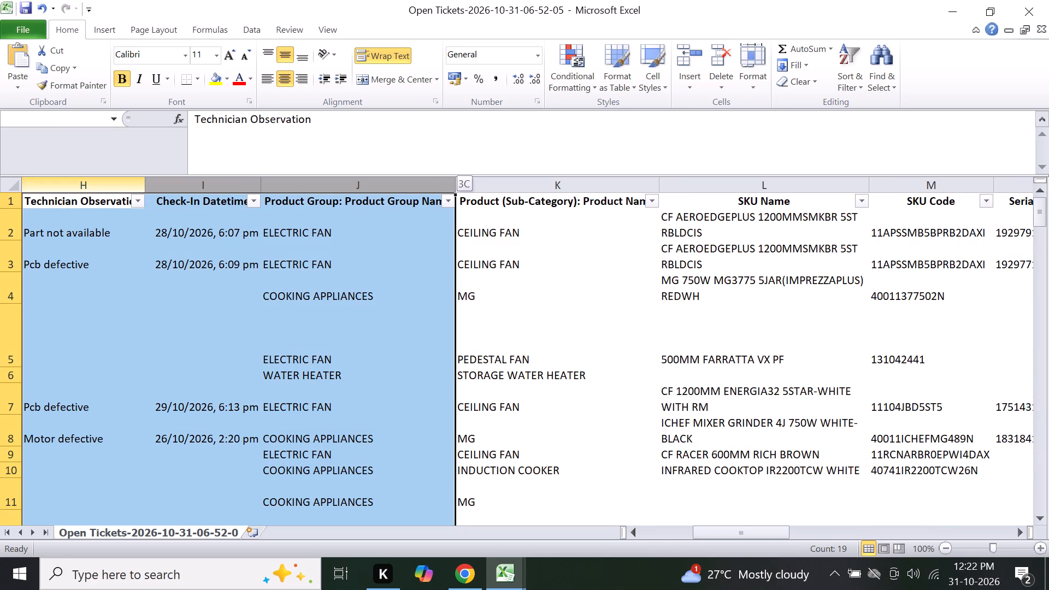
drag(301, 289, 291, 289)
right_click(287, 289)
click(335, 402)
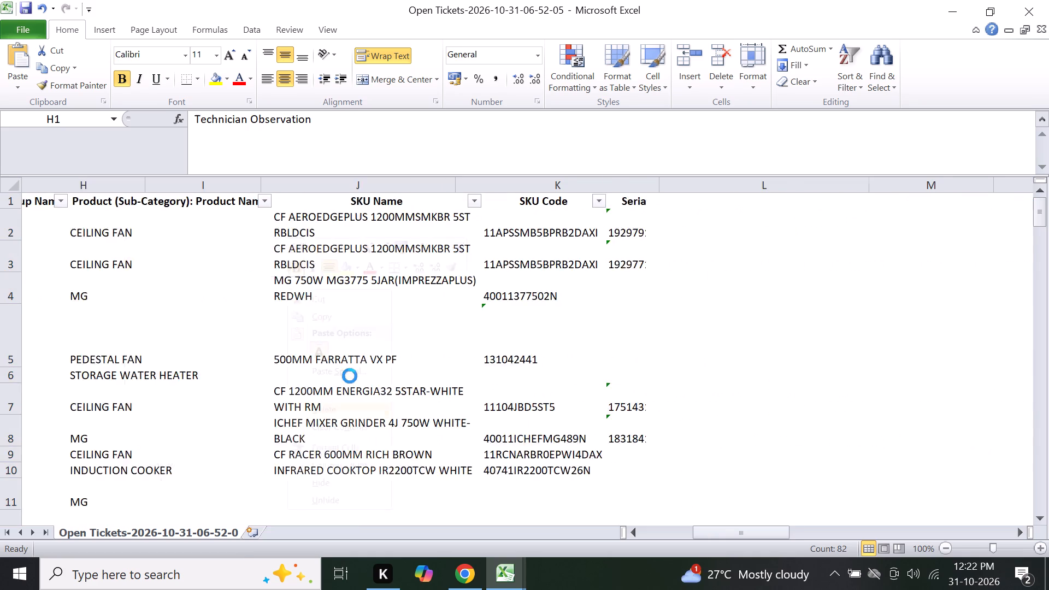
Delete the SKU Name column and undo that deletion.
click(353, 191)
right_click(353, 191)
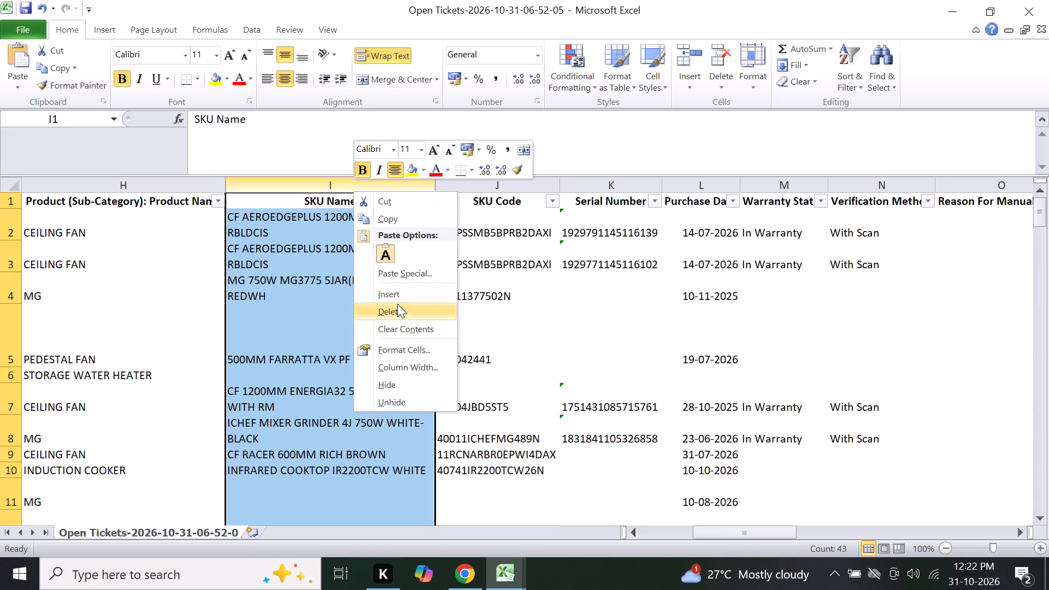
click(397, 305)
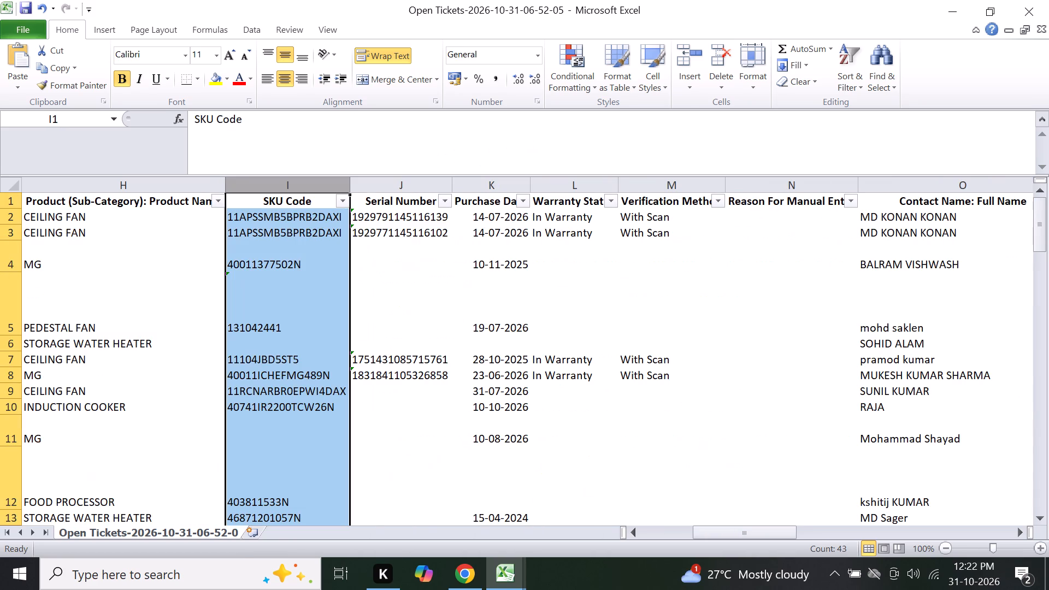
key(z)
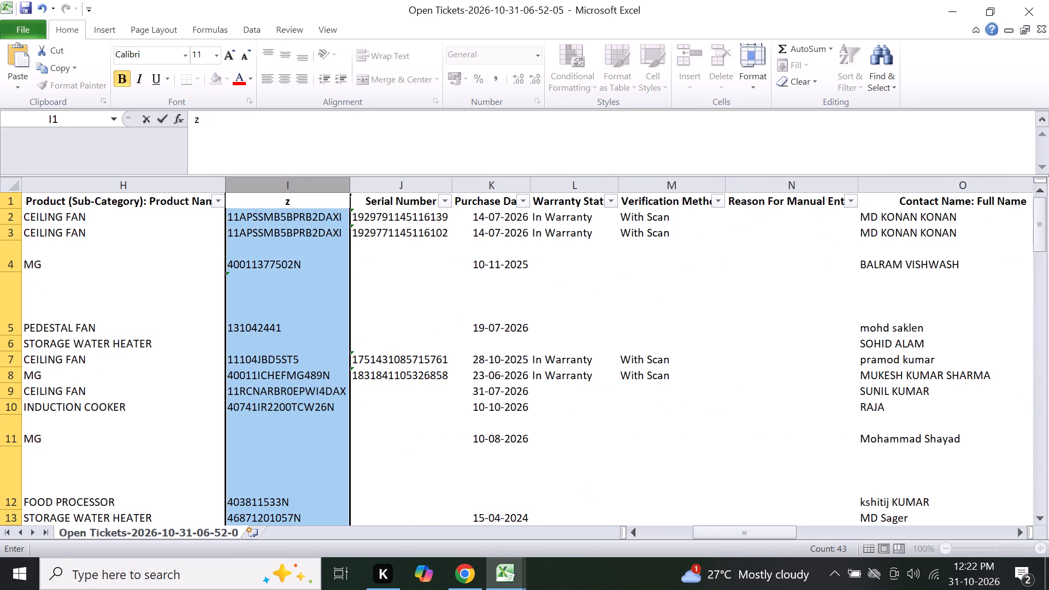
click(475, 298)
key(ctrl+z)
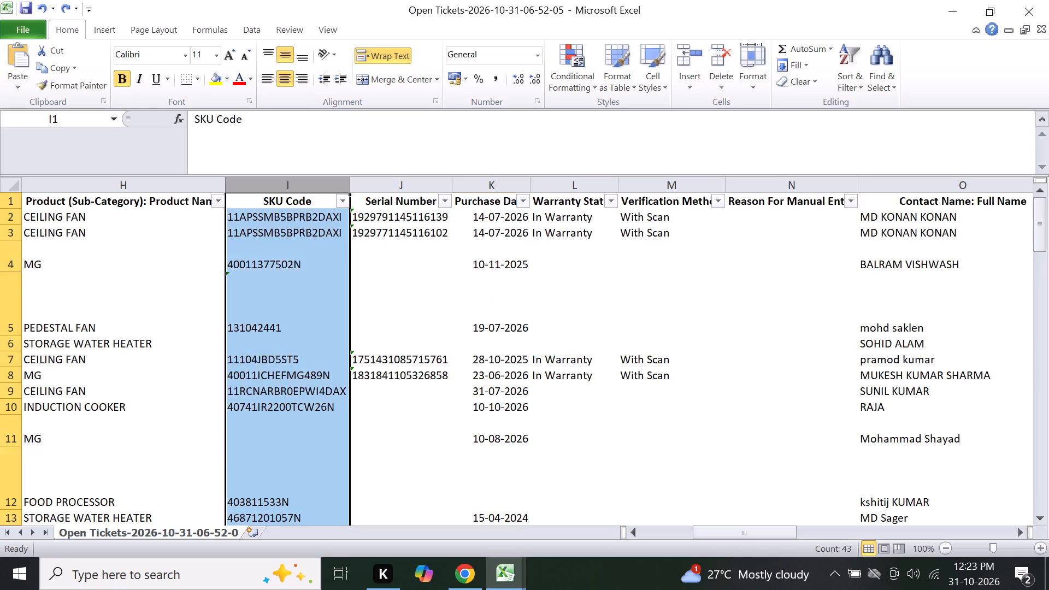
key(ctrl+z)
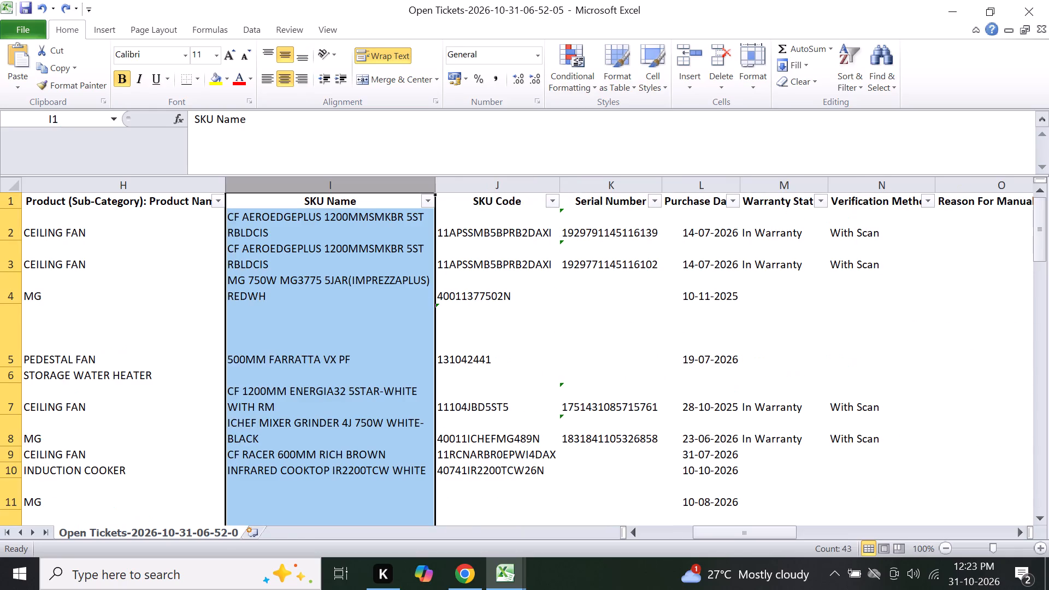
Delete the columns from SKU Code through Reason For Manual Entry, along with the Contact Name: Email Id column.
drag(485, 185, 933, 296)
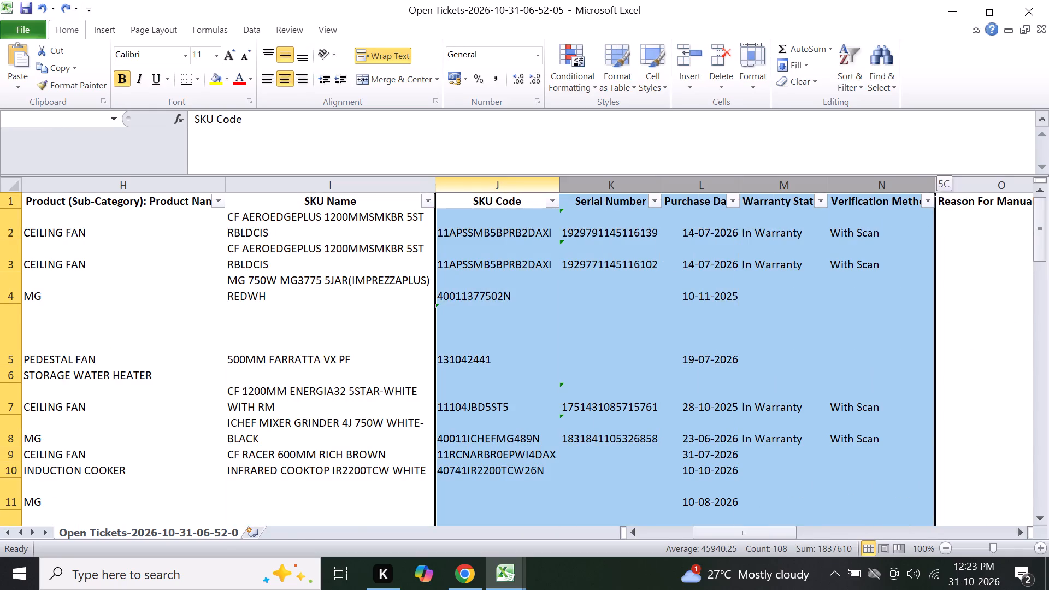
drag(933, 296, 459, 276)
right_click(402, 265)
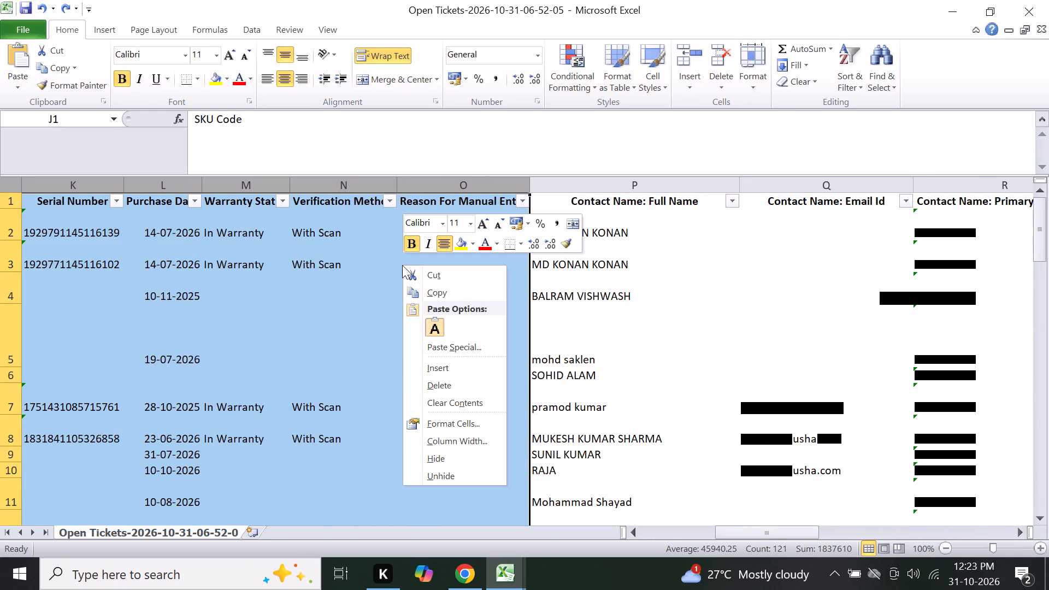
click(447, 389)
click(716, 188)
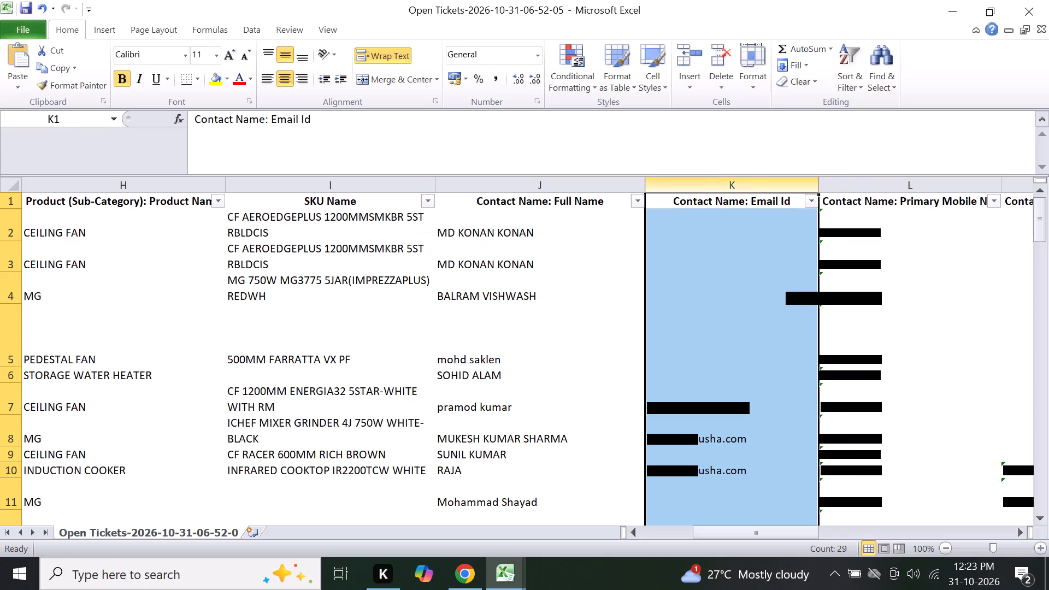
right_click(716, 188)
click(766, 303)
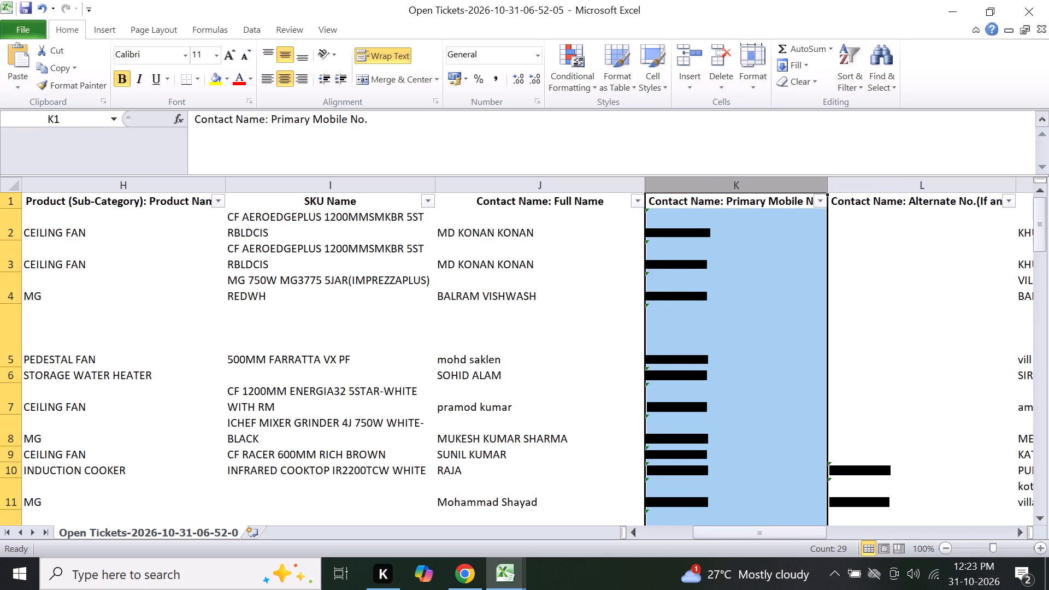
Delete all columns from Reminder Count up to the one just before Remark.
drag(787, 534, 821, 530)
drag(767, 528, 787, 527)
drag(464, 184, 1048, 305)
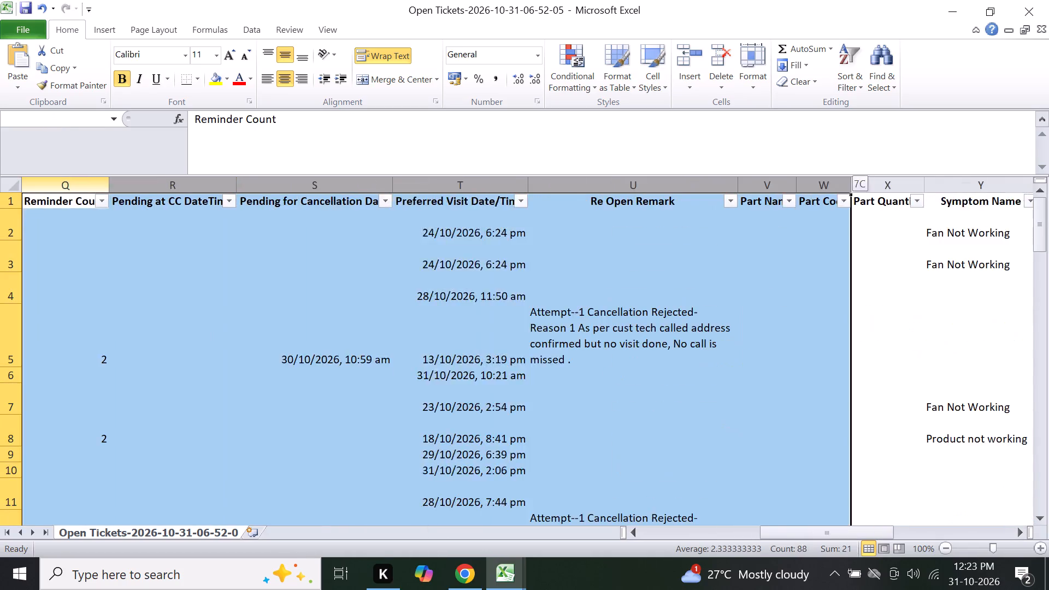
drag(1048, 305, 645, 309)
right_click(570, 280)
click(606, 393)
Sort the tickets by Date/Time Opened from Z to A.
drag(755, 529, 659, 529)
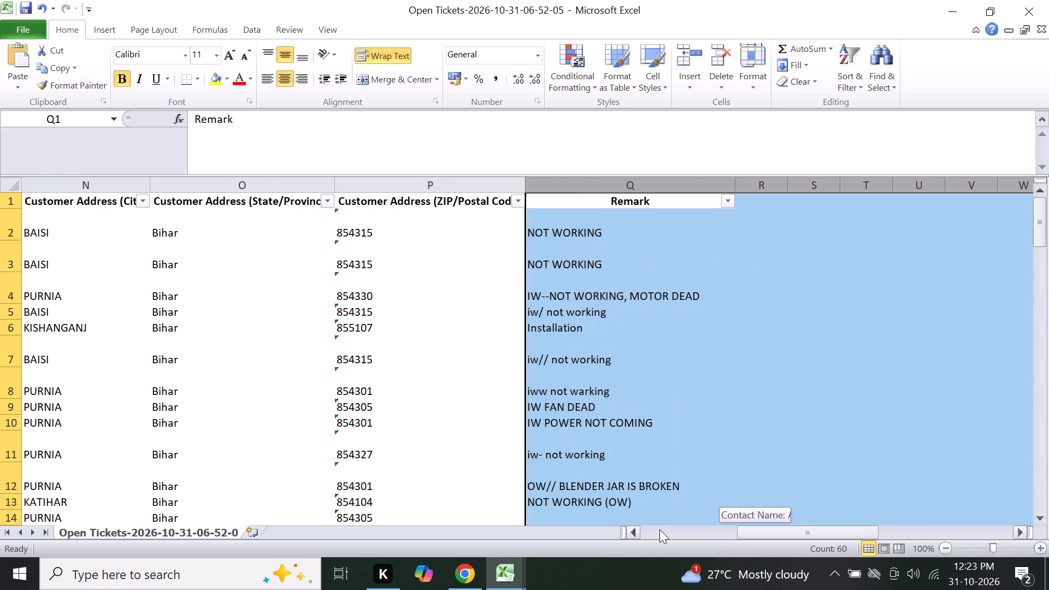
drag(659, 529, 581, 509)
click(447, 401)
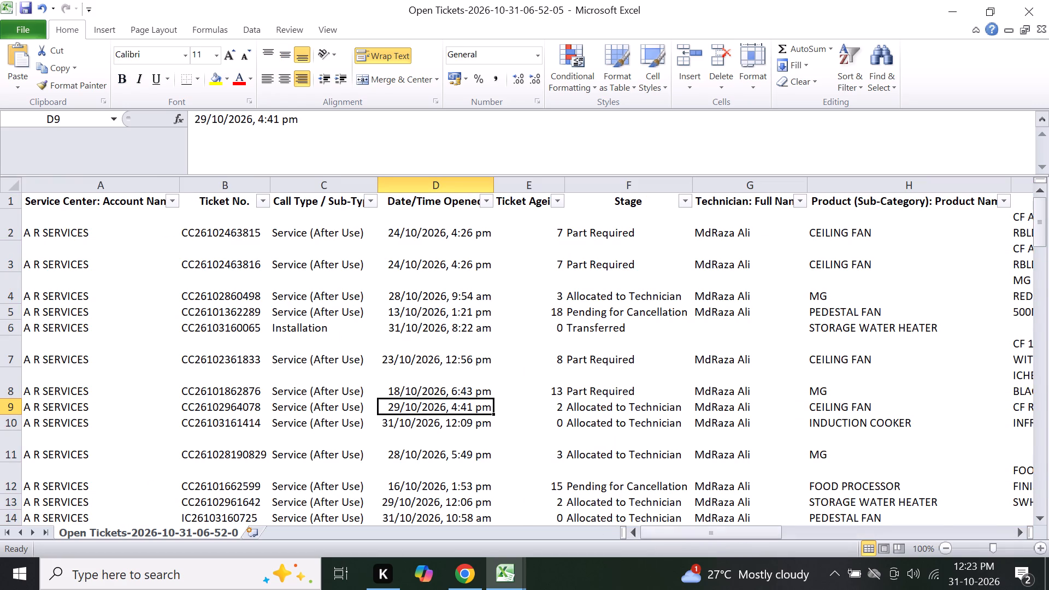
click(545, 256)
click(485, 200)
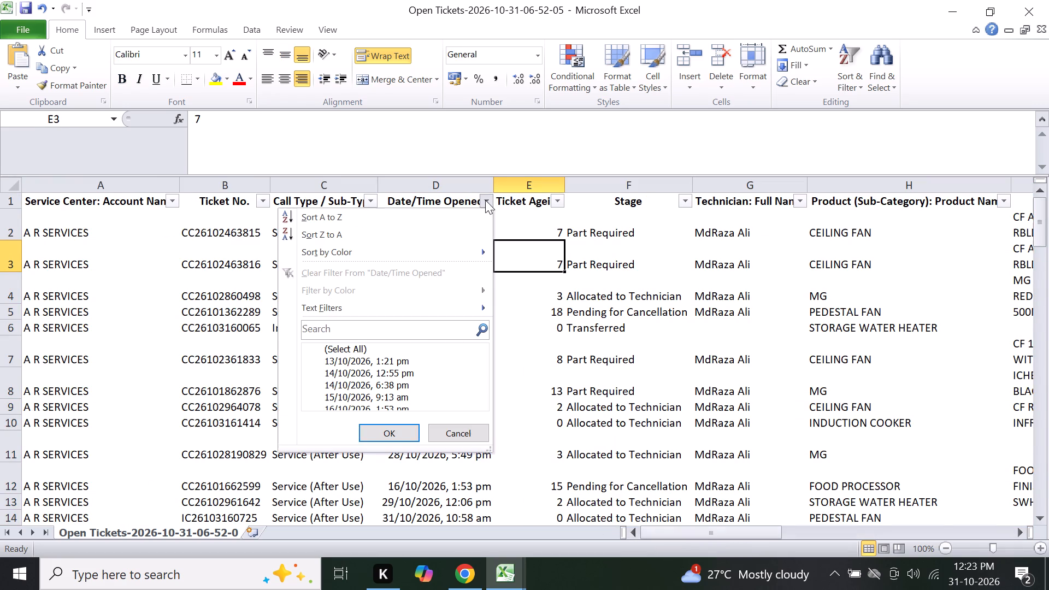
click(346, 241)
click(633, 264)
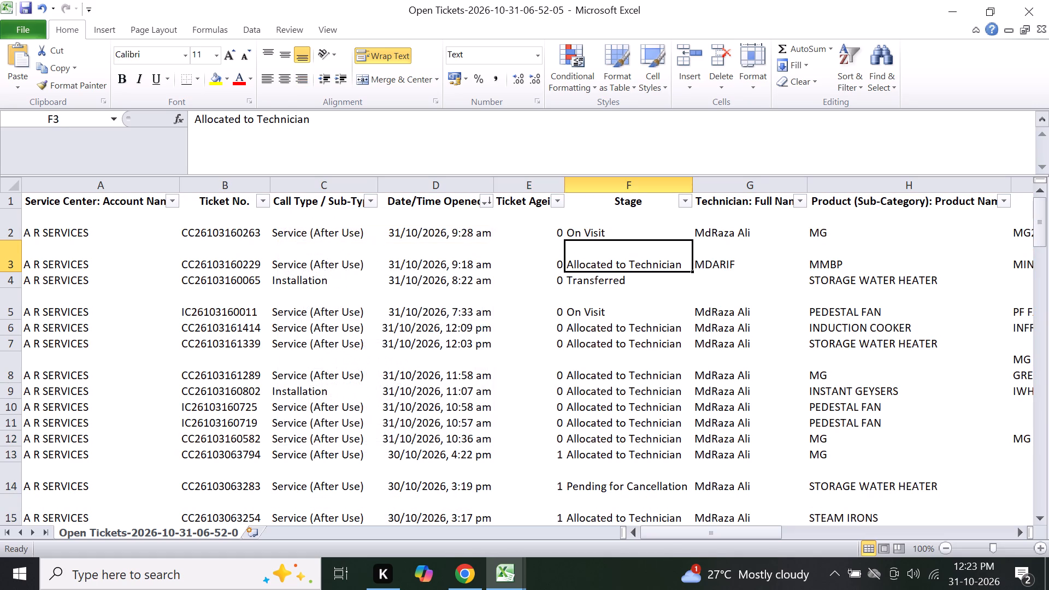
Filter the Stage column to show only Allocated to Technician tickets.
click(683, 201)
click(527, 347)
scroll(533, 380, down, 1)
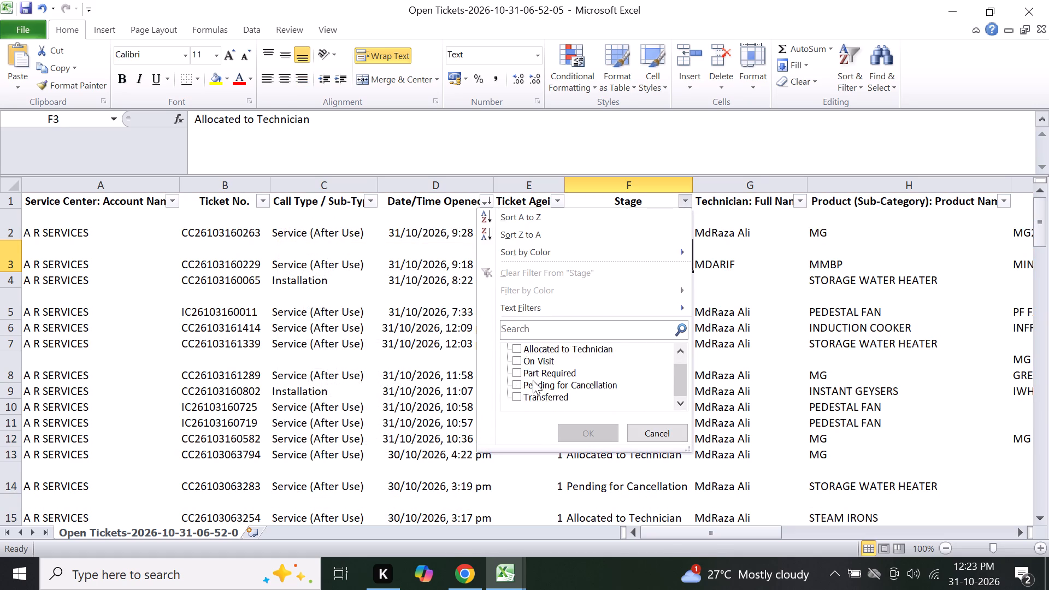
scroll(533, 380, down, 1)
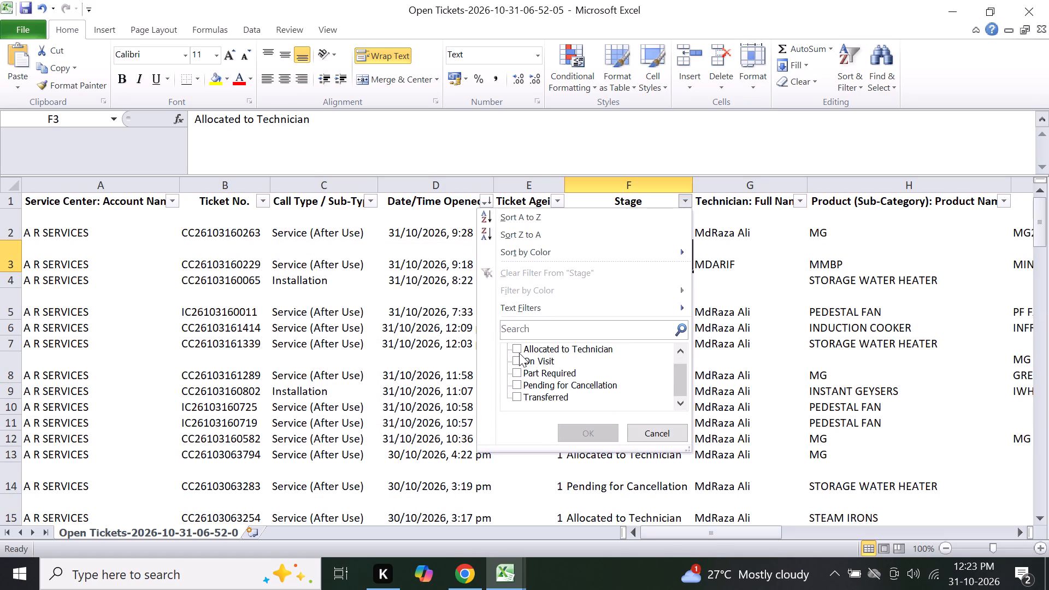
click(519, 353)
click(588, 433)
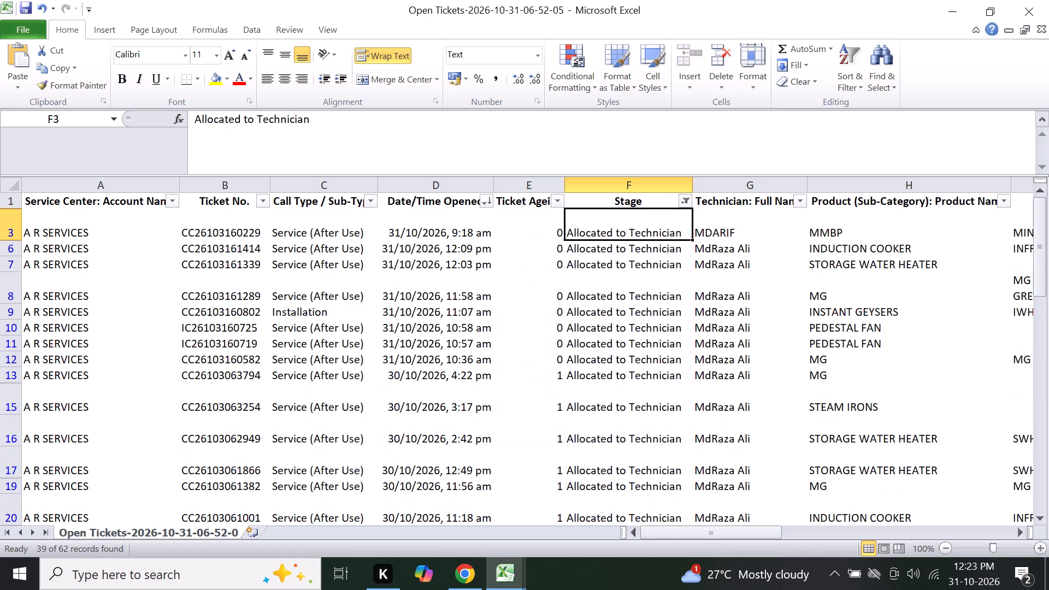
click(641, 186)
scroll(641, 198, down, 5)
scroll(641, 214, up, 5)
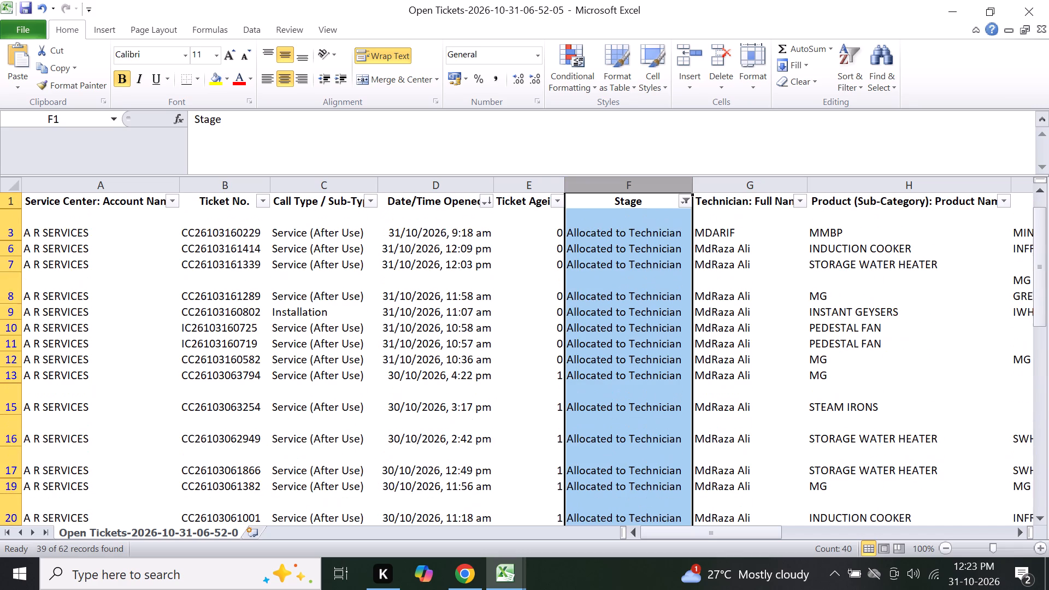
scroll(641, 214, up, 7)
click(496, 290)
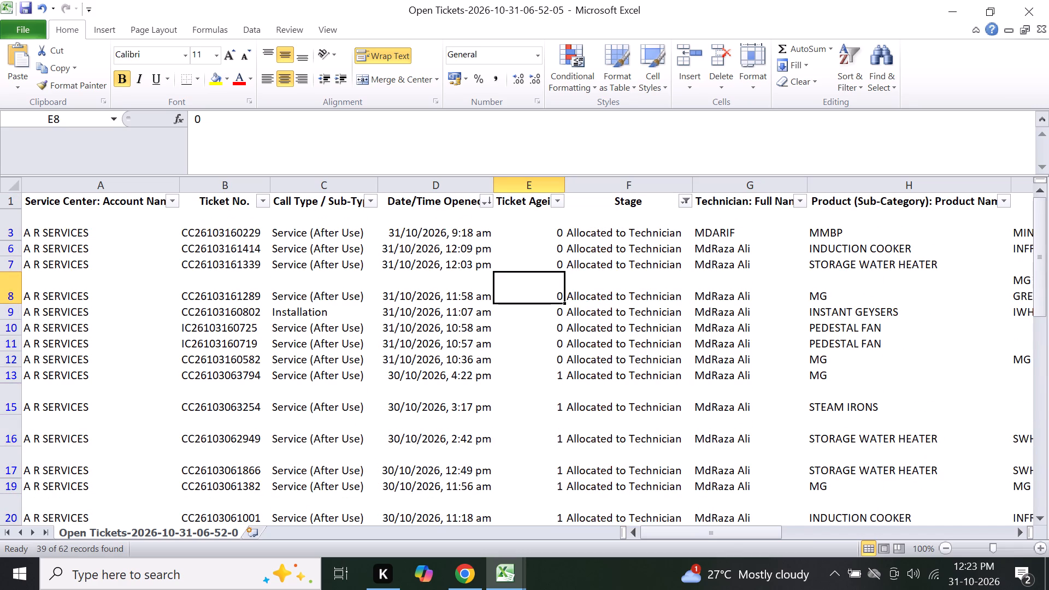
drag(14, 249, 18, 273)
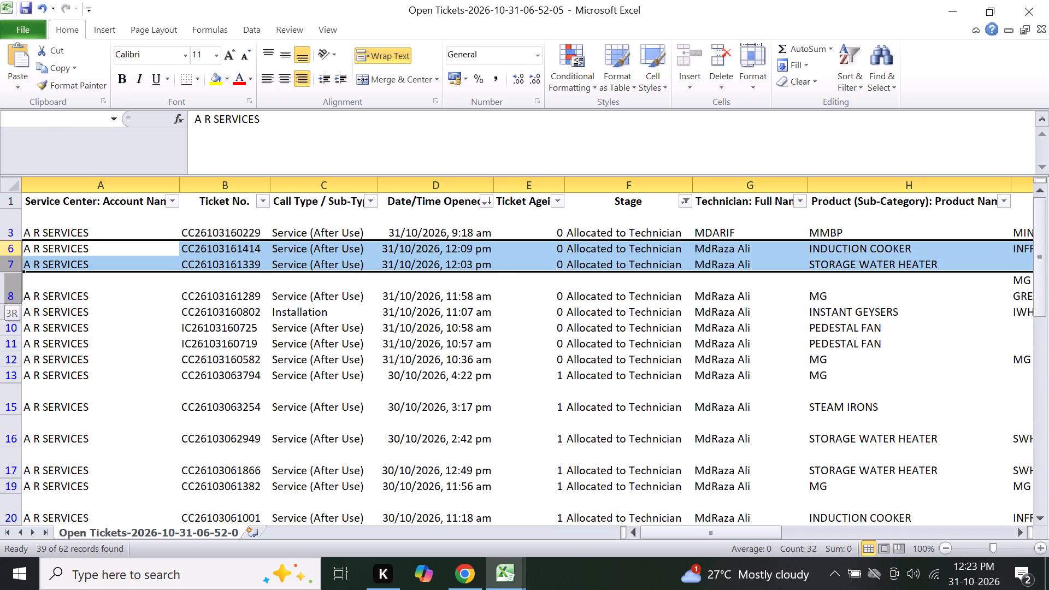
drag(18, 273, 18, 281)
right_click(217, 263)
click(276, 290)
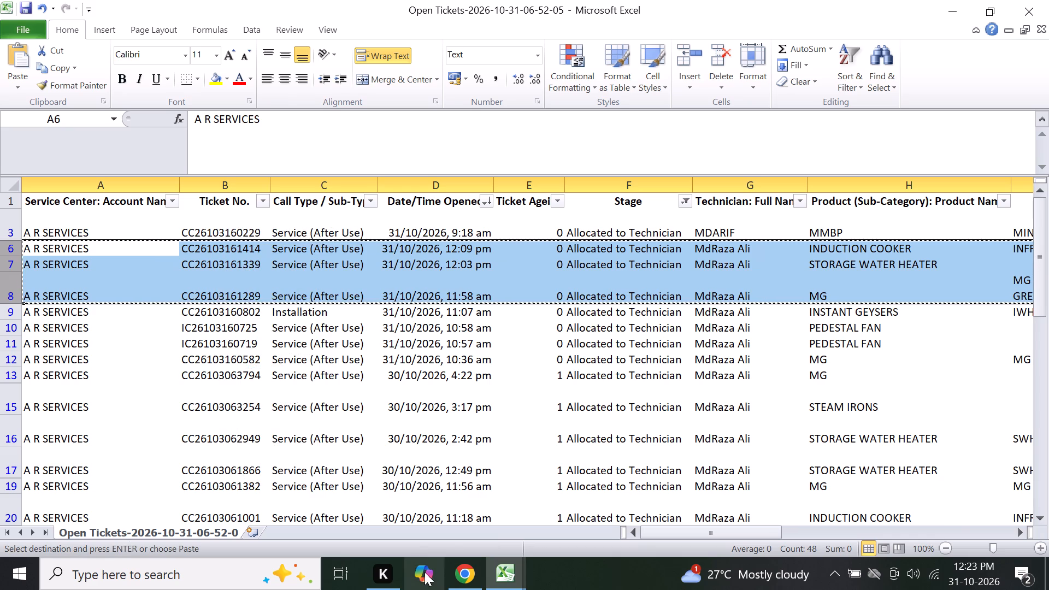
Switch to the ar services Google Sheet and paste the three copied ticket rows below the last october 2026 entry, starting at A582.
click(460, 569)
click(281, 0)
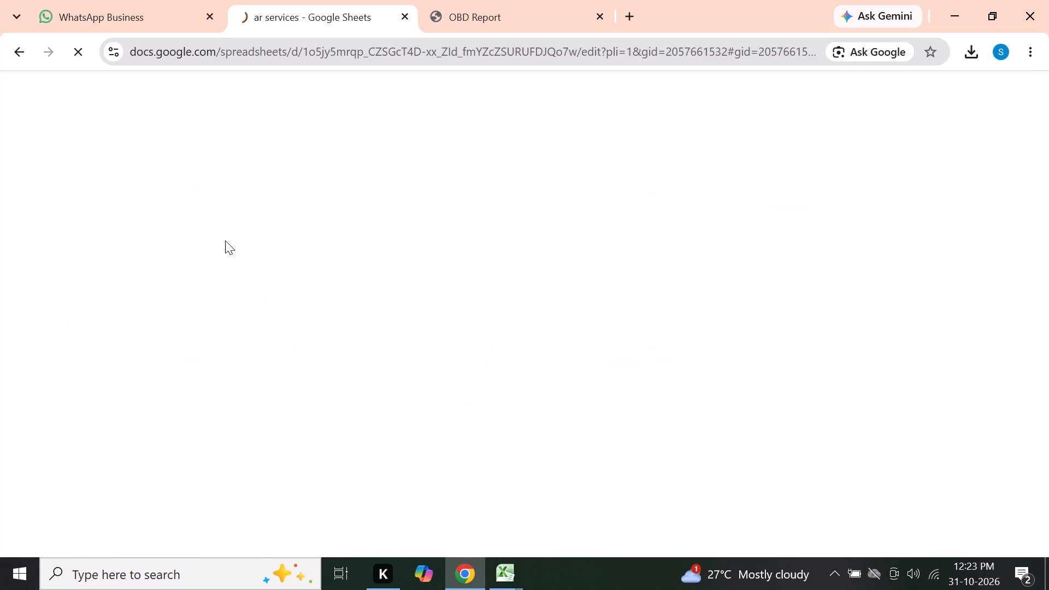
scroll(116, 407, down, 3)
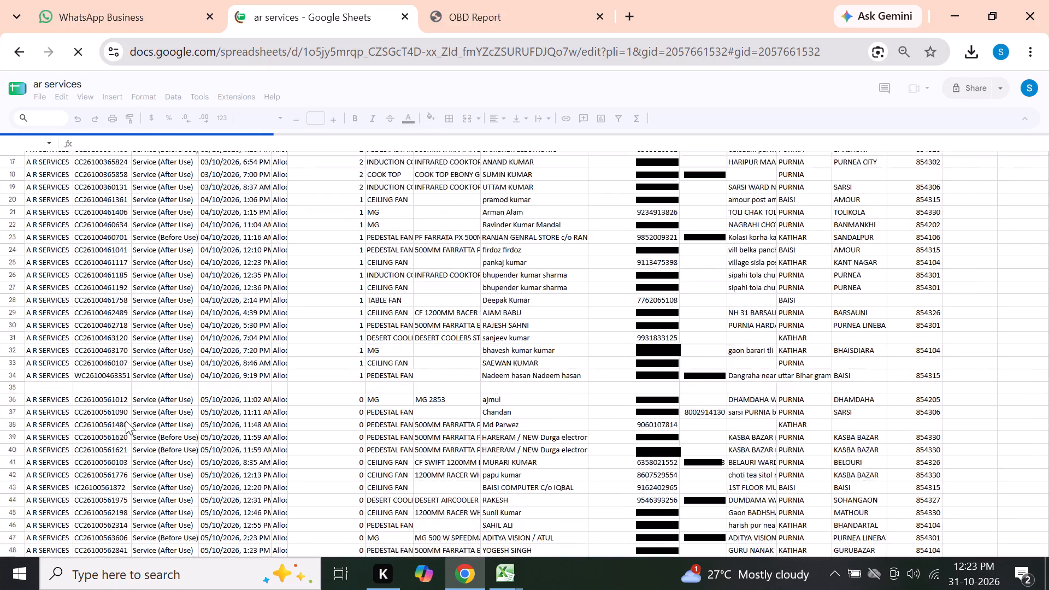
scroll(127, 421, down, 20)
scroll(127, 421, down, 1)
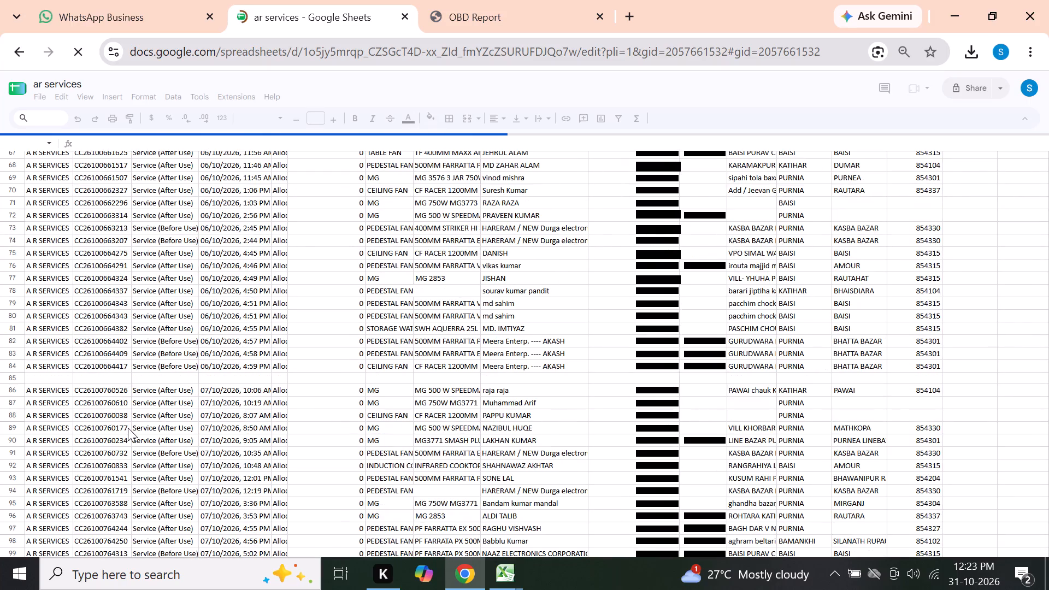
scroll(128, 428, down, 9)
scroll(127, 425, up, 1)
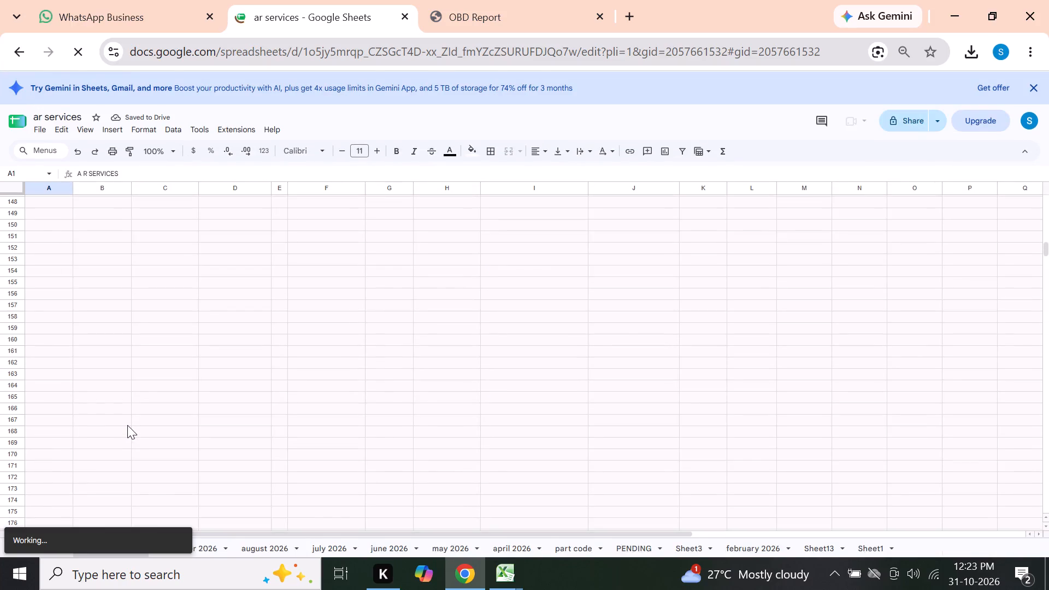
scroll(127, 425, down, 14)
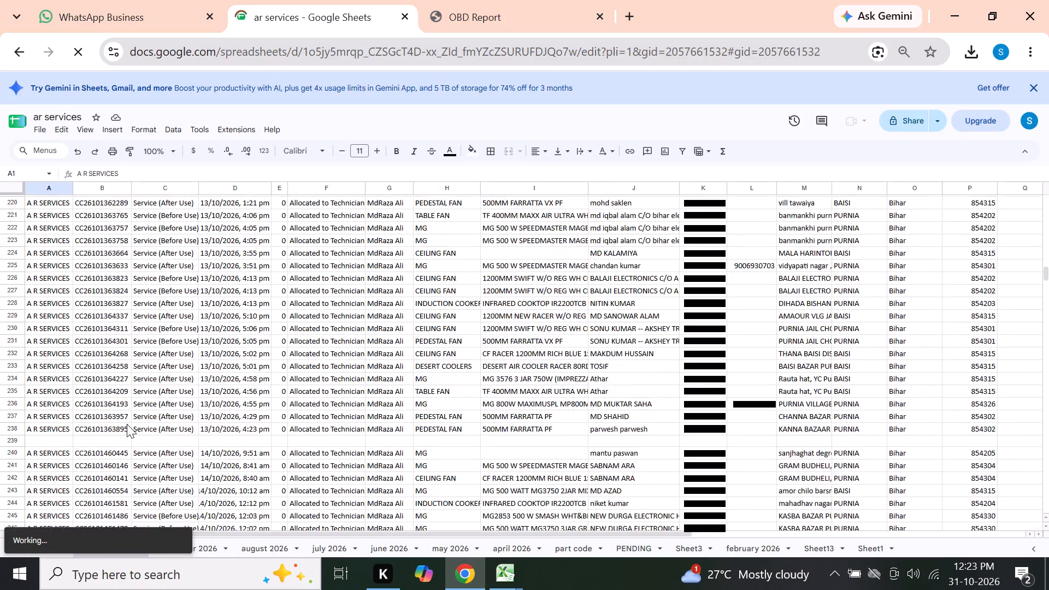
scroll(127, 424, down, 20)
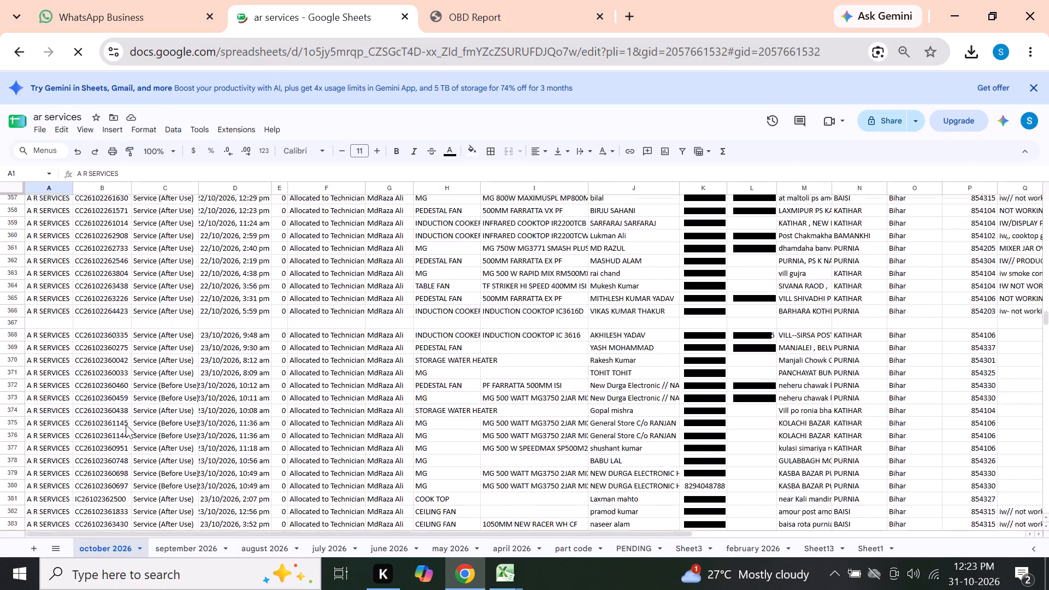
scroll(126, 424, down, 14)
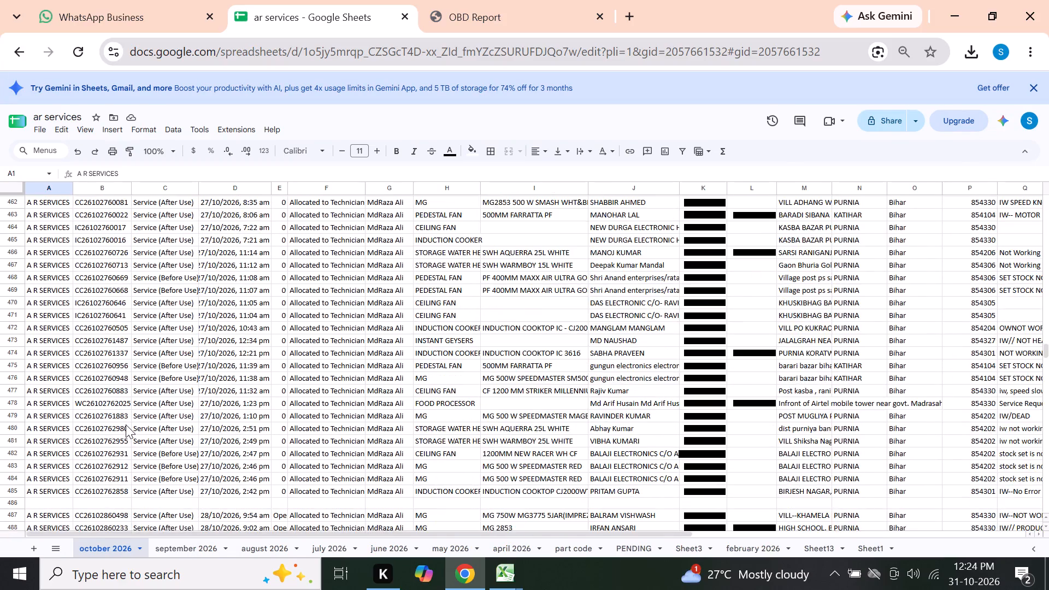
scroll(126, 424, down, 17)
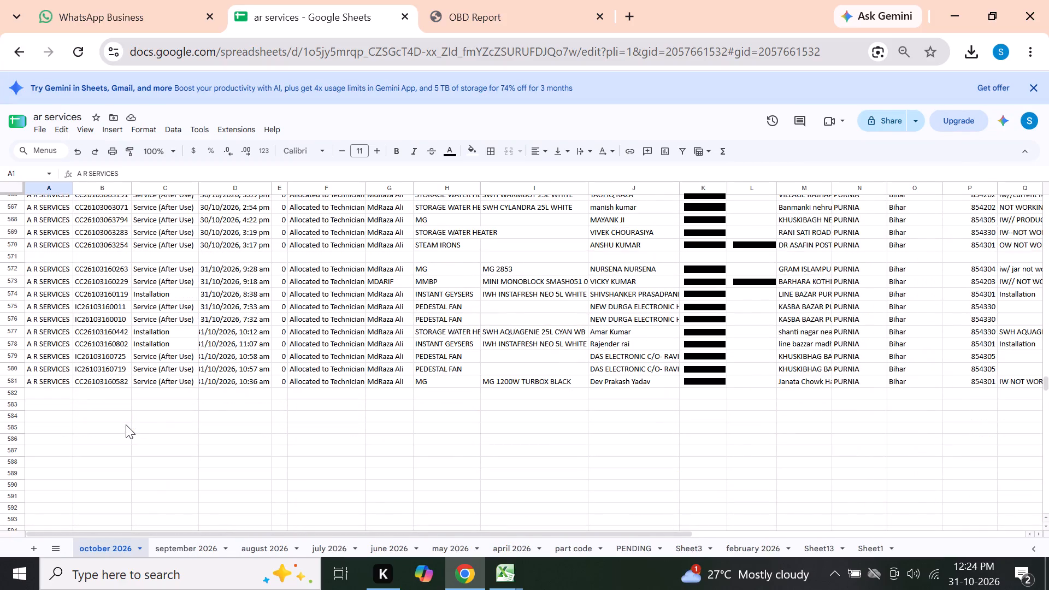
click(69, 319)
click(65, 310)
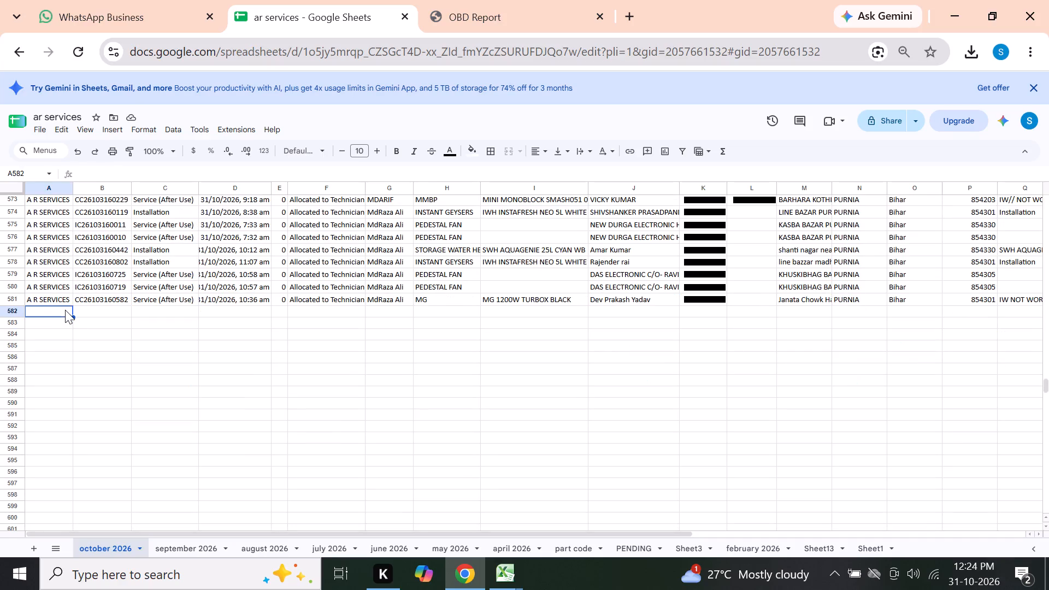
key(ctrl+v)
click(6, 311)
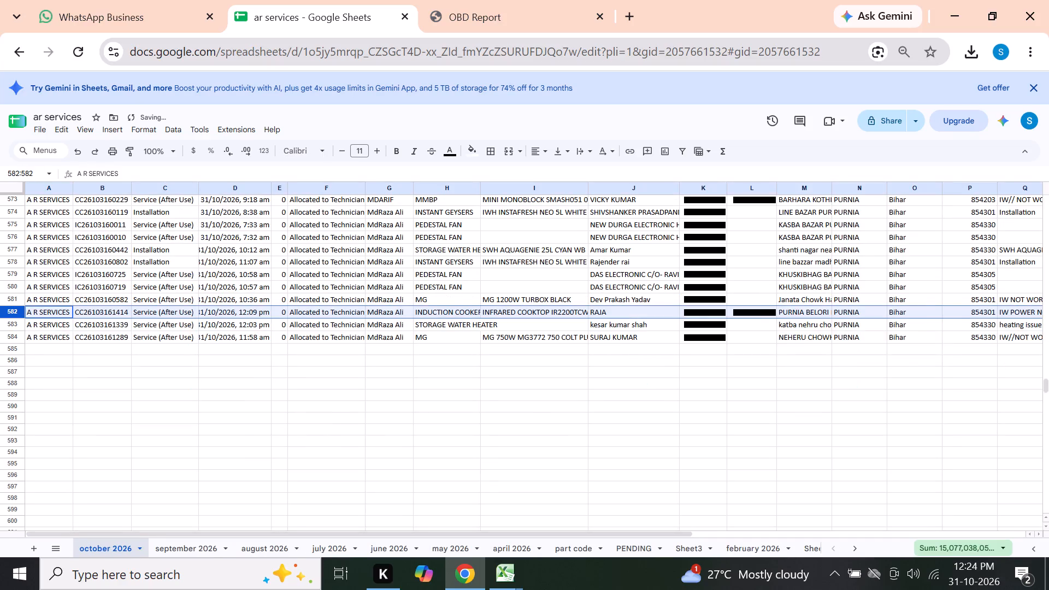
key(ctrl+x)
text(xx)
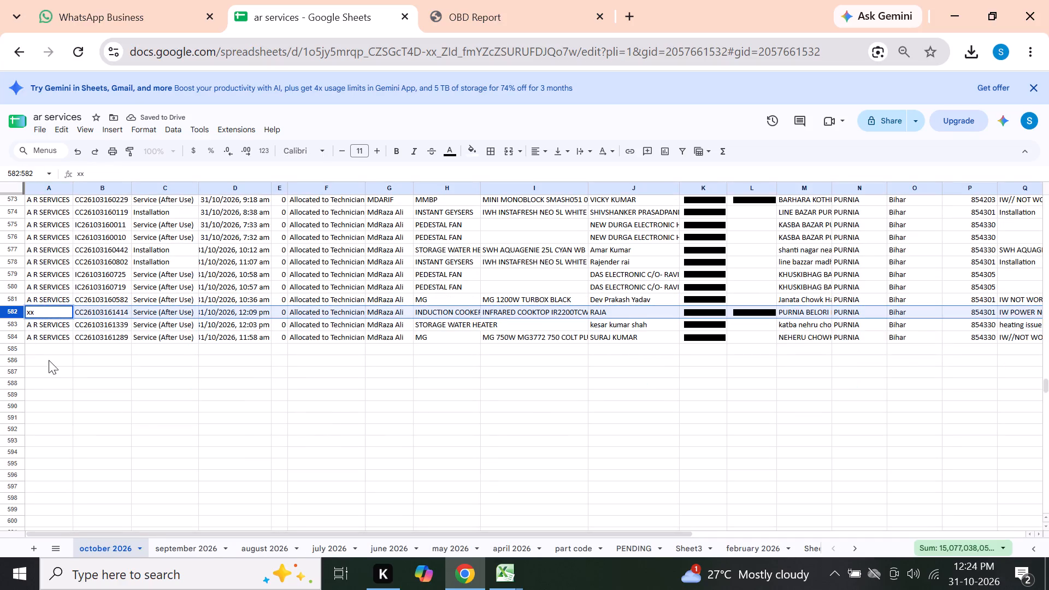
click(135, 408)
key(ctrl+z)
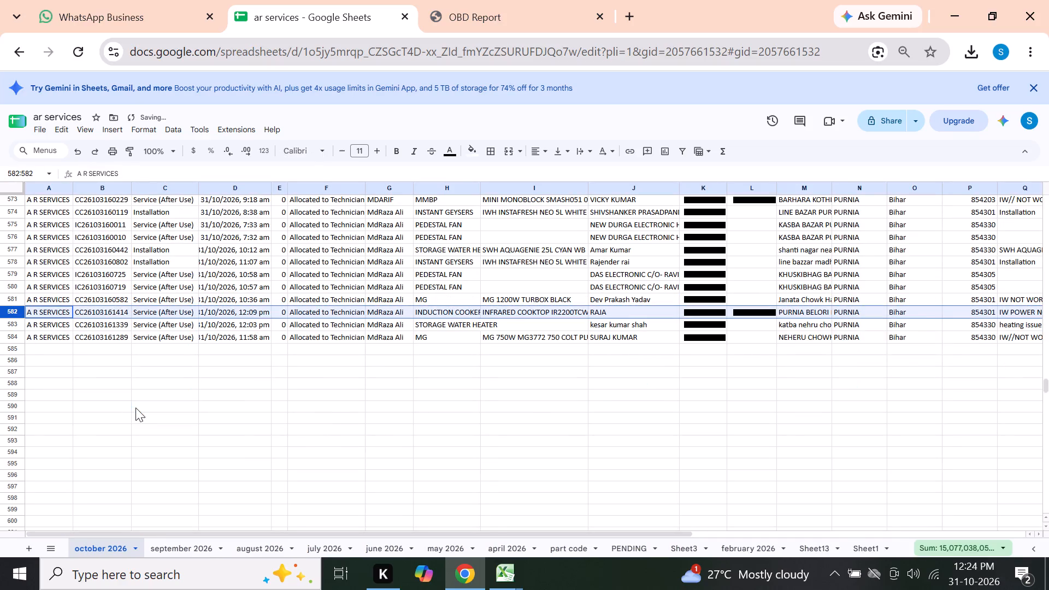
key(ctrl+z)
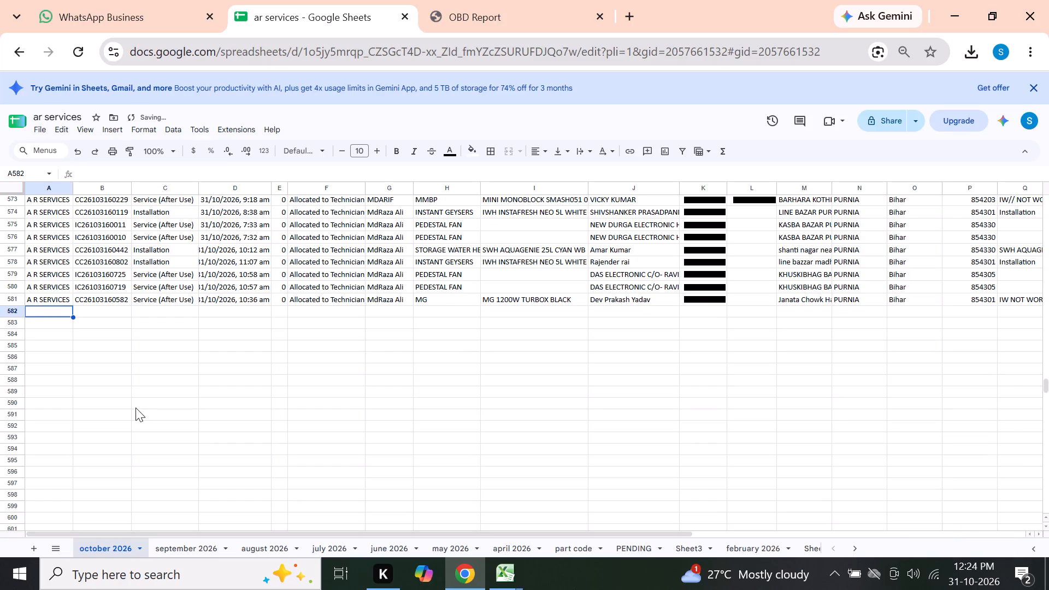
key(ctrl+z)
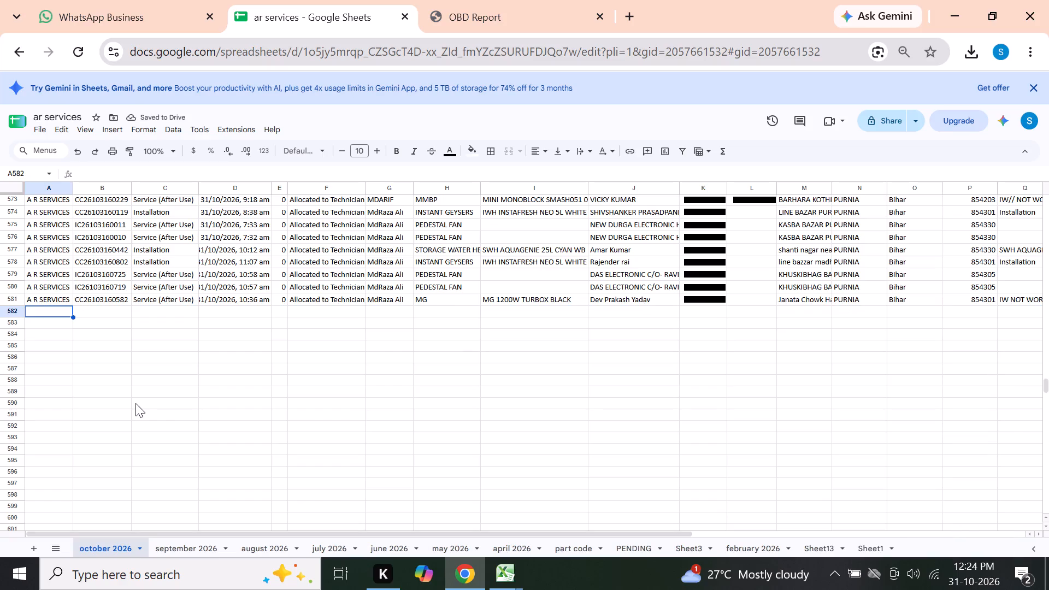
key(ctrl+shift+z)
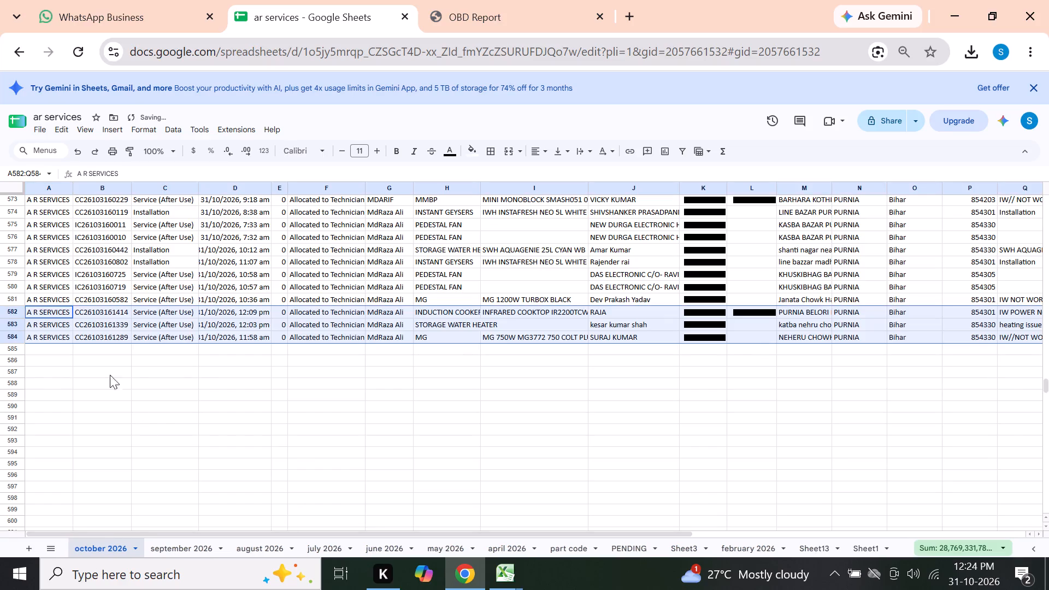
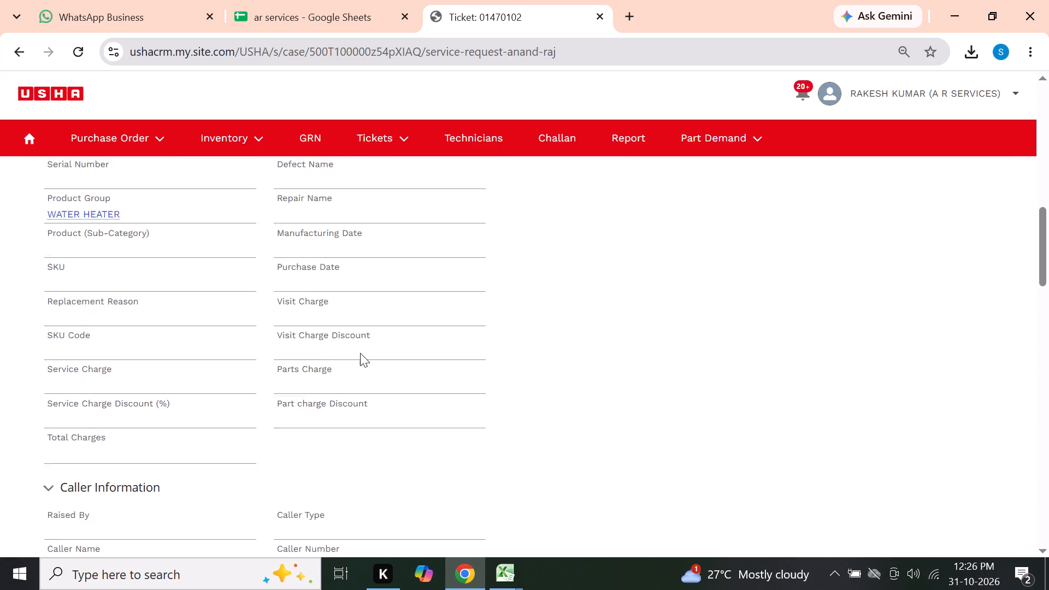
scroll(360, 353, down, 3)
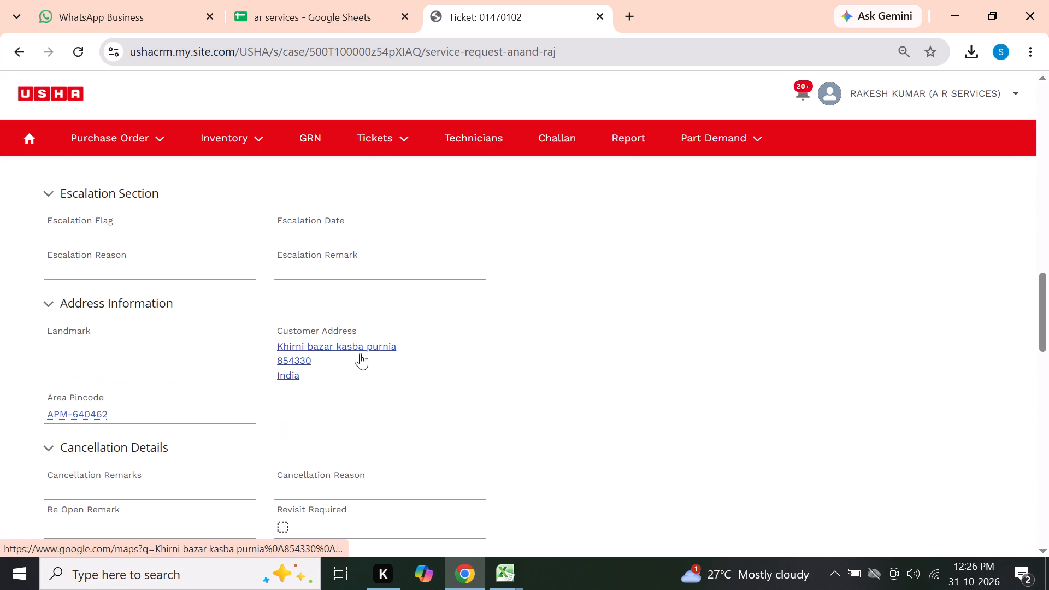
scroll(360, 353, down, 2)
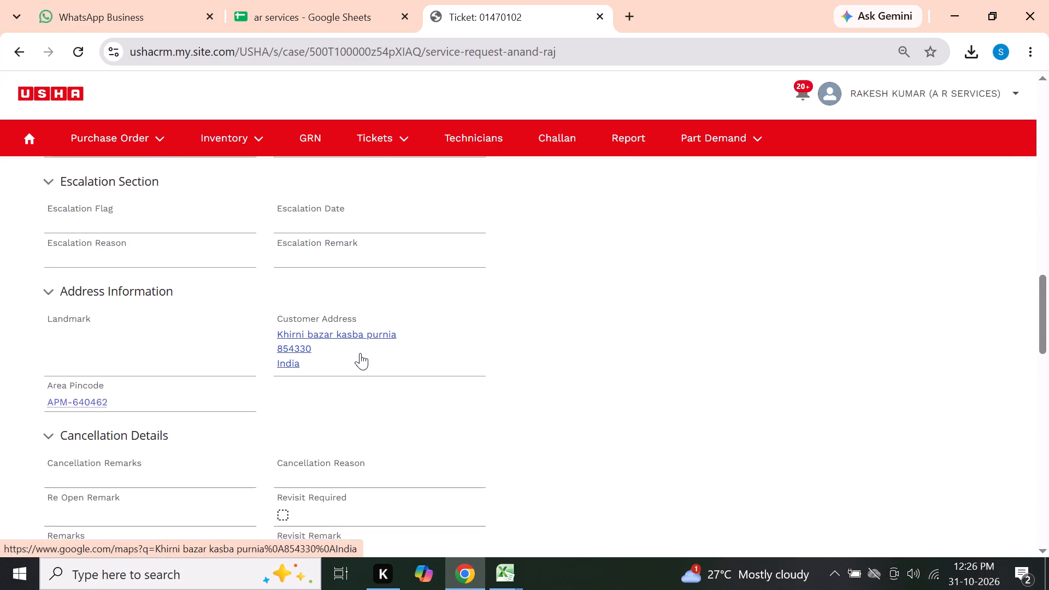
scroll(360, 353, down, 2)
scroll(360, 353, up, 12)
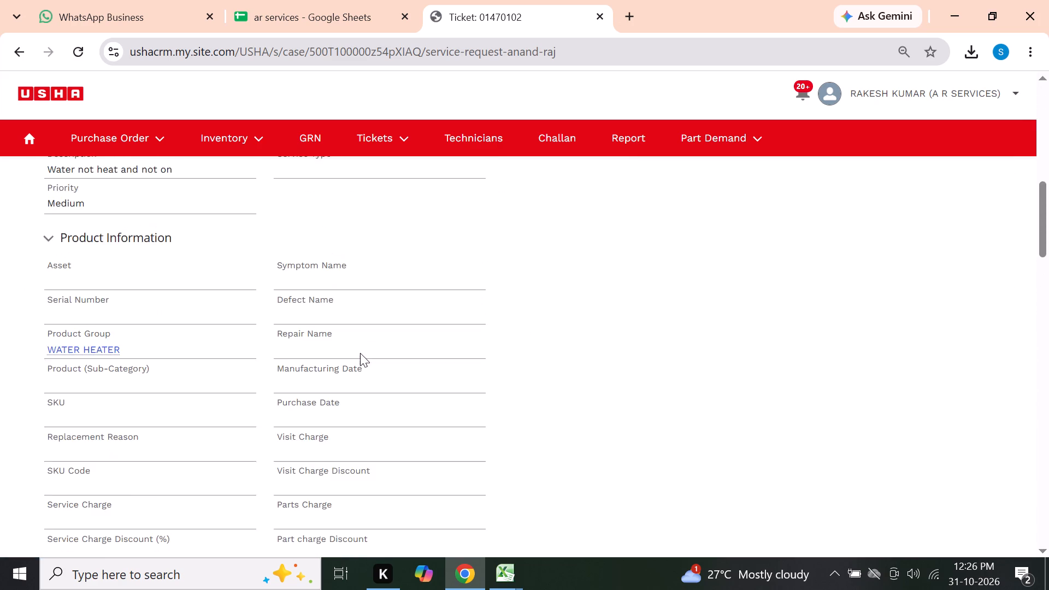
scroll(360, 353, up, 6)
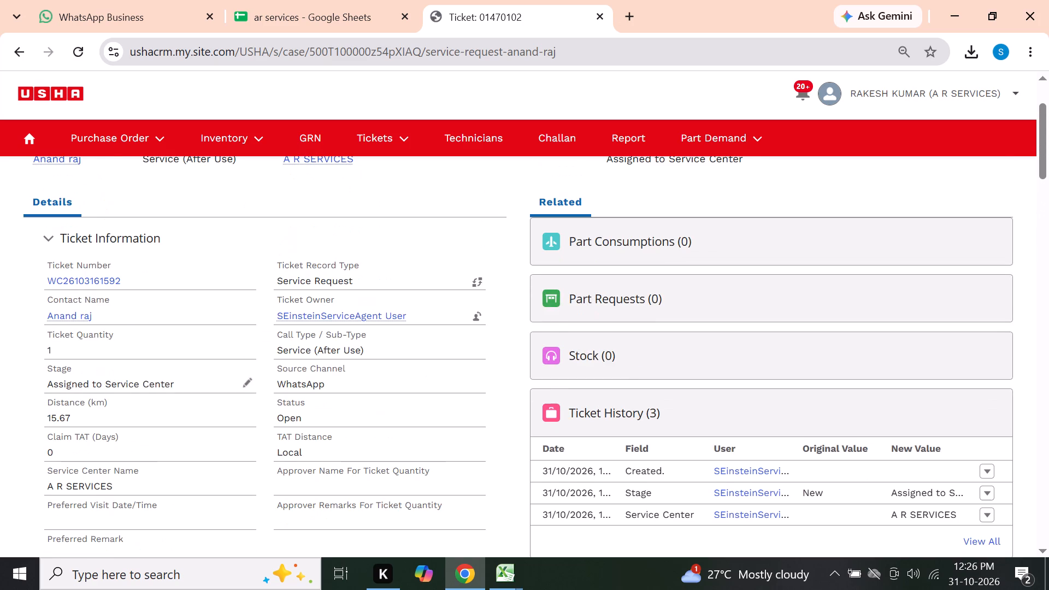
scroll(360, 350, down, 2)
scroll(360, 350, up, 3)
scroll(360, 350, down, 4)
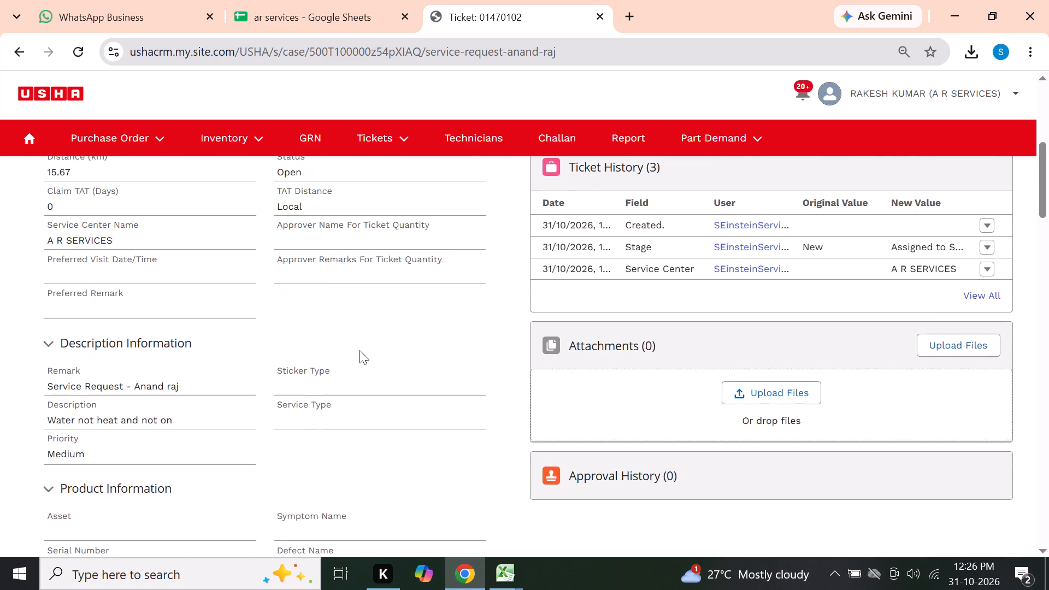
scroll(360, 350, down, 3)
scroll(360, 350, up, 1)
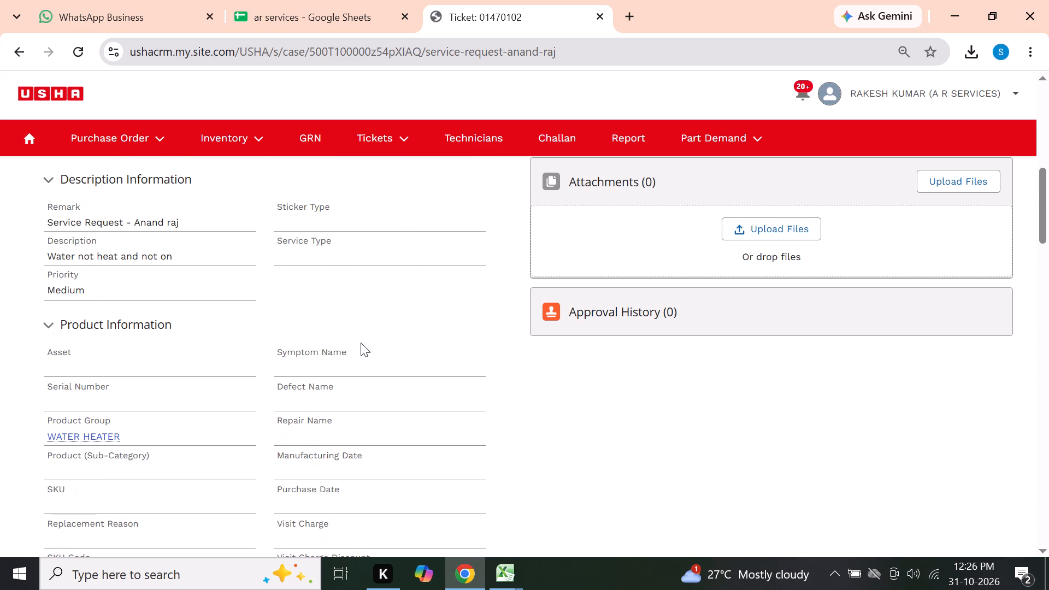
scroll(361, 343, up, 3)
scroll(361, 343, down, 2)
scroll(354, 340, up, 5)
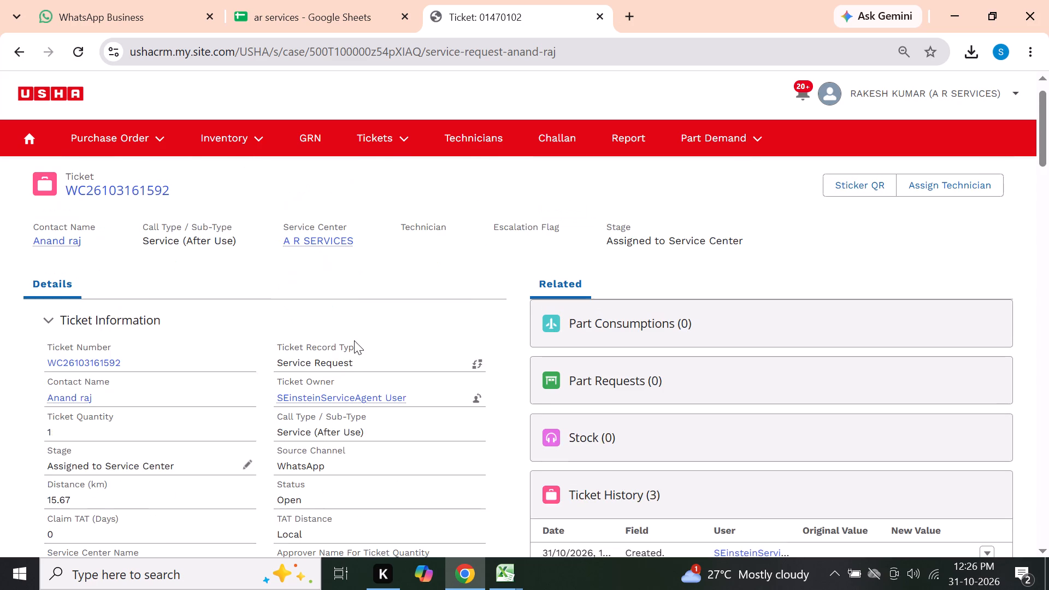
scroll(354, 340, up, 1)
scroll(354, 340, down, 14)
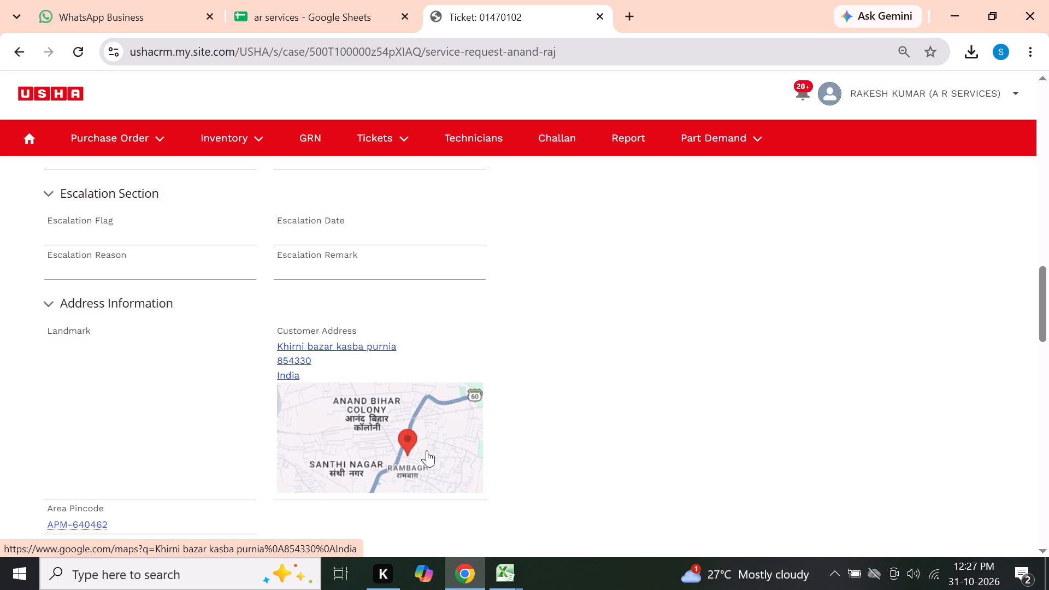
scroll(422, 444, up, 3)
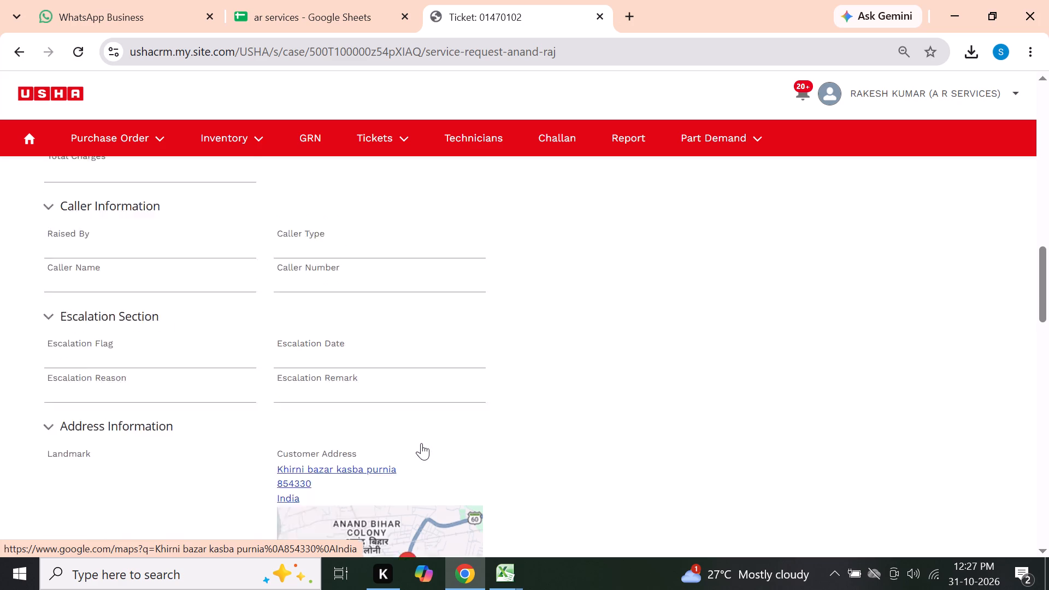
scroll(421, 442, up, 8)
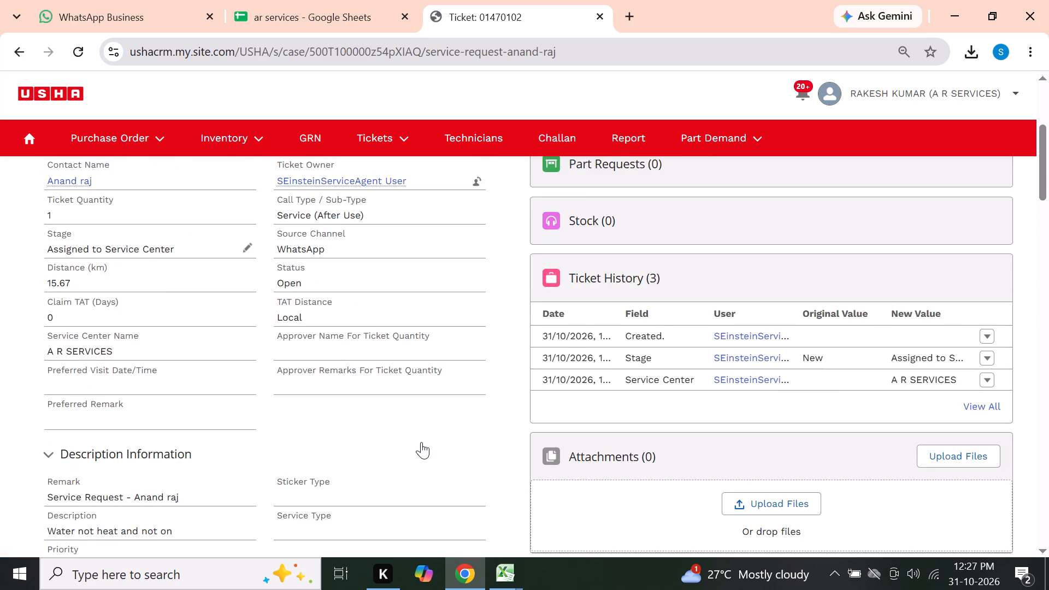
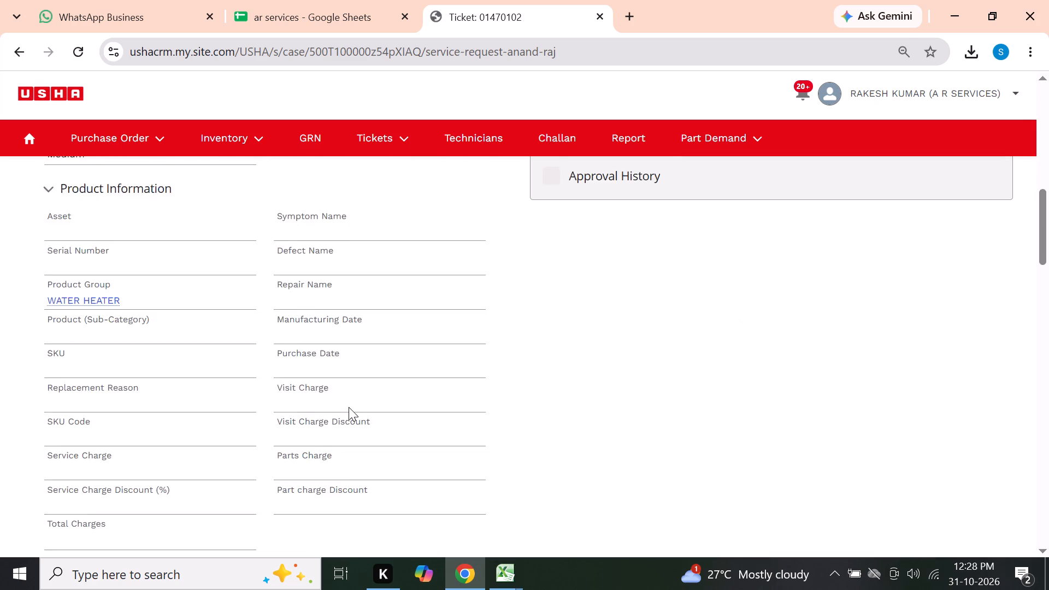
scroll(349, 407, down, 6)
scroll(349, 407, up, 3)
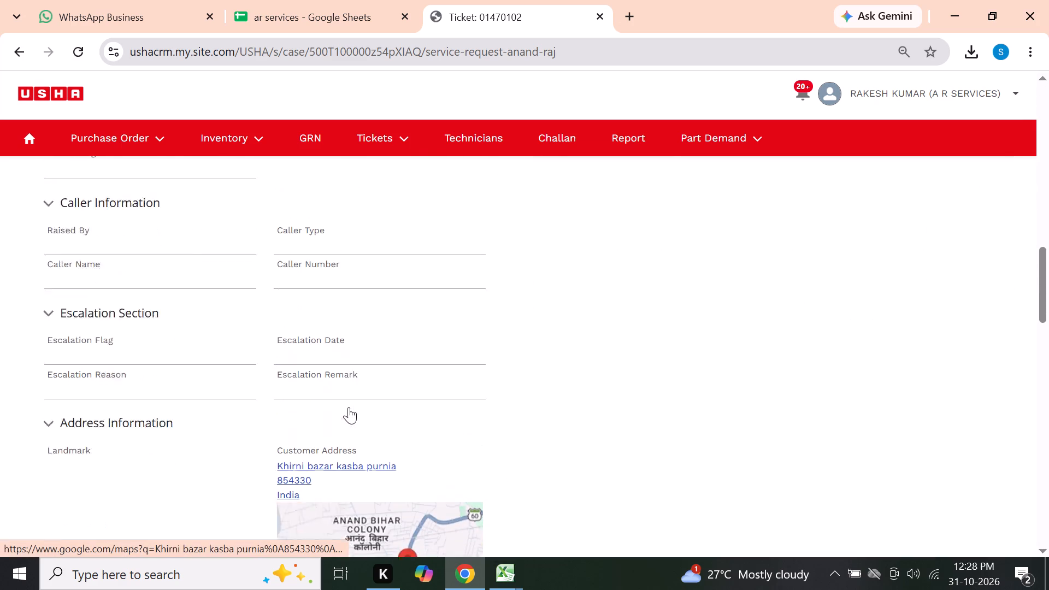
scroll(349, 407, up, 5)
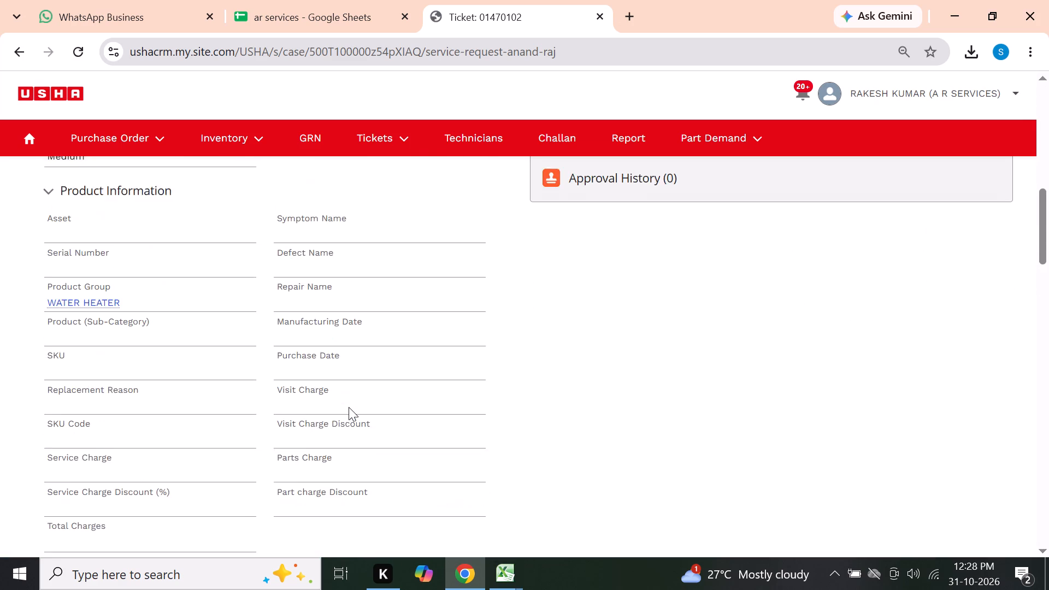
scroll(349, 407, up, 7)
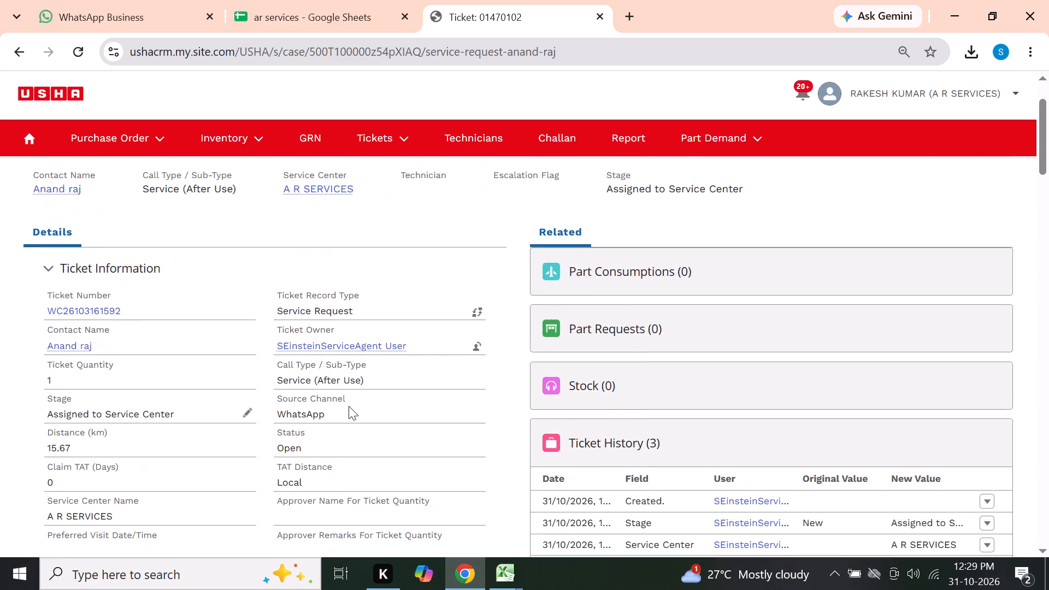
scroll(349, 406, up, 4)
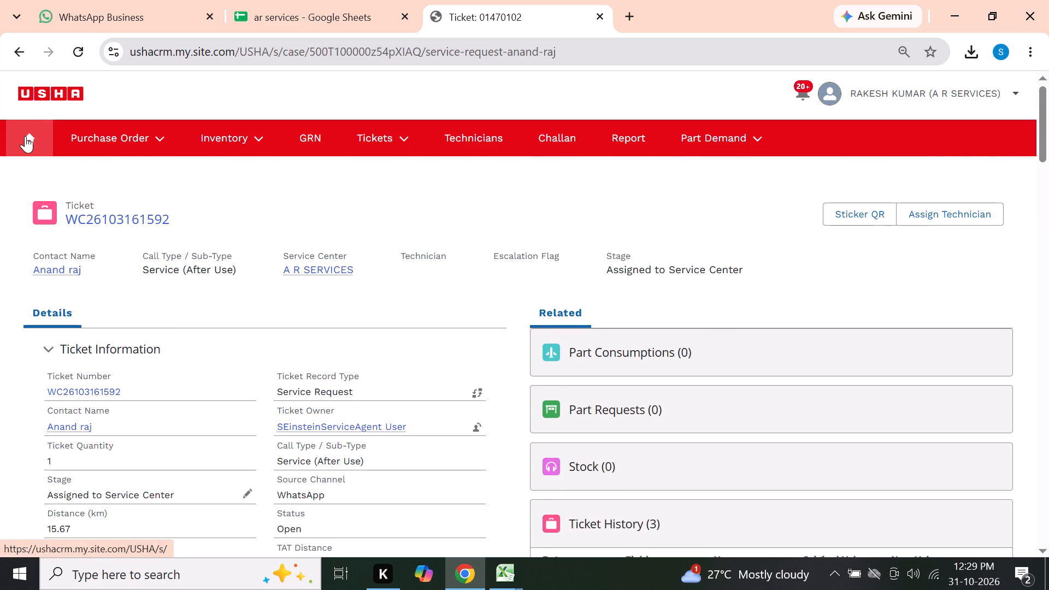
scroll(453, 390, down, 4)
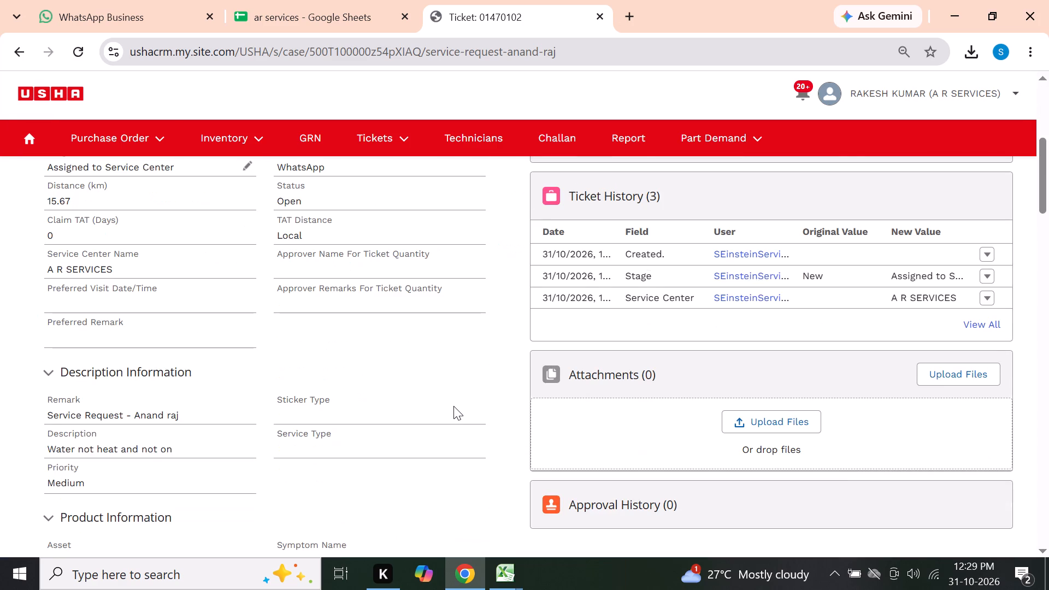
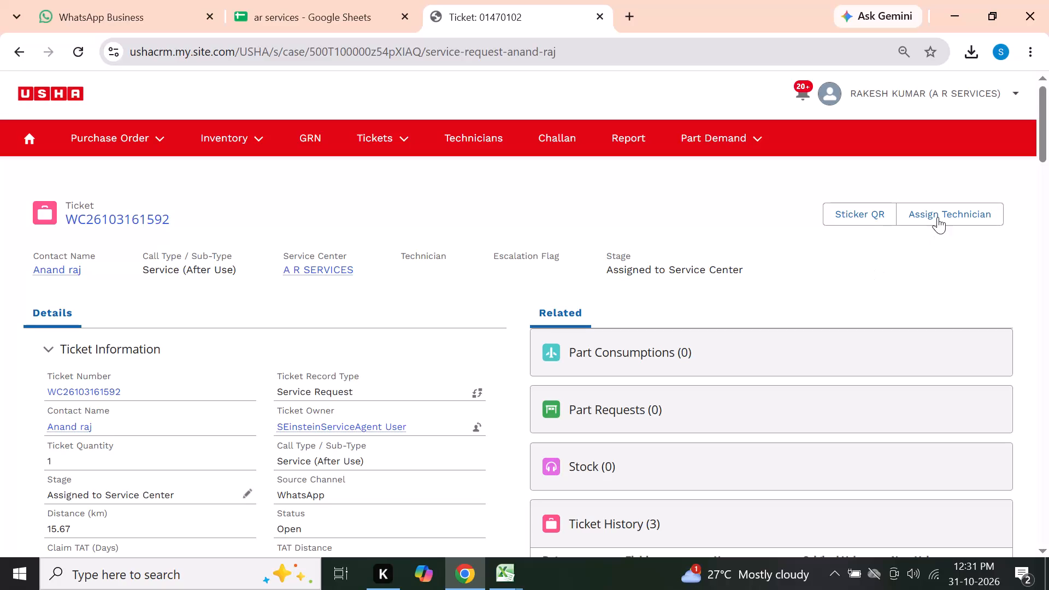
click(939, 215)
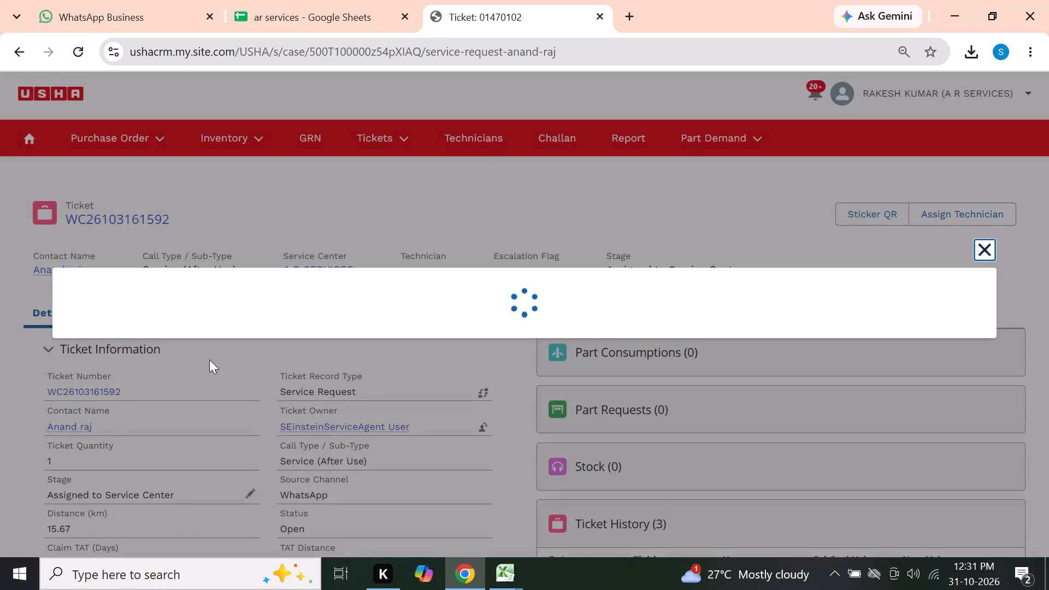
click(97, 380)
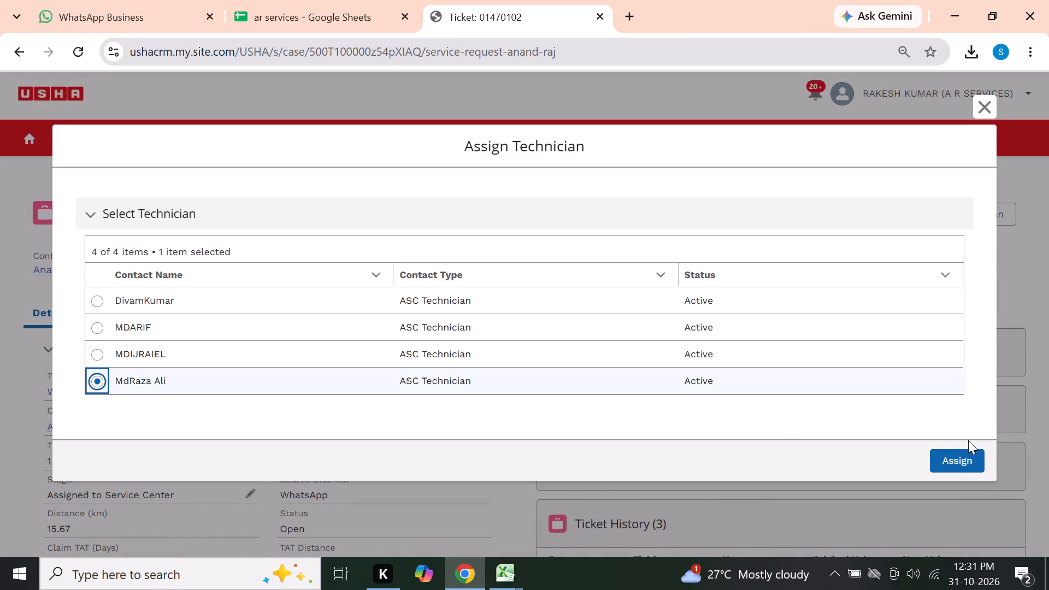
click(957, 456)
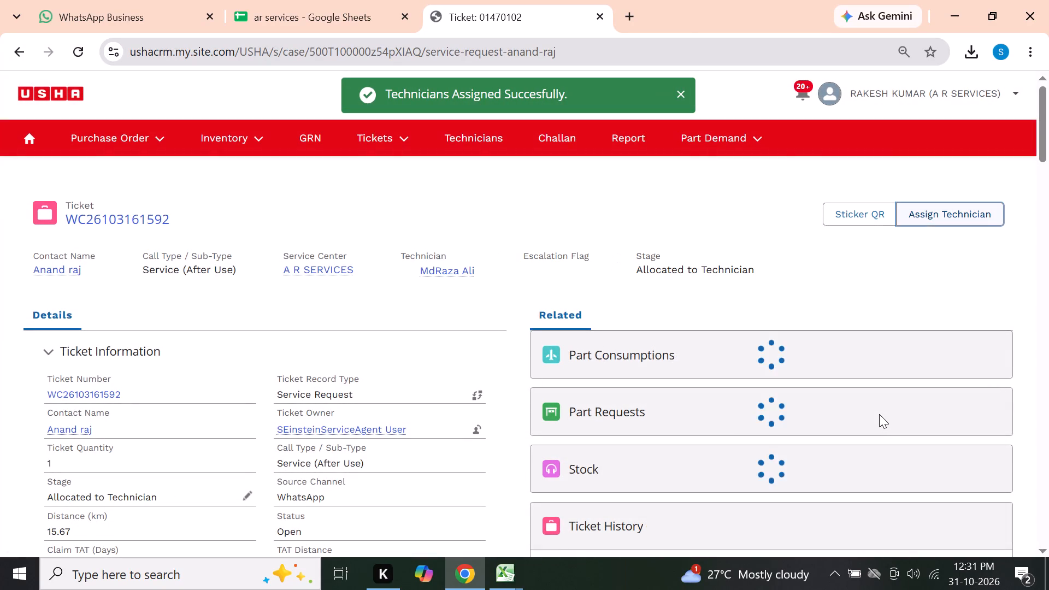
Open the Bulk Ticket Assignment list from the CRM home page to check the tickets' stages.
click(31, 139)
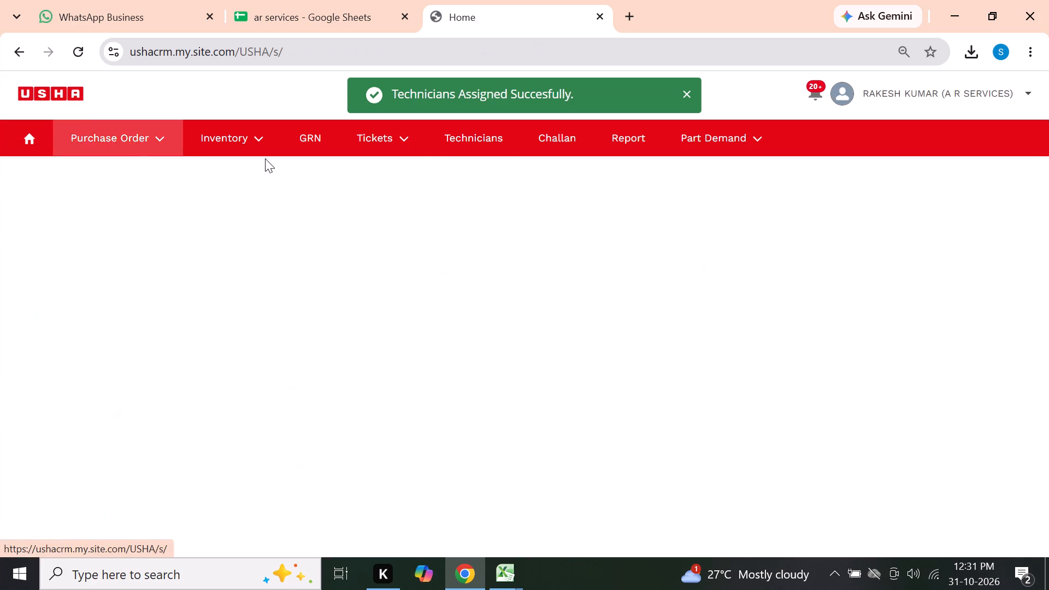
click(413, 134)
click(427, 217)
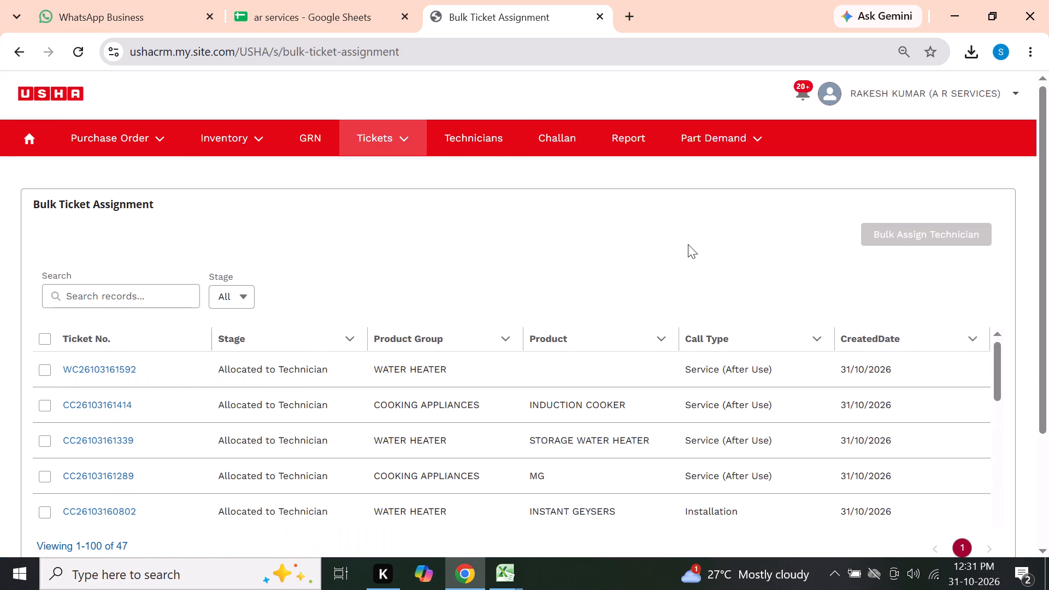
Export the Open Tickets report as Details Only in Excel Format .xls.
click(644, 128)
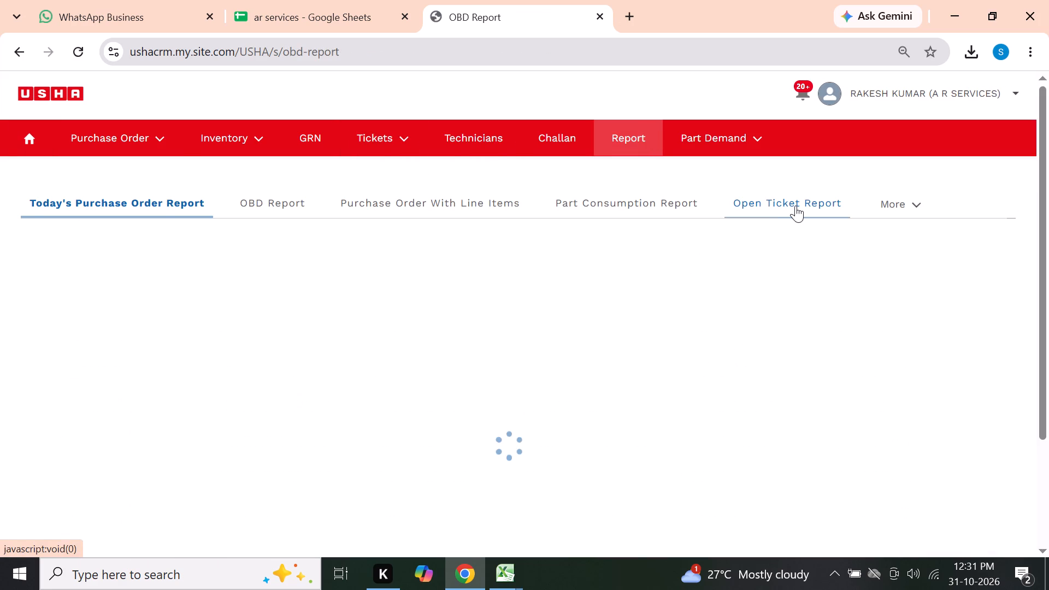
click(795, 205)
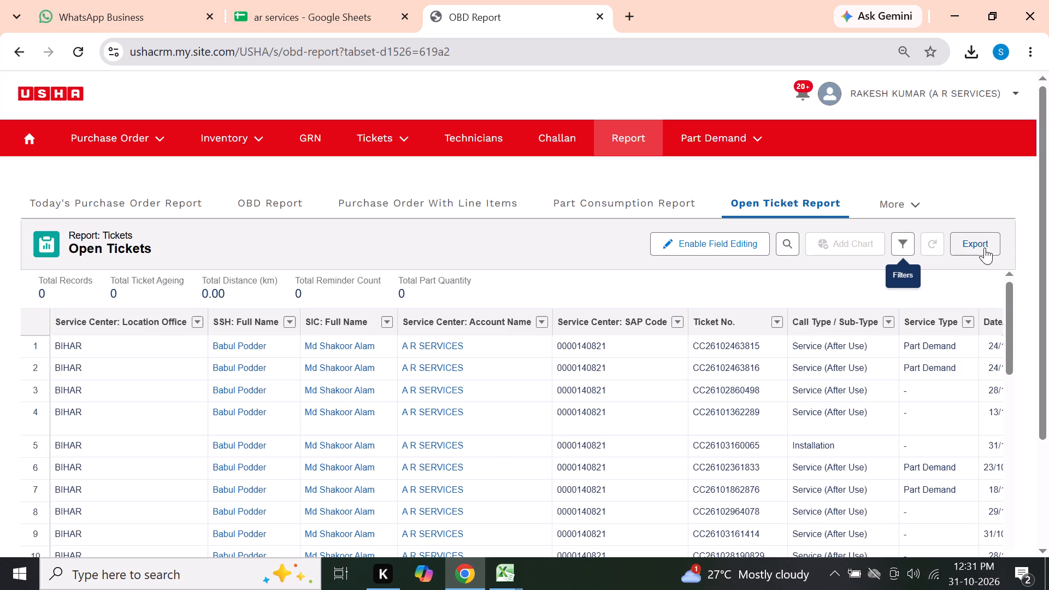
click(981, 248)
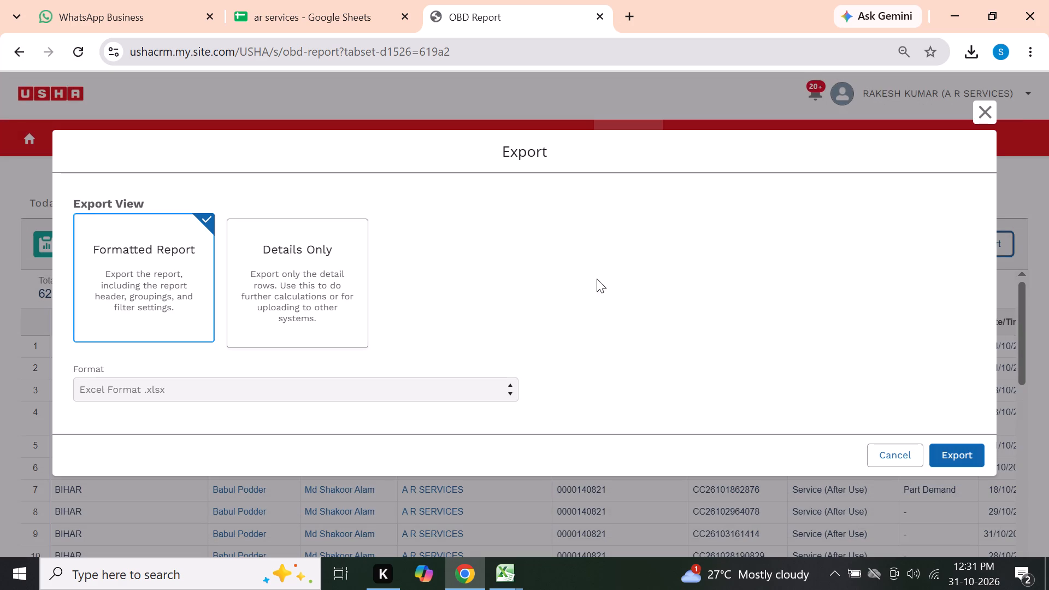
click(343, 288)
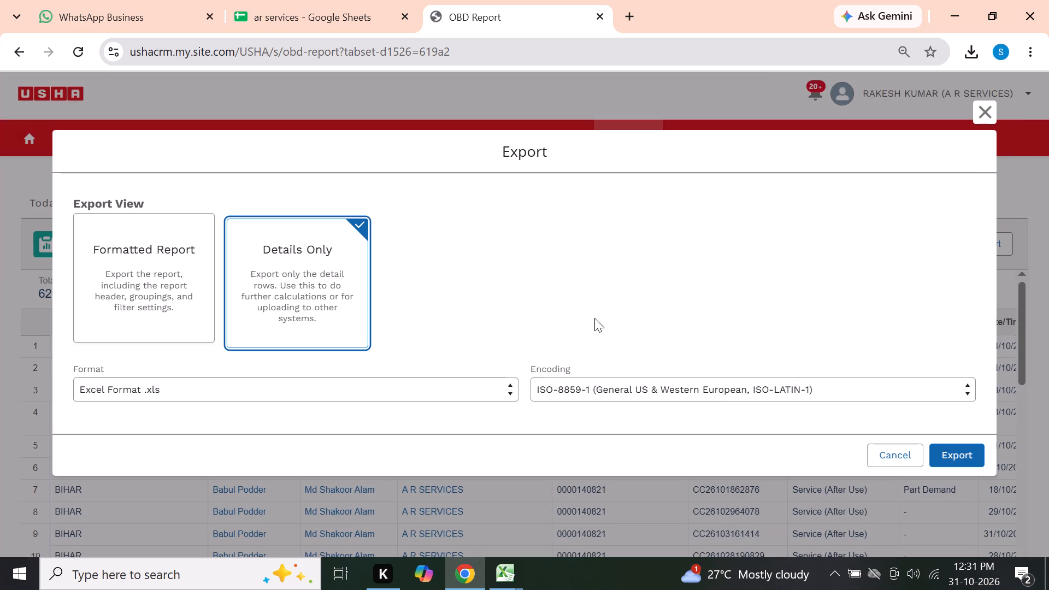
click(967, 449)
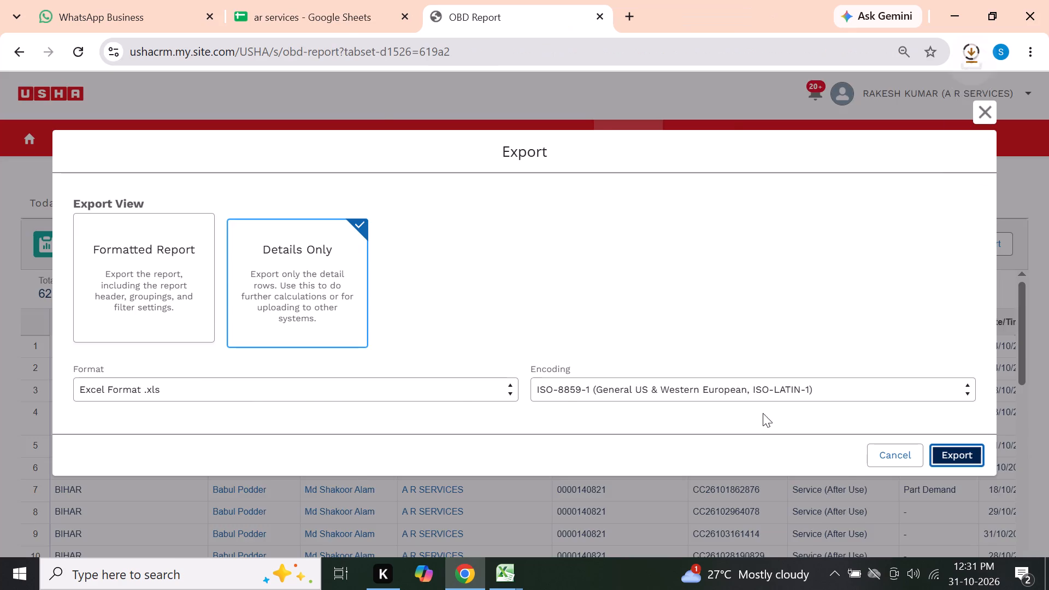
click(868, 95)
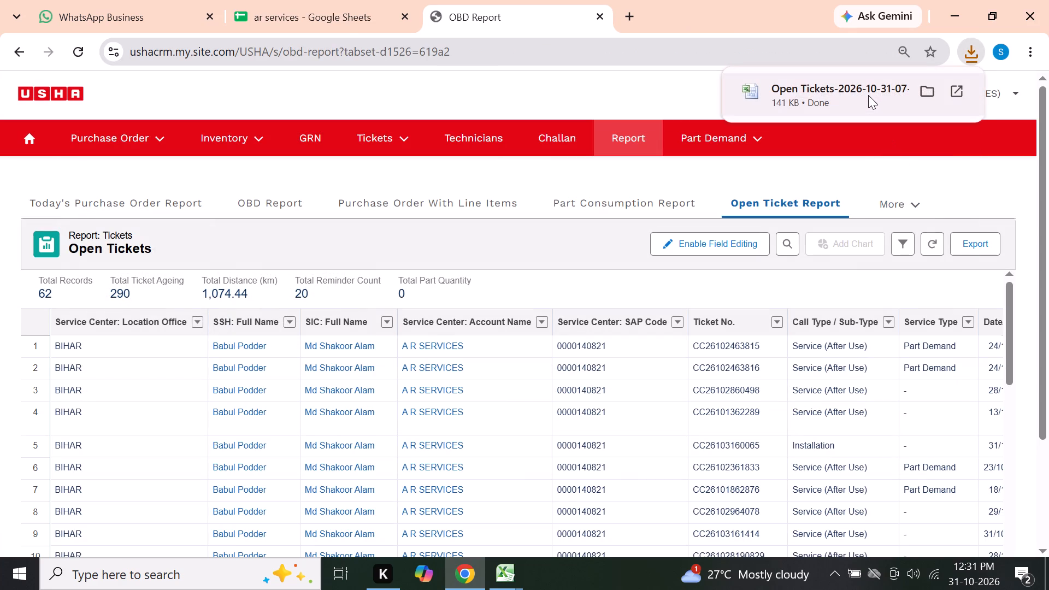
click(868, 95)
click(952, 0)
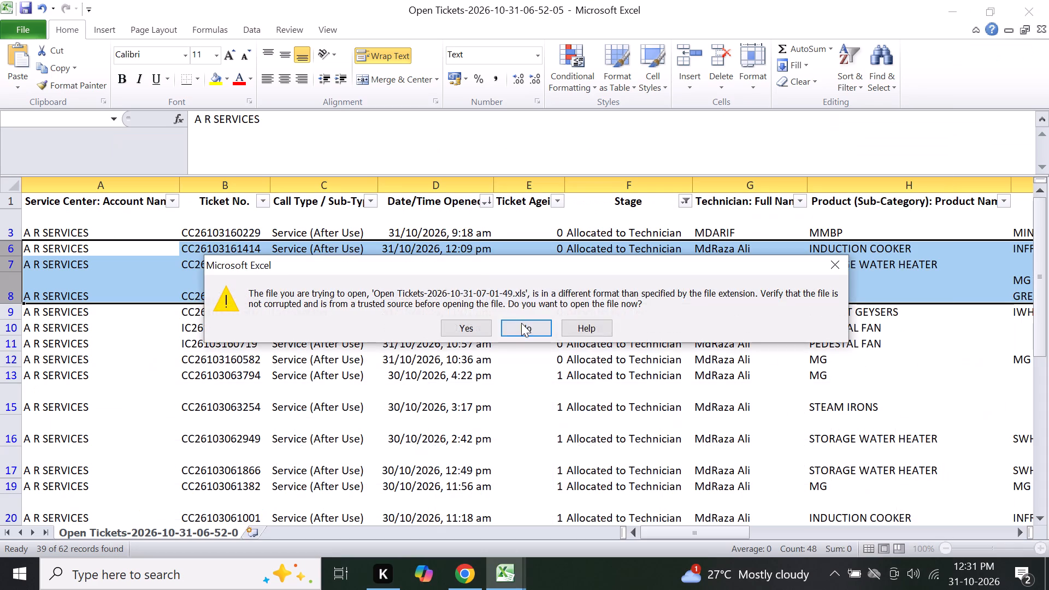
click(464, 335)
click(464, 335)
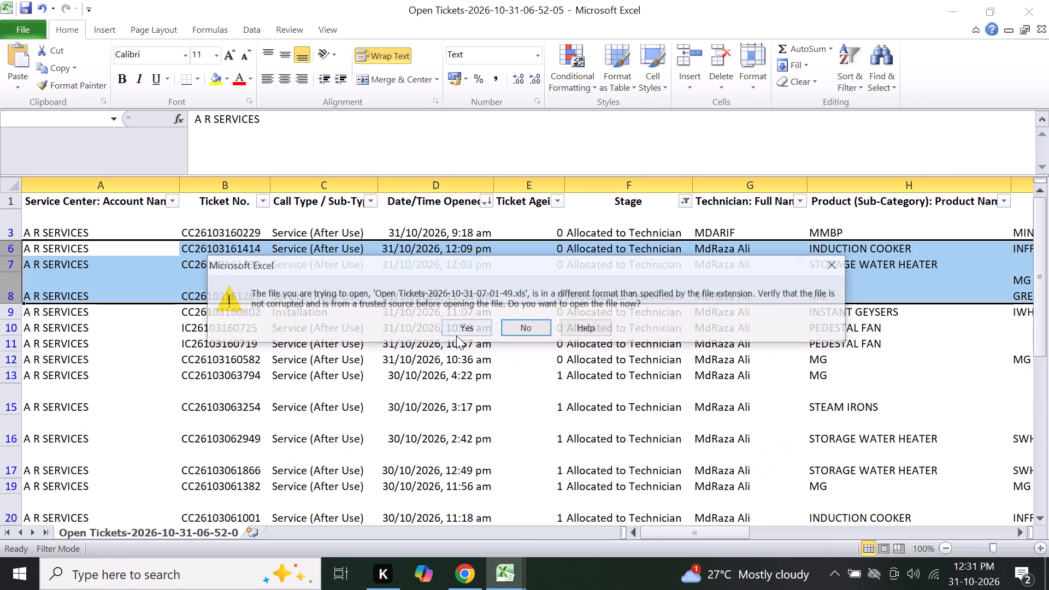
click(454, 335)
click(453, 337)
Delete the Service Center Location Office, SSH Full Name, SIC Full Name and SAP Code columns.
drag(99, 188, 131, 199)
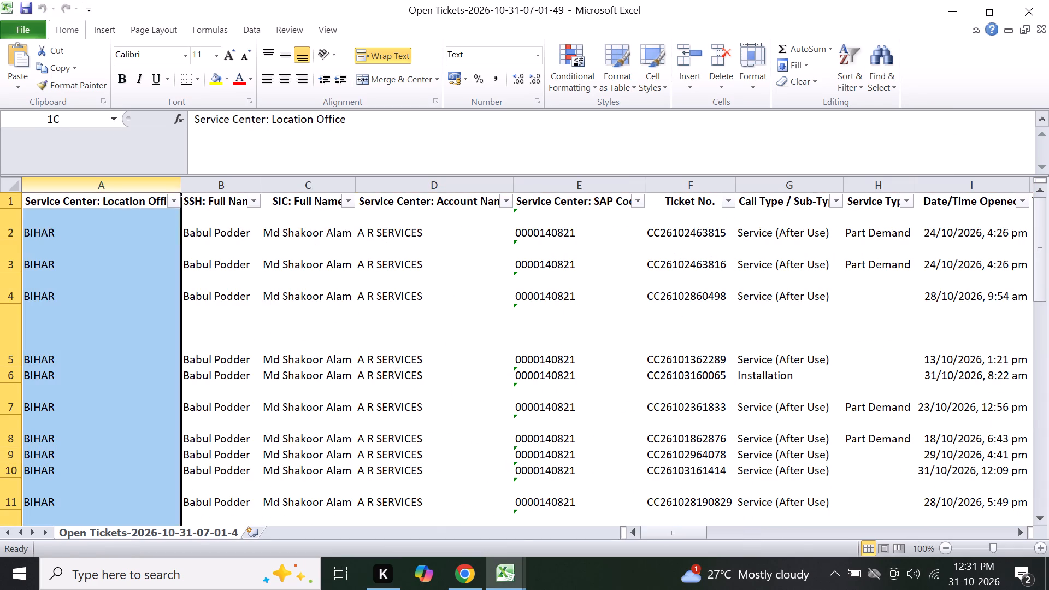
drag(131, 199, 344, 257)
right_click(241, 283)
click(313, 405)
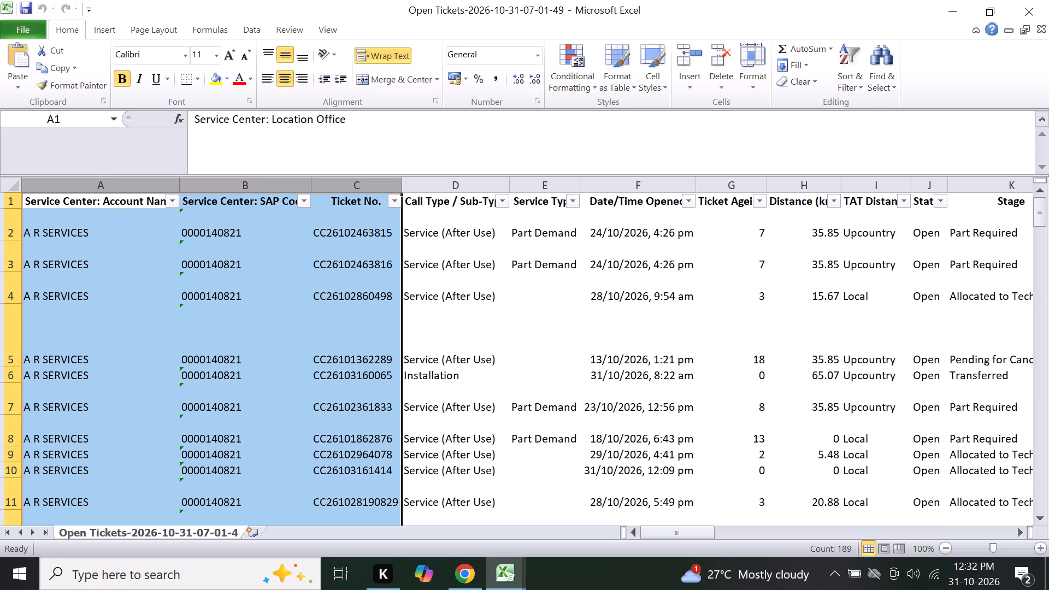
click(223, 195)
click(223, 191)
right_click(223, 191)
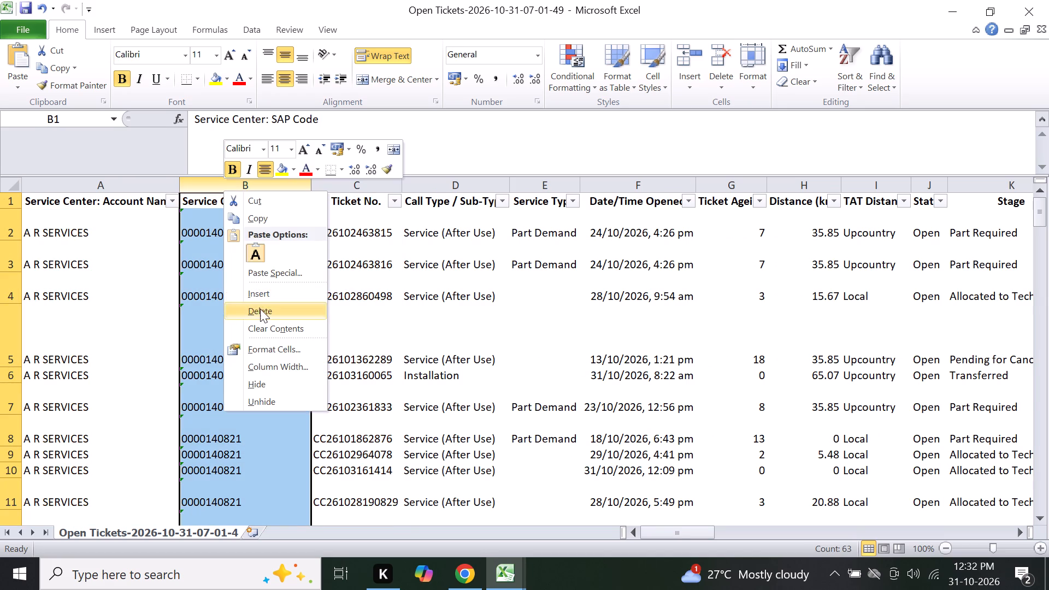
click(260, 309)
Delete the Service Type, Distance (km), TAT Distance and Status columns.
click(410, 188)
right_click(410, 188)
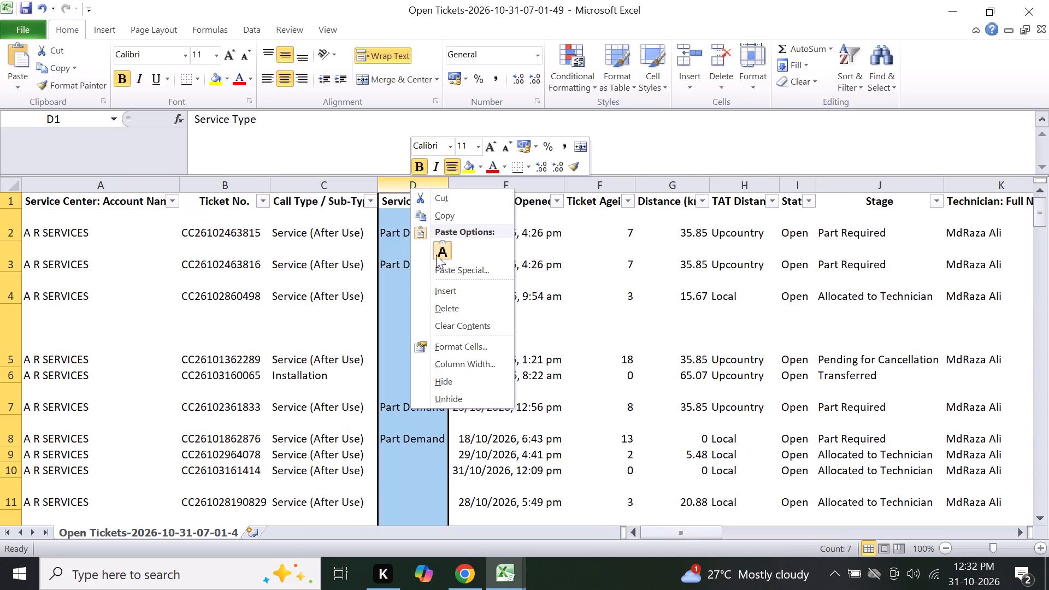
click(449, 308)
drag(594, 188, 617, 195)
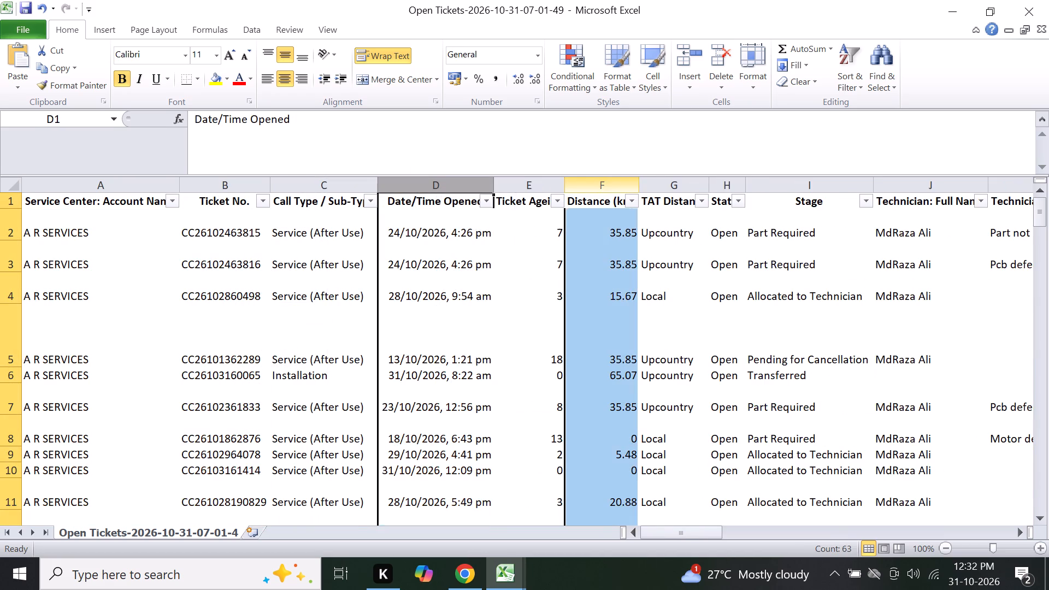
drag(617, 195, 726, 232)
right_click(696, 259)
drag(725, 368, 725, 373)
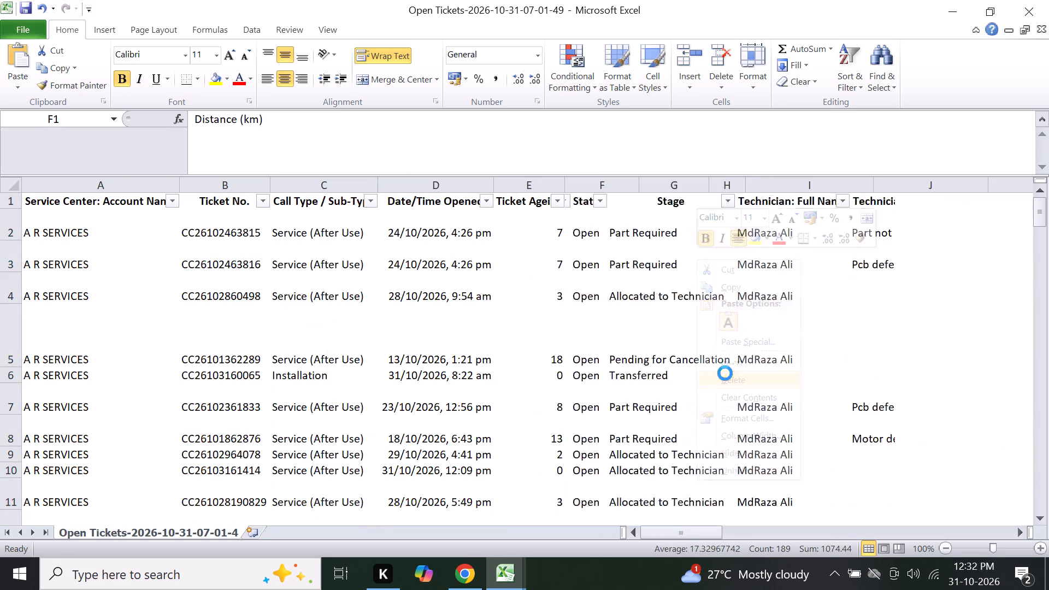
Delete the columns from Technician Observation through Product Group, and those from SKU Code through Reason For Manual Entry.
drag(846, 186, 527, 310)
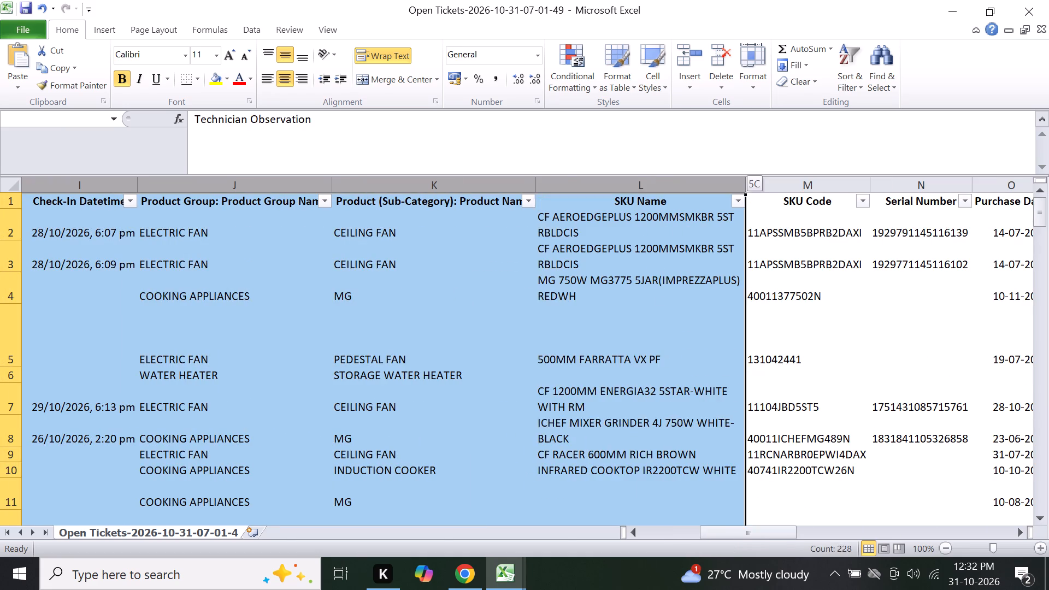
drag(527, 310, 279, 306)
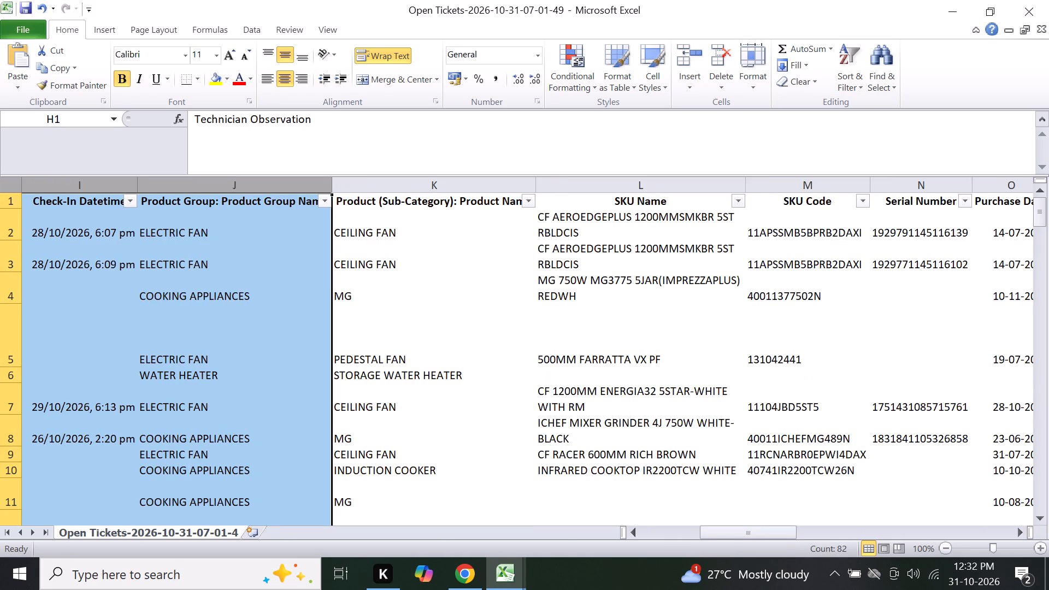
right_click(228, 299)
click(281, 419)
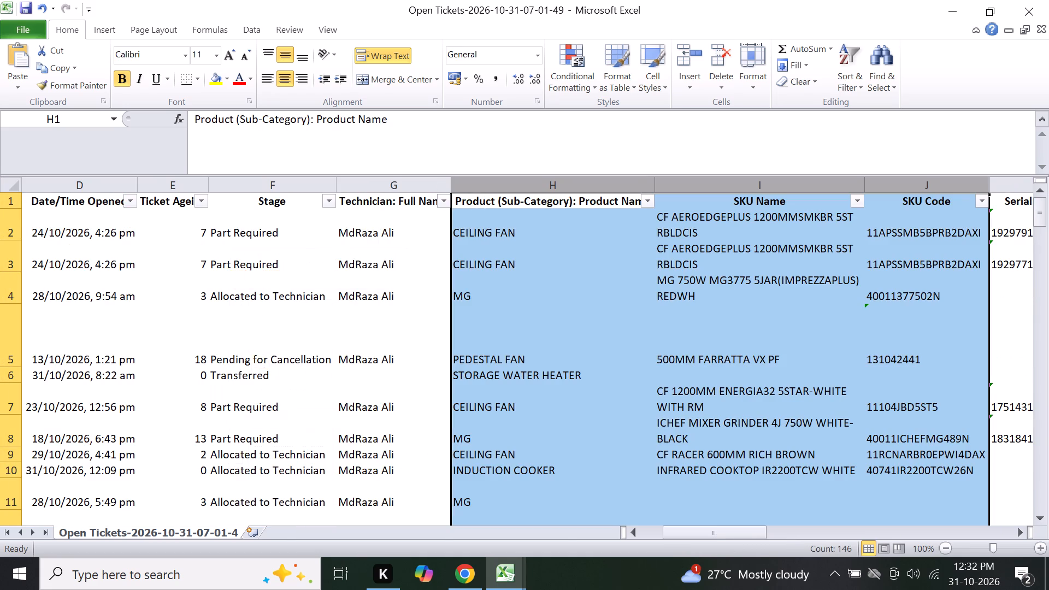
drag(914, 190, 742, 305)
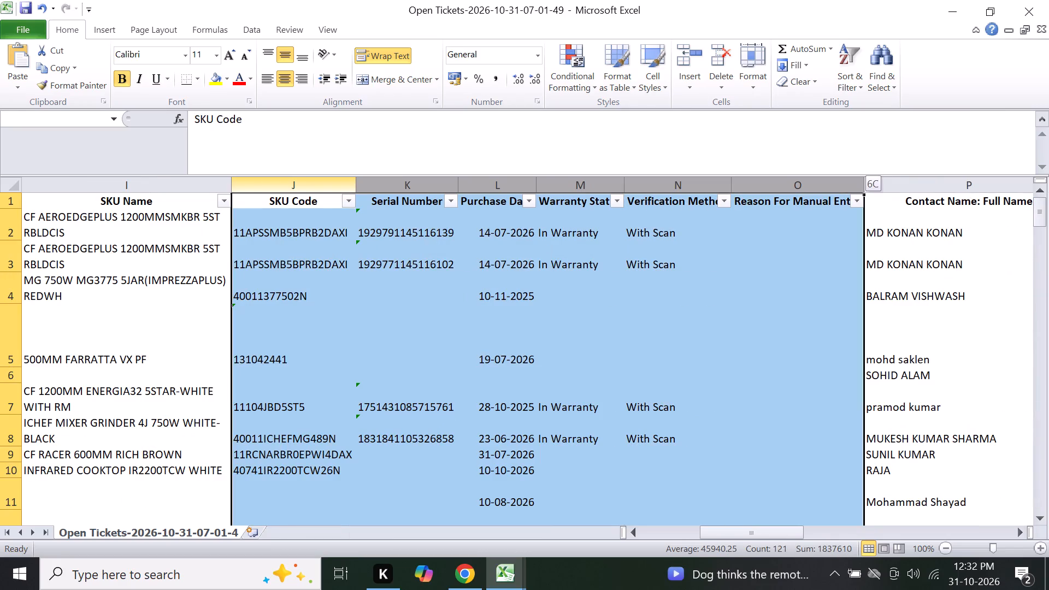
drag(742, 305, 758, 305)
right_click(643, 312)
click(678, 432)
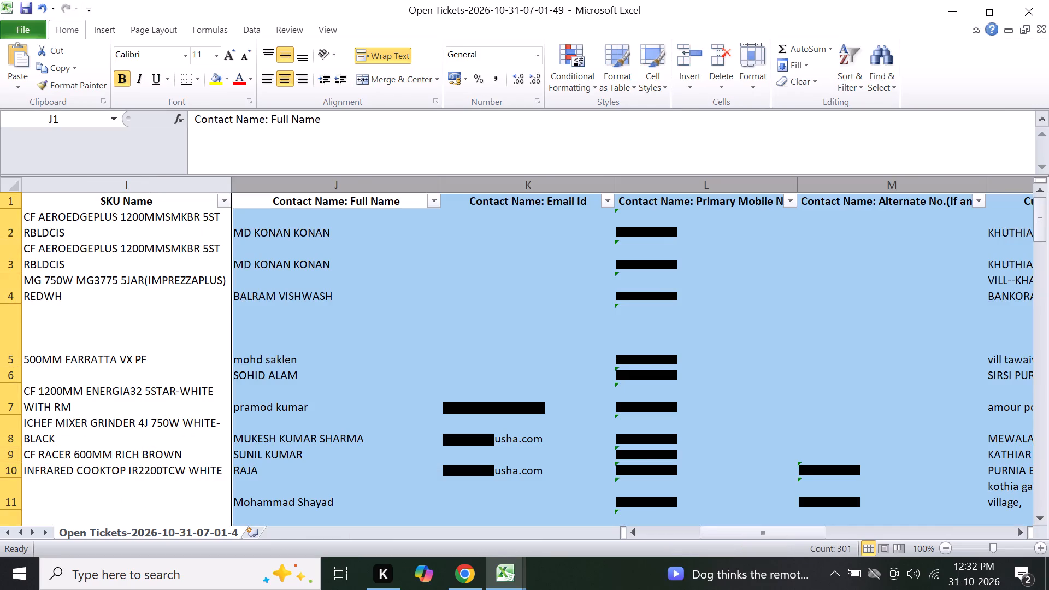
Delete the contact Email Id column and every column from Reminder Count up to, but excluding, Remark.
click(527, 188)
right_click(527, 188)
click(563, 310)
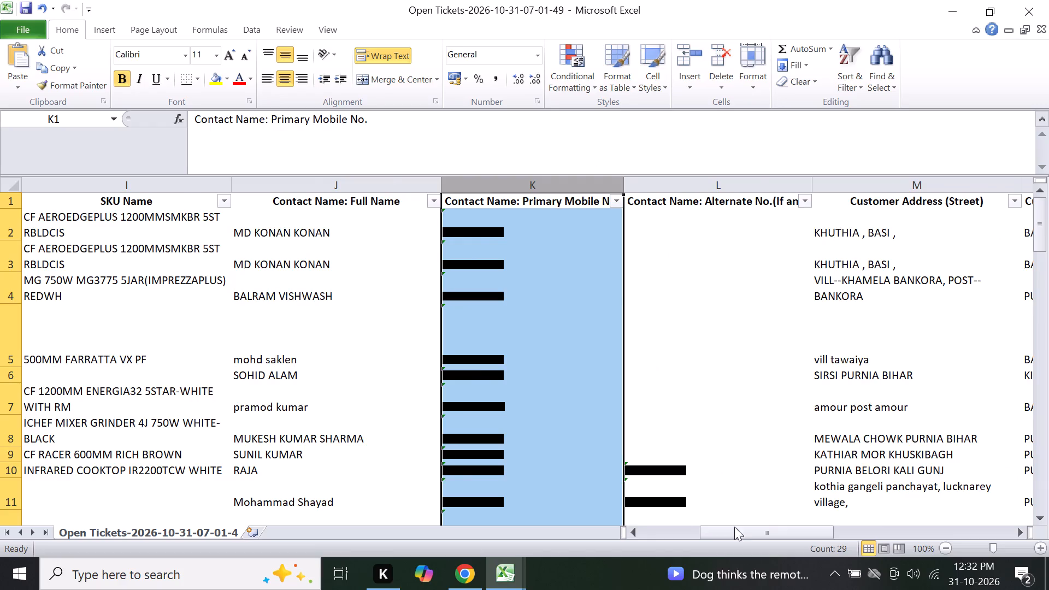
drag(734, 532, 771, 535)
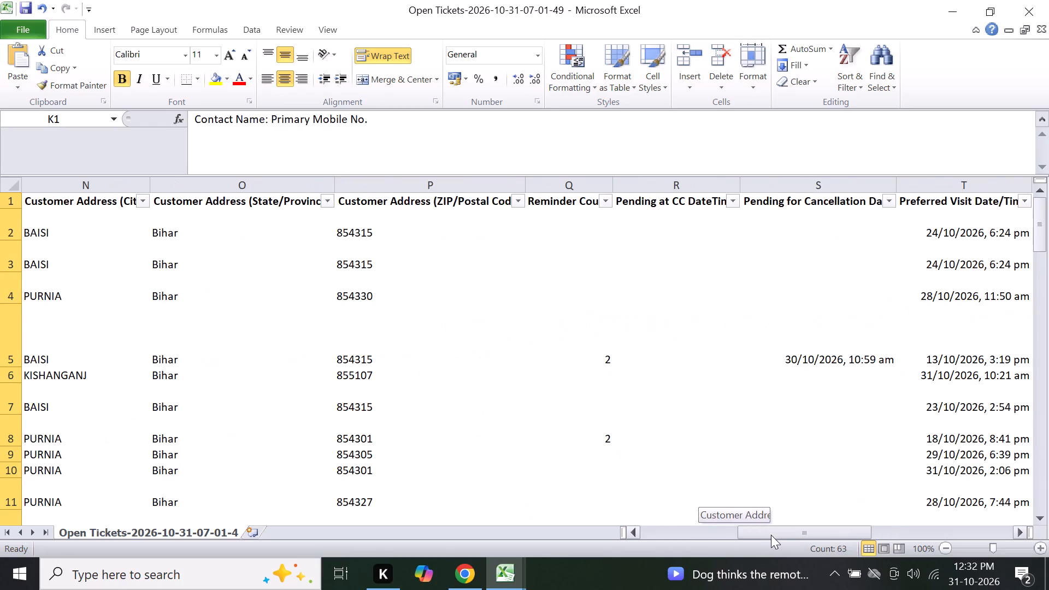
drag(771, 535, 770, 535)
click(576, 193)
drag(570, 188, 644, 212)
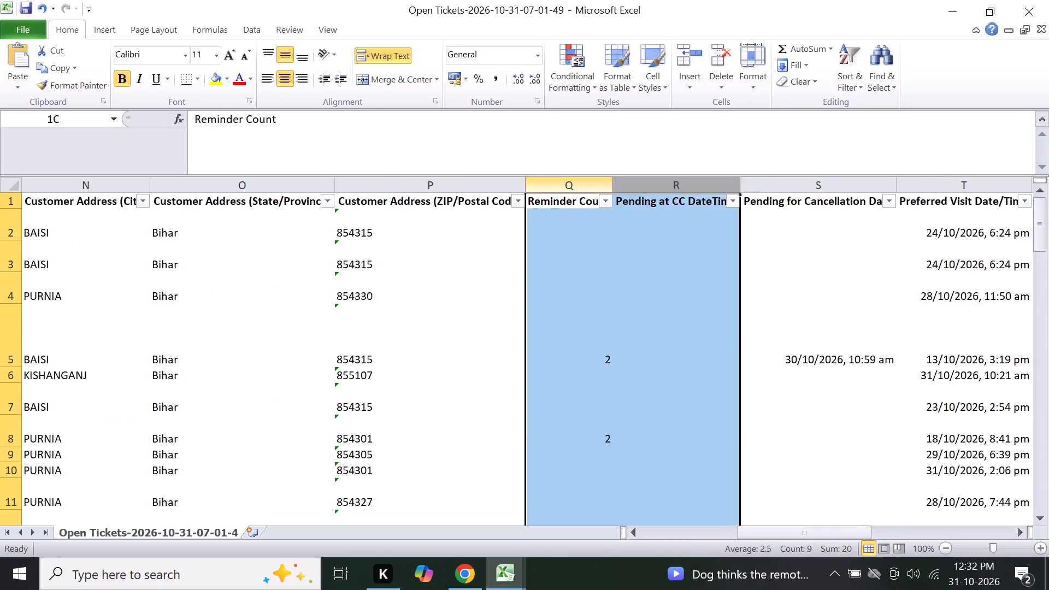
drag(644, 212, 791, 311)
right_click(765, 311)
click(811, 430)
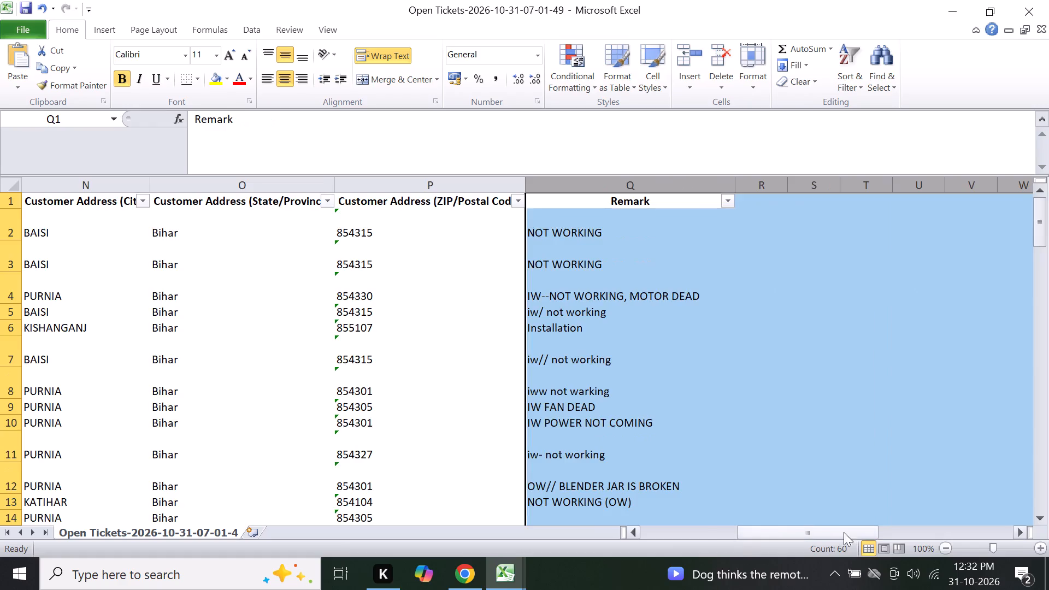
Sort the ticket rows by Date/Time Opened in Z to A order.
drag(843, 532, 565, 478)
click(404, 369)
click(486, 202)
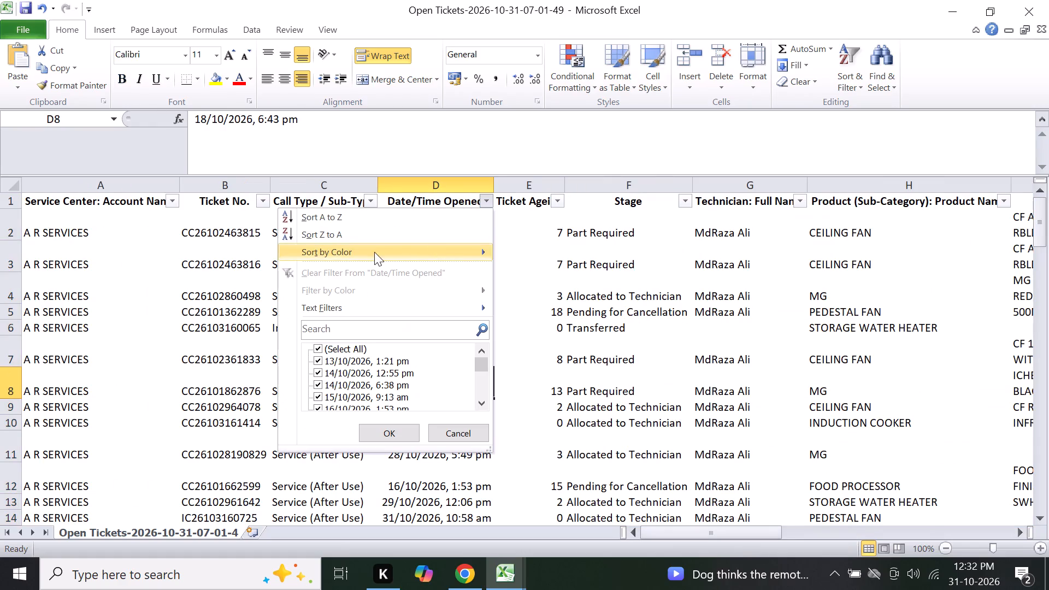
click(376, 241)
click(581, 293)
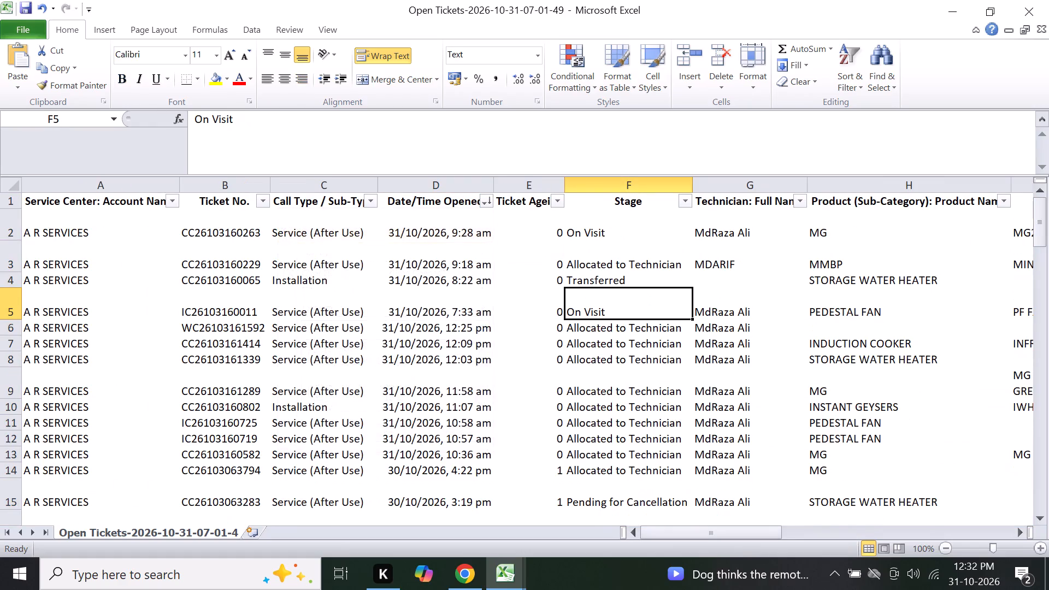
Filter the Stage column to show only Allocated to Technician tickets.
click(688, 204)
click(527, 350)
scroll(537, 364, down, 1)
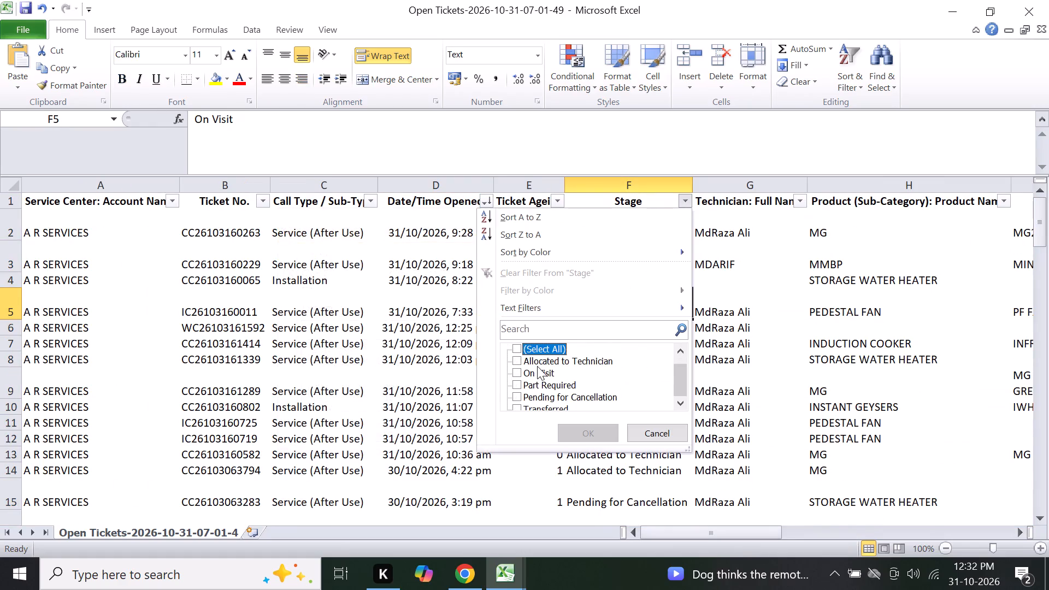
scroll(537, 366, up, 1)
click(529, 363)
click(584, 439)
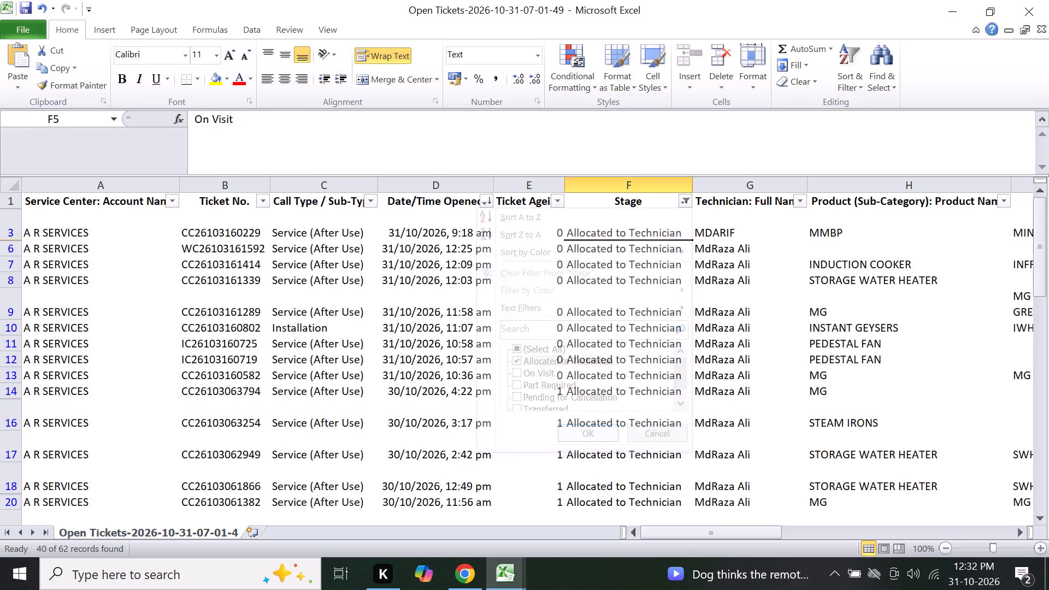
click(557, 370)
click(8, 246)
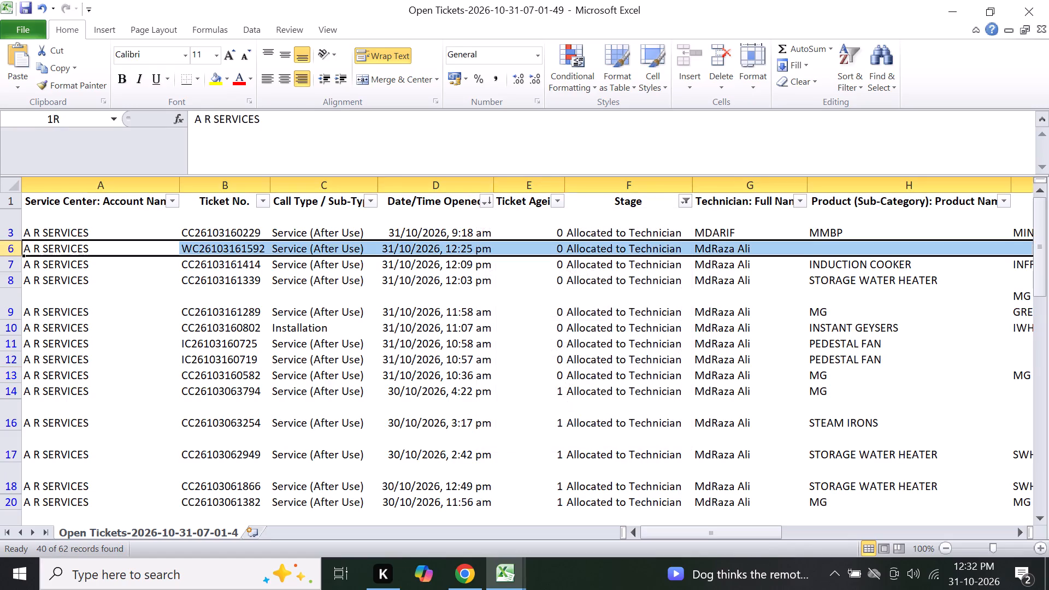
drag(684, 533, 785, 528)
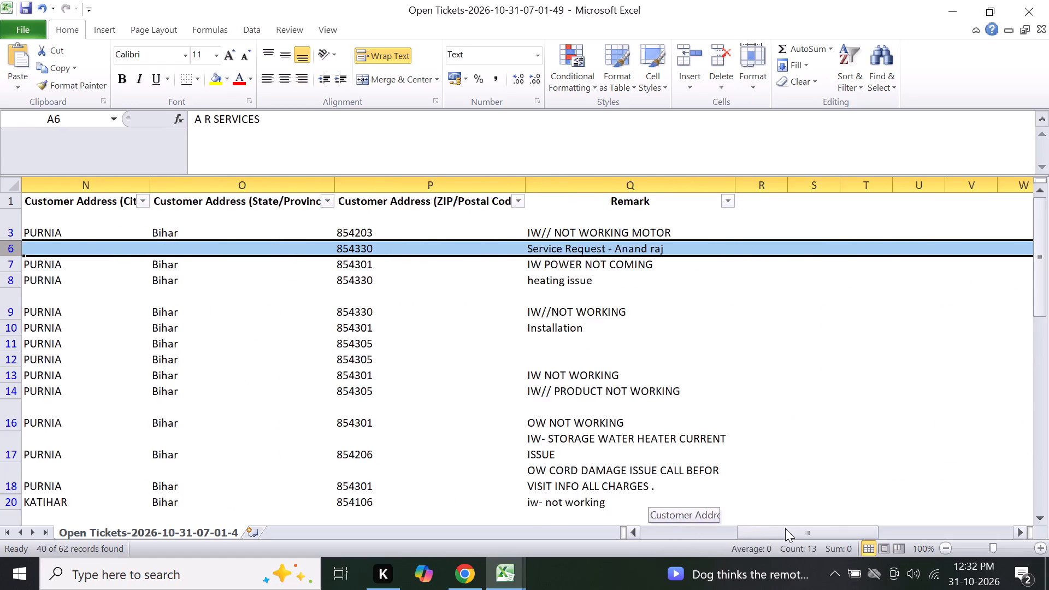
drag(785, 528, 742, 524)
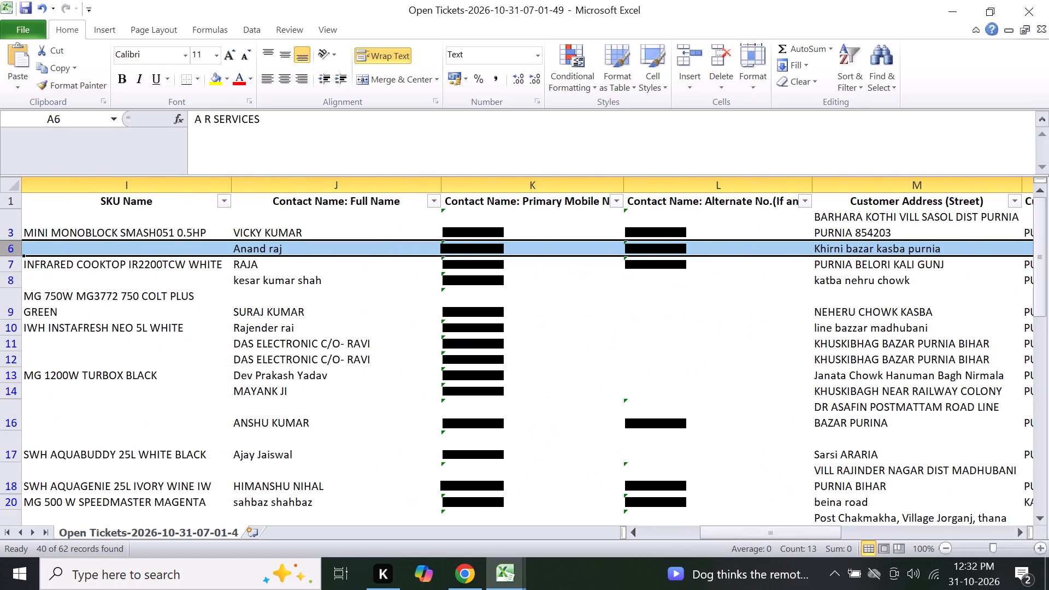
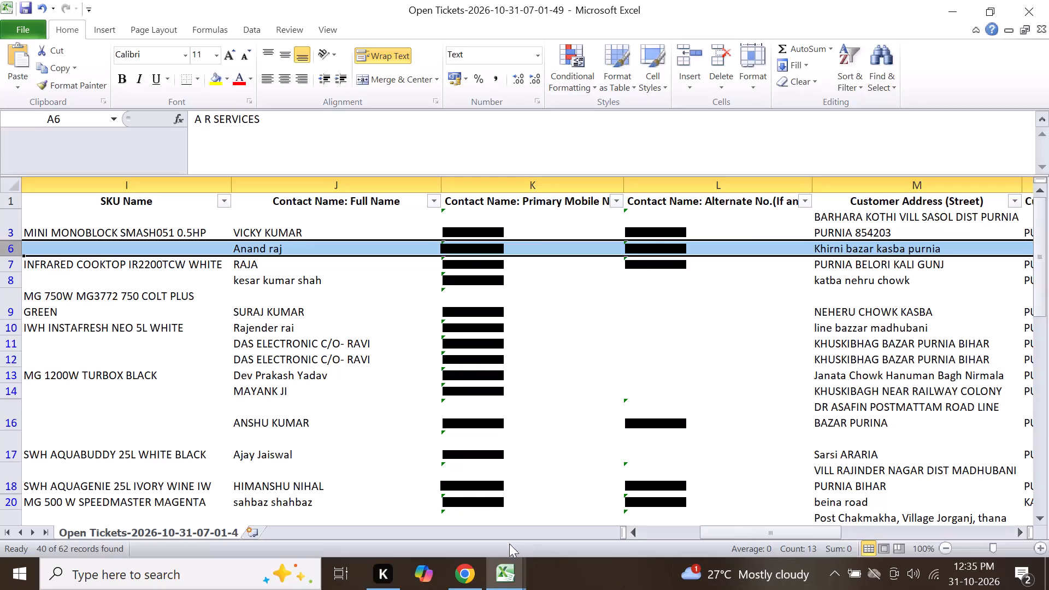
Switch to the USHA CRM in Chrome and open the Bulk Ticket Assignment page to check for unassigned tickets.
click(478, 578)
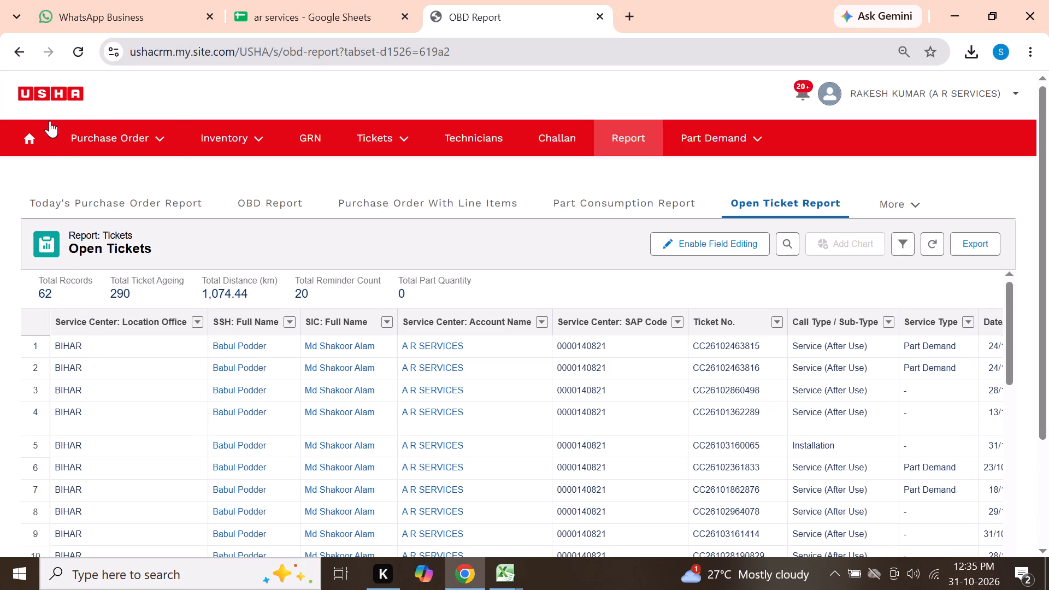
double_click(42, 142)
click(411, 138)
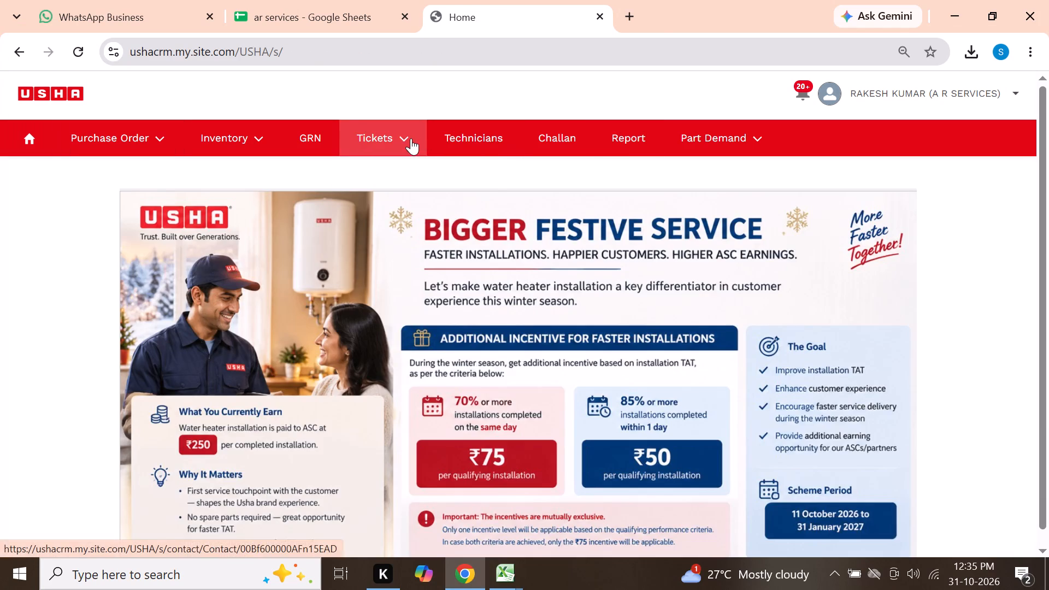
click(418, 208)
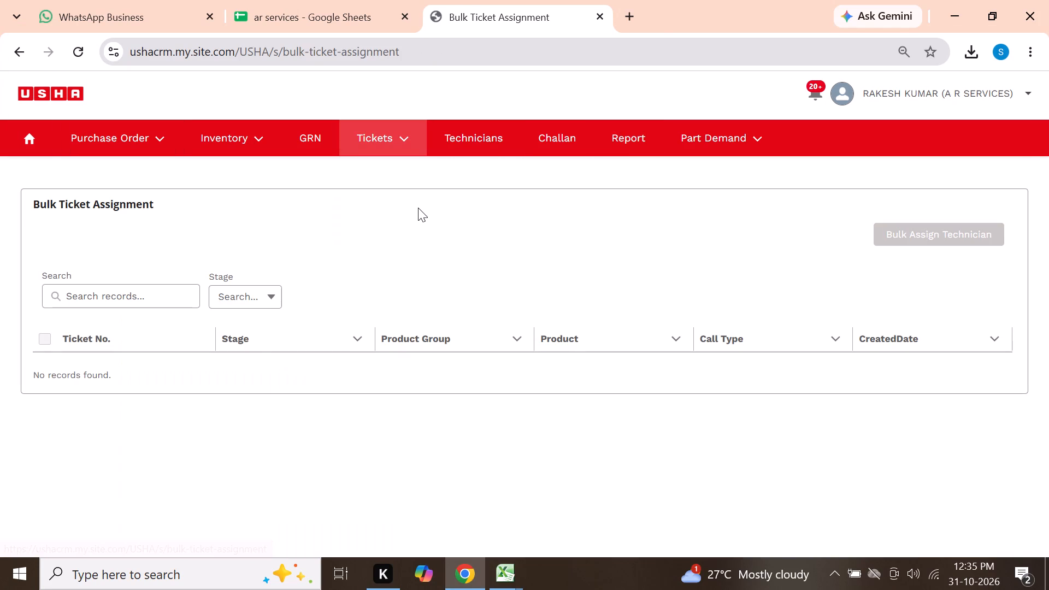
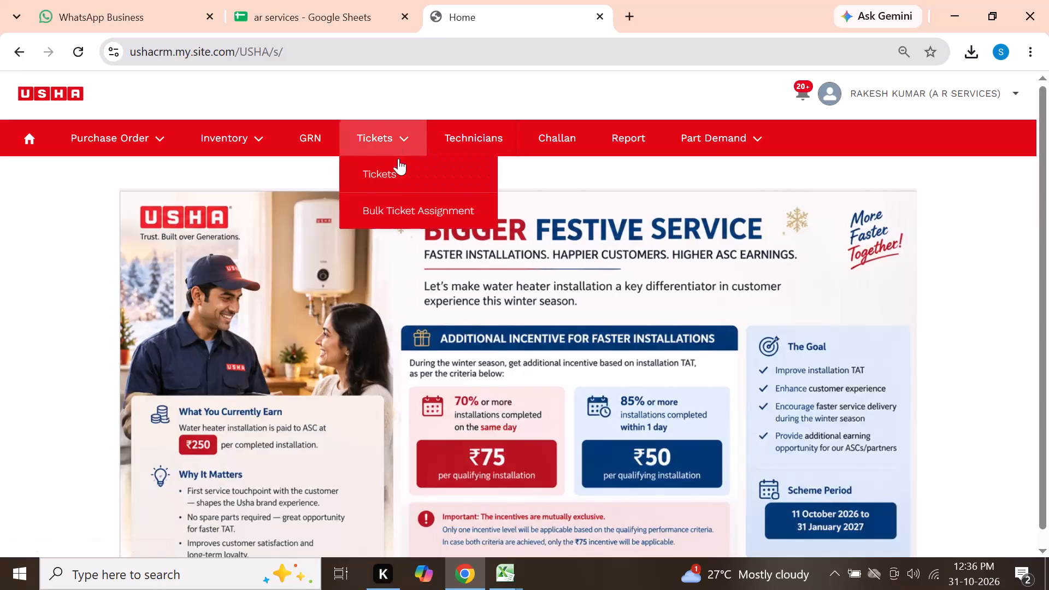
Open the Bulk Ticket Assignment page to check the stages of the newest tickets.
double_click(394, 200)
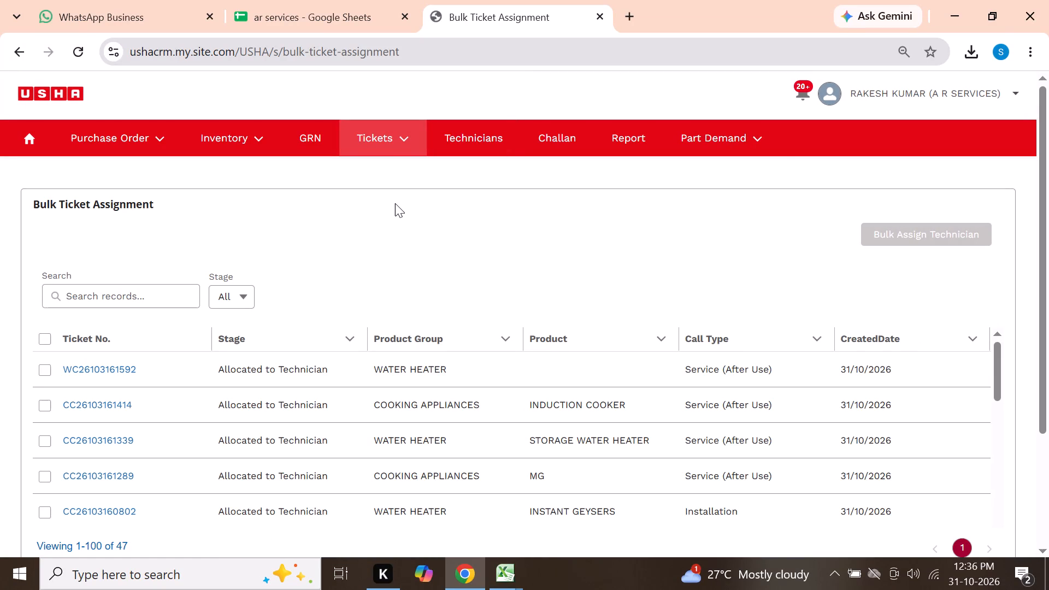
click(490, 577)
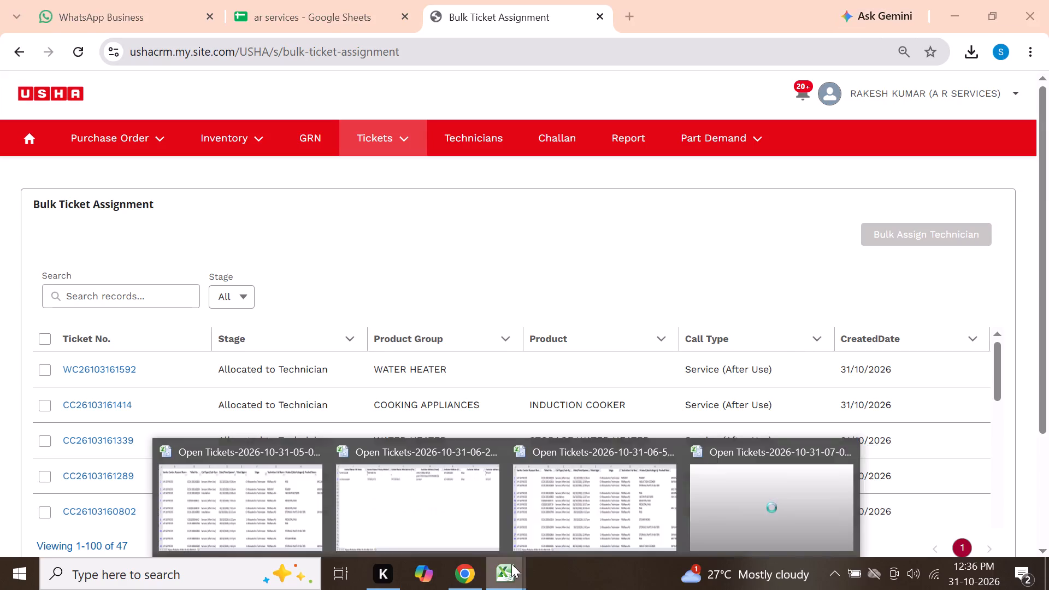
click(765, 516)
click(562, 436)
click(450, 370)
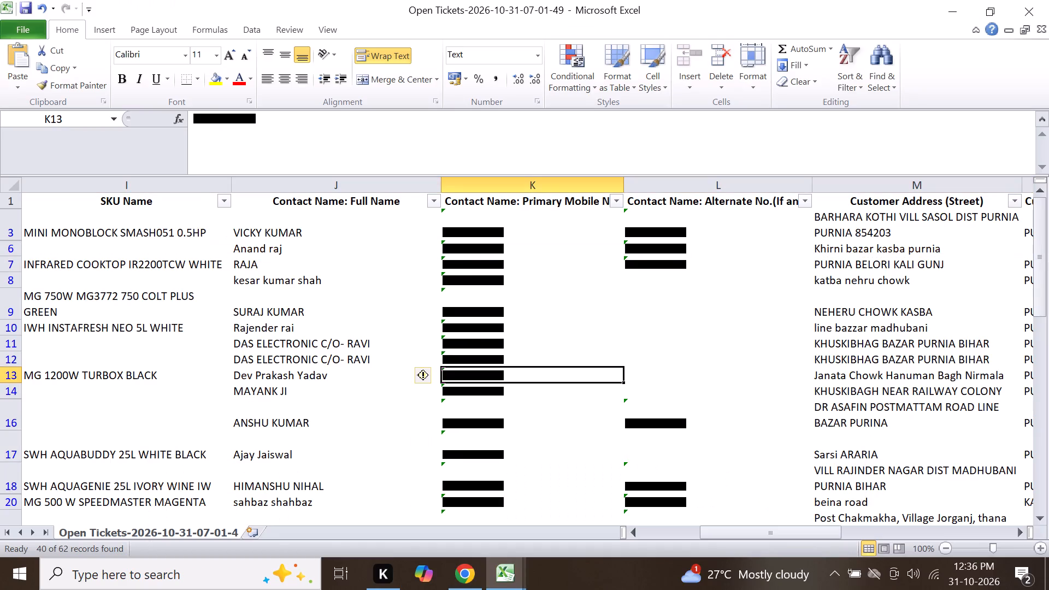
scroll(376, 280, up, 2)
click(476, 182)
click(374, 342)
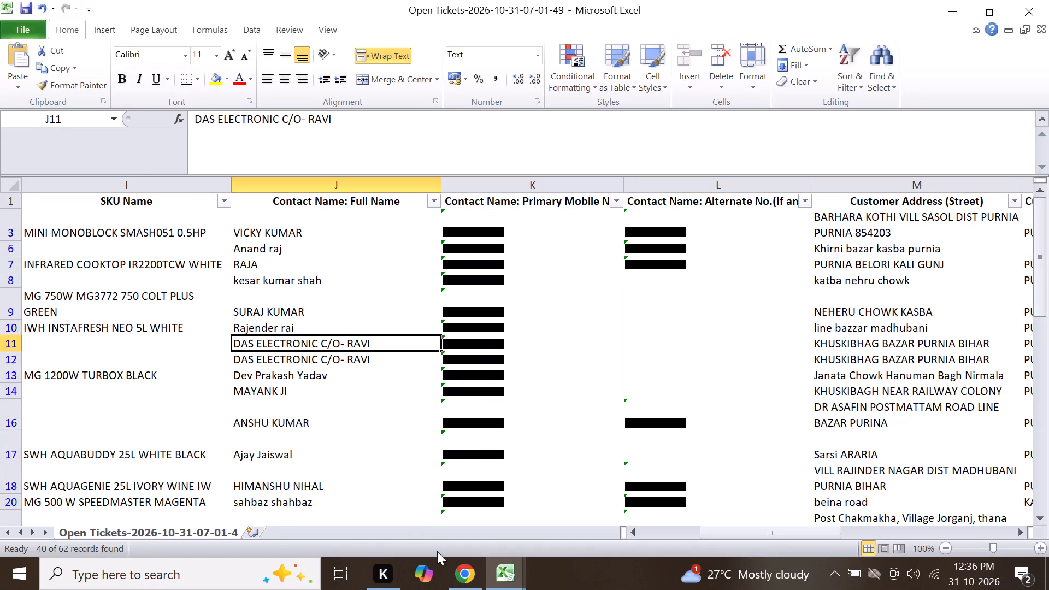
click(456, 569)
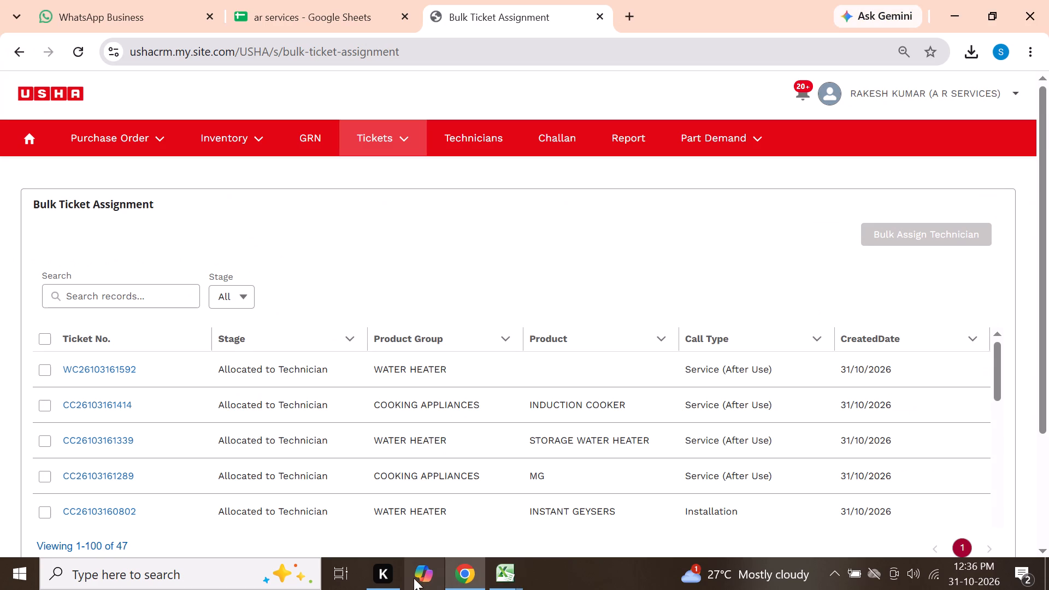
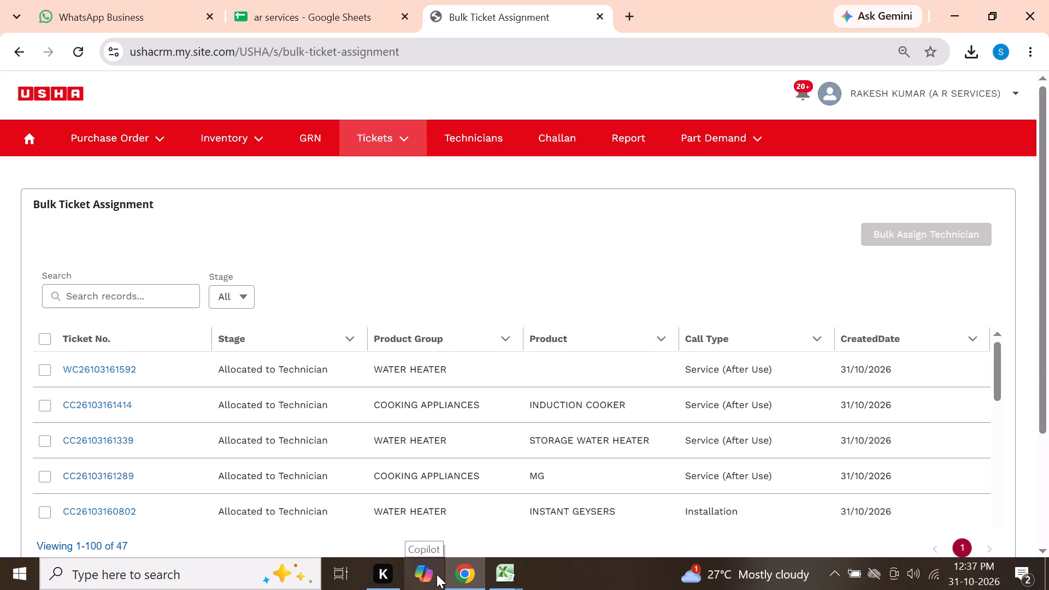
Return to the CRM home page from Bulk Ticket Assignment.
click(36, 145)
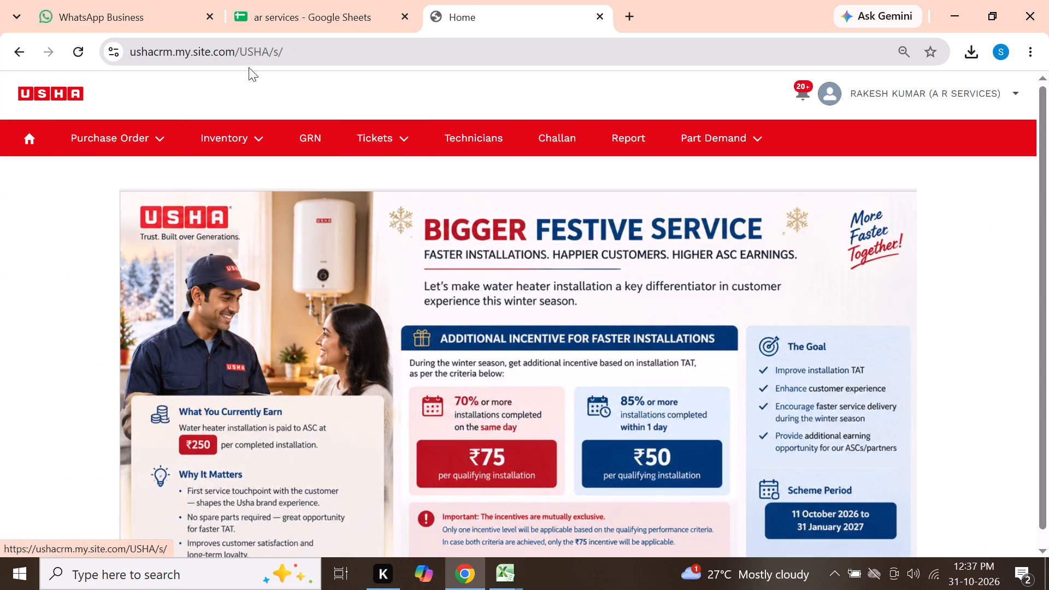
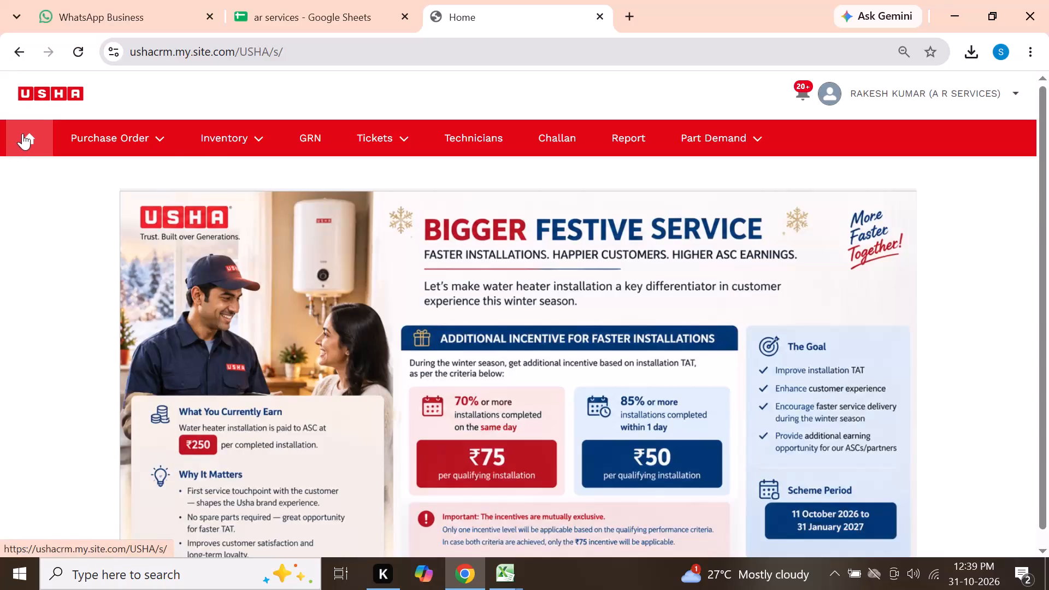
Open the Bulk Ticket Assignment list and reload it by way of the home page to check for new tickets.
click(413, 136)
click(386, 214)
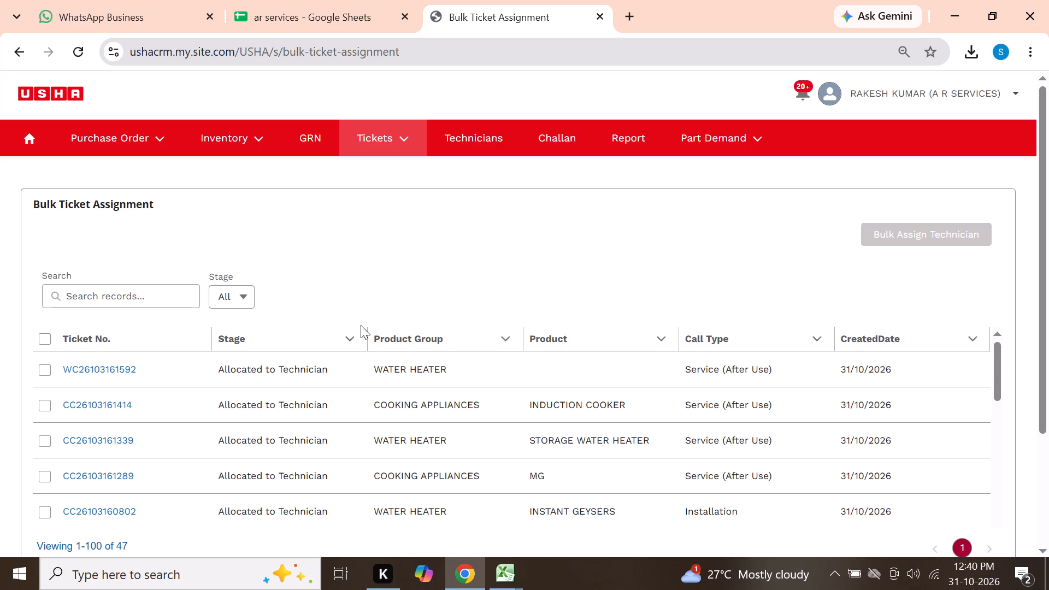
click(361, 325)
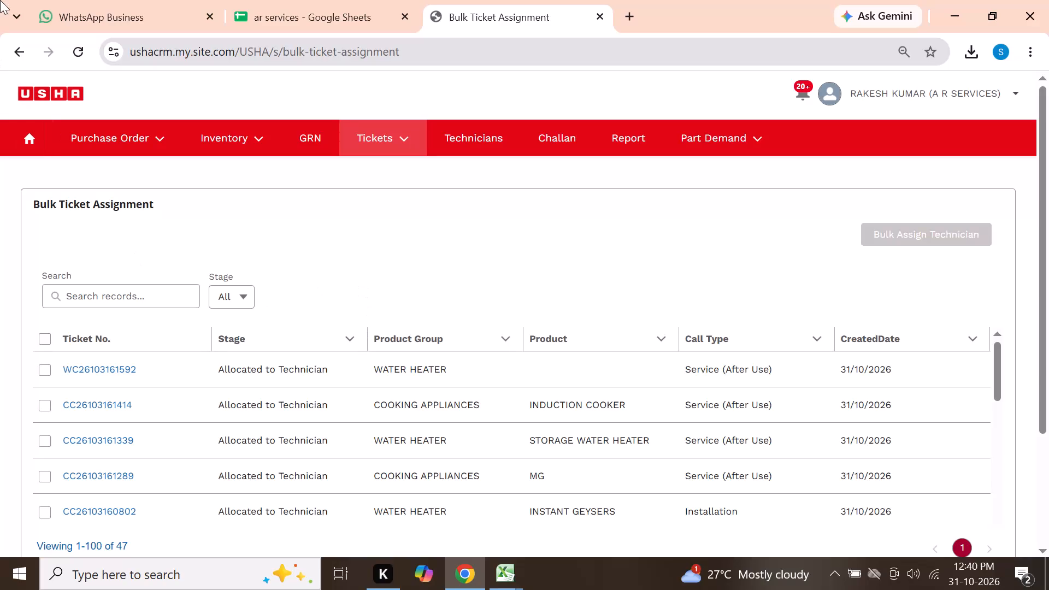
triple_click(30, 138)
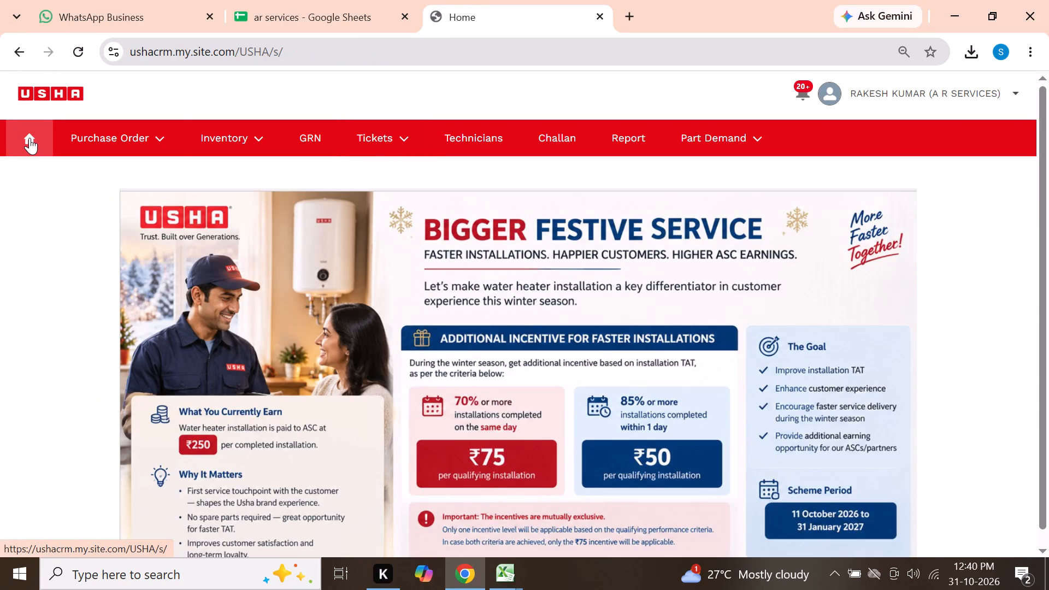
click(388, 138)
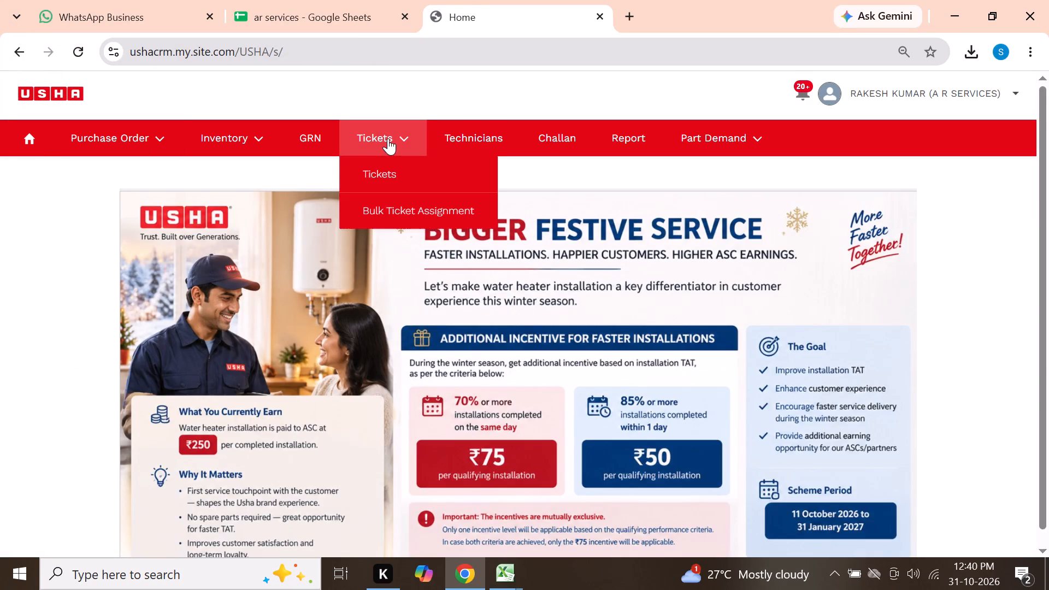
double_click(380, 215)
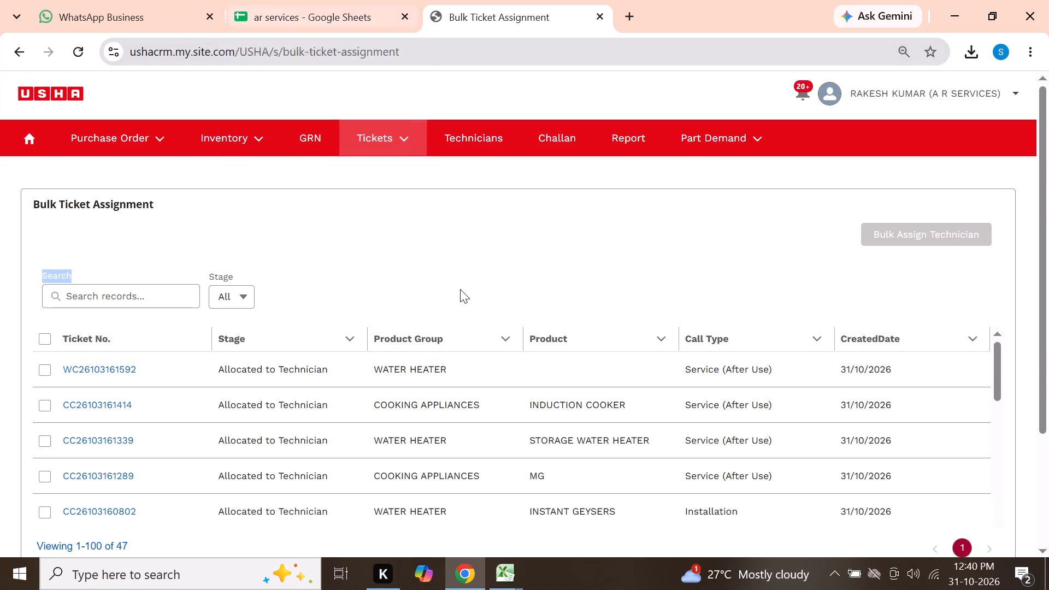
click(503, 569)
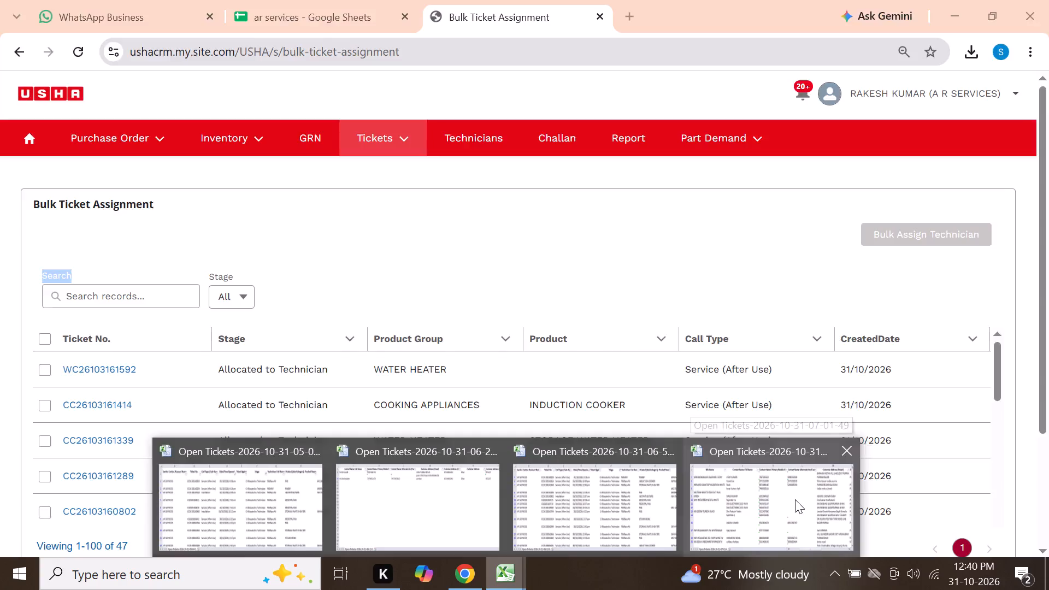
click(795, 499)
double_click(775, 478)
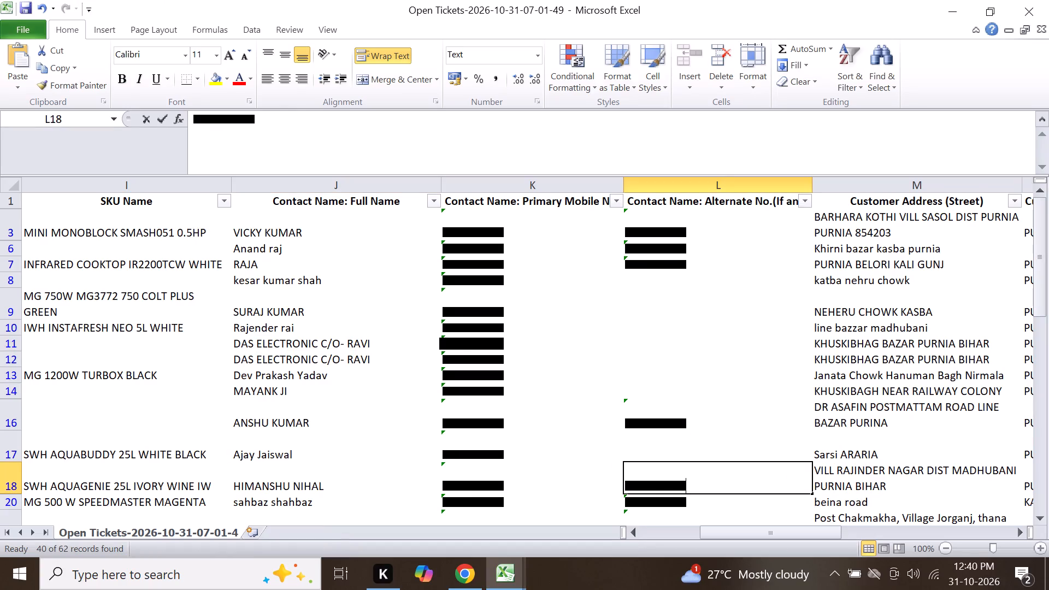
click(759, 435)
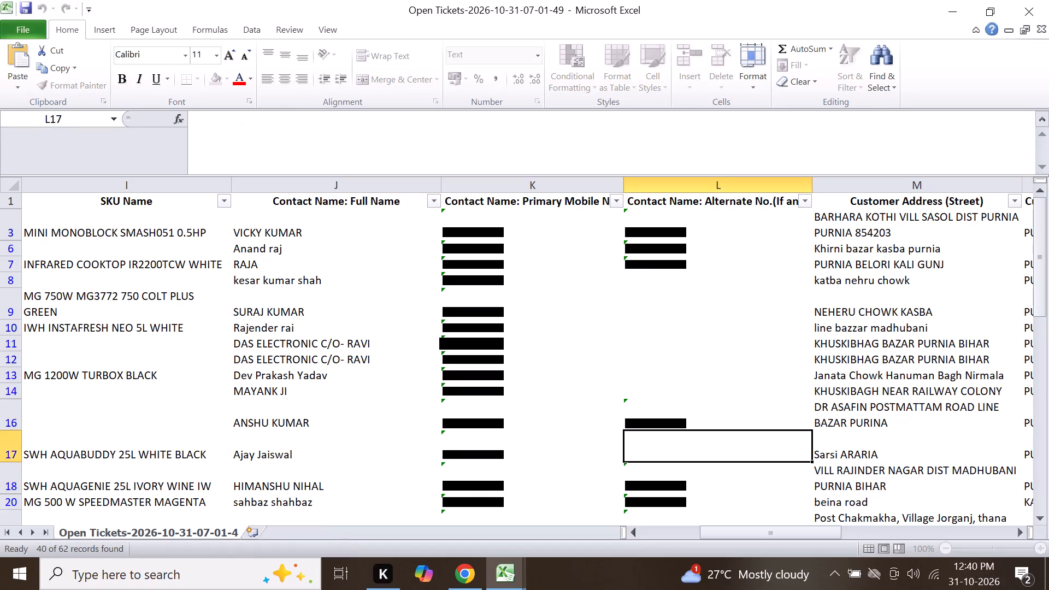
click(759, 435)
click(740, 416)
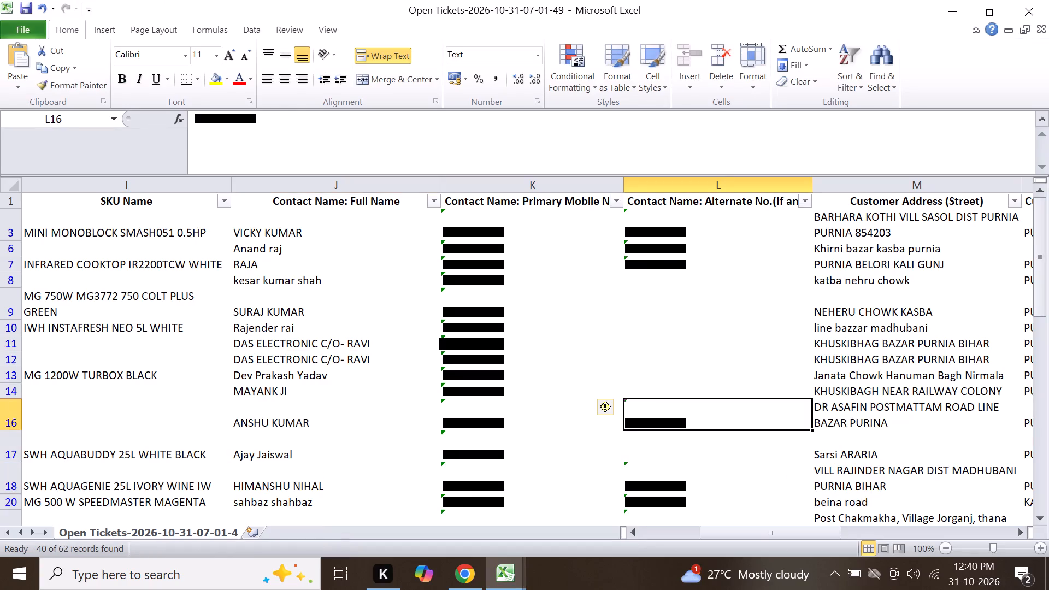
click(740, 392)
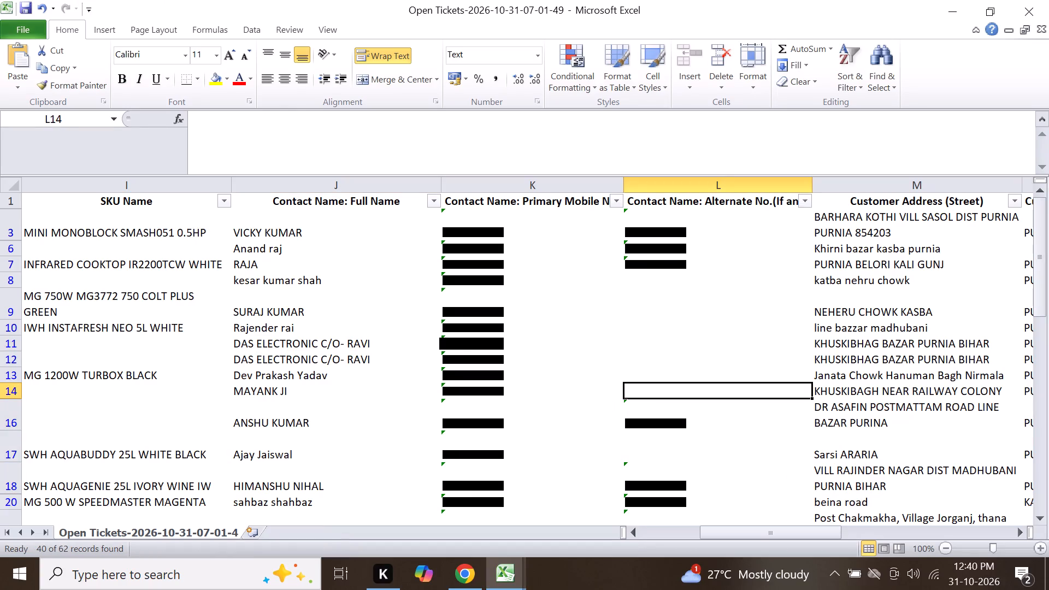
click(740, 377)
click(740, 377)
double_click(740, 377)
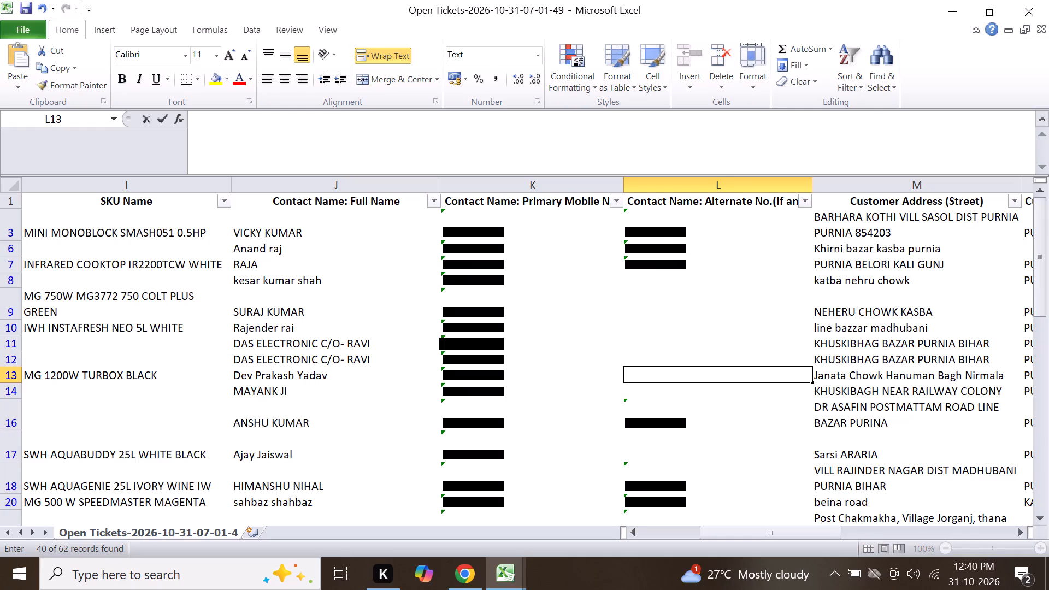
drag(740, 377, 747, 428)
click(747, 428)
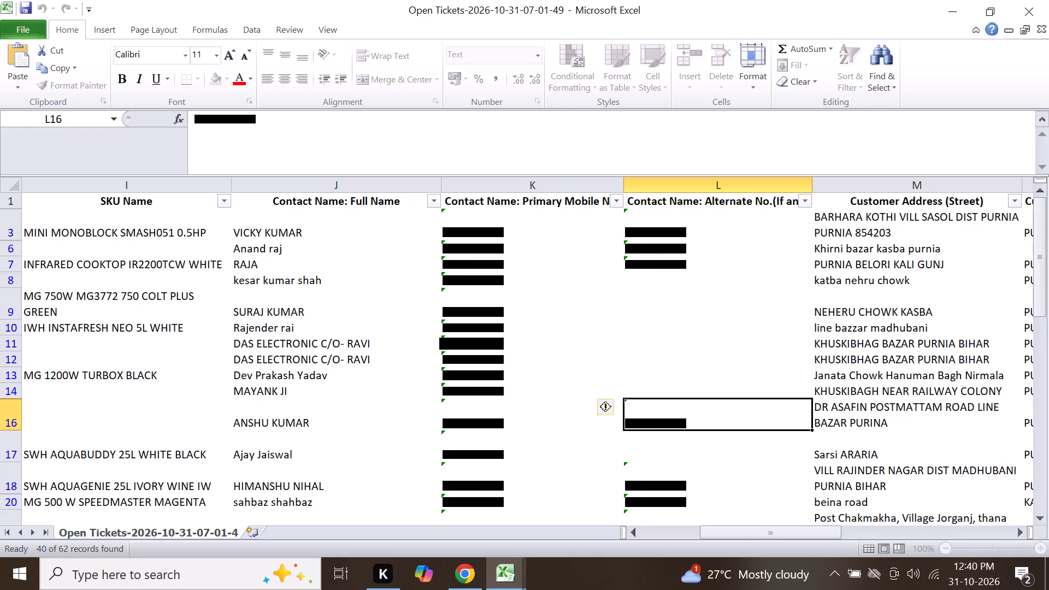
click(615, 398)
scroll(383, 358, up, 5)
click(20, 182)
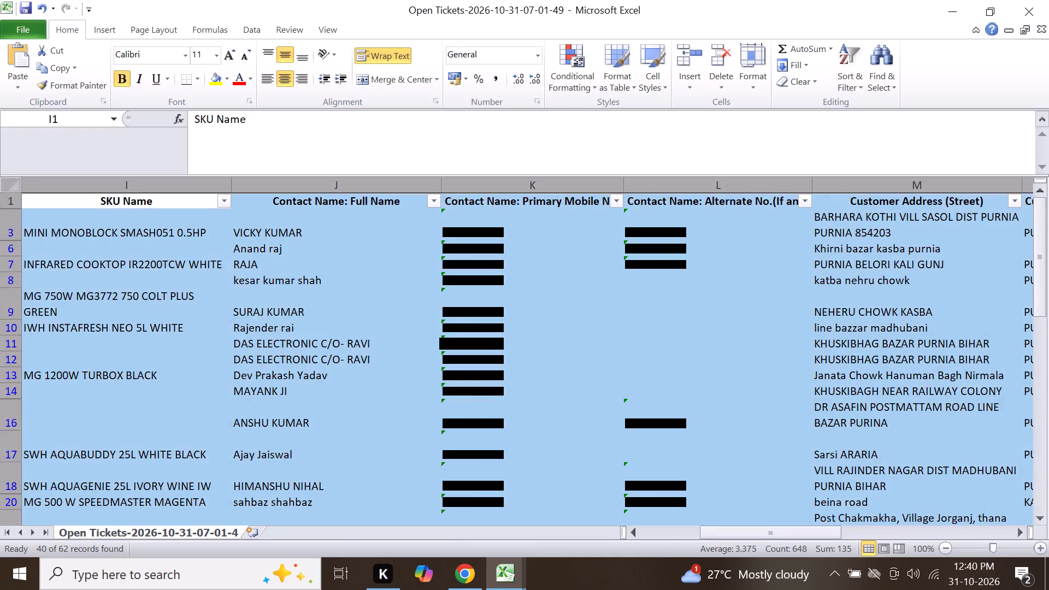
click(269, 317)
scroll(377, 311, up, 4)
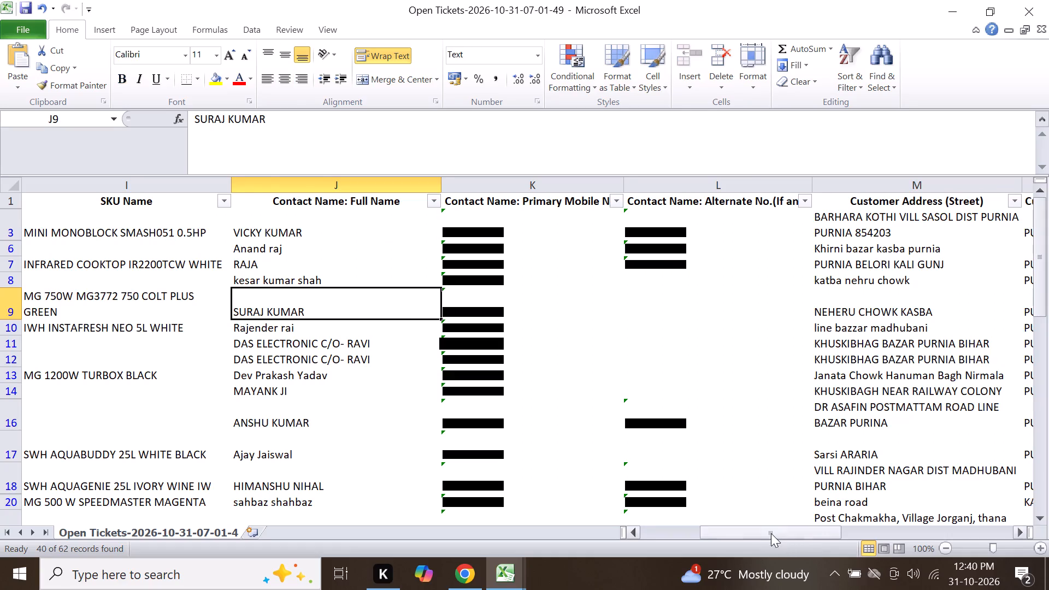
Review the filtered tickets' numbers, opening dates, stages and technicians through to the end of the Open Tickets list.
drag(771, 533, 578, 494)
click(488, 397)
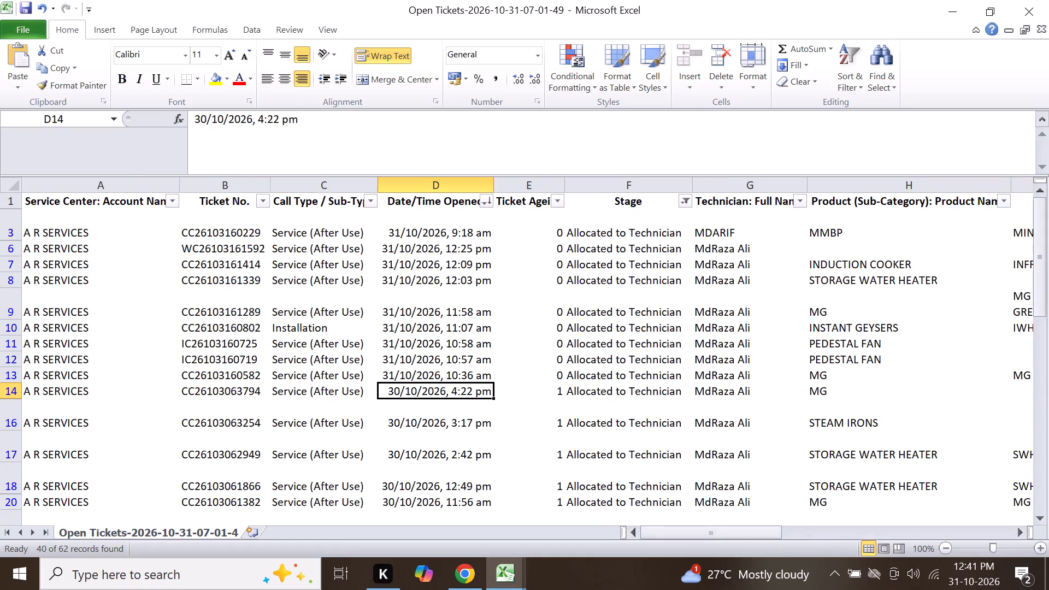
scroll(633, 367, up, 2)
scroll(668, 310, down, 7)
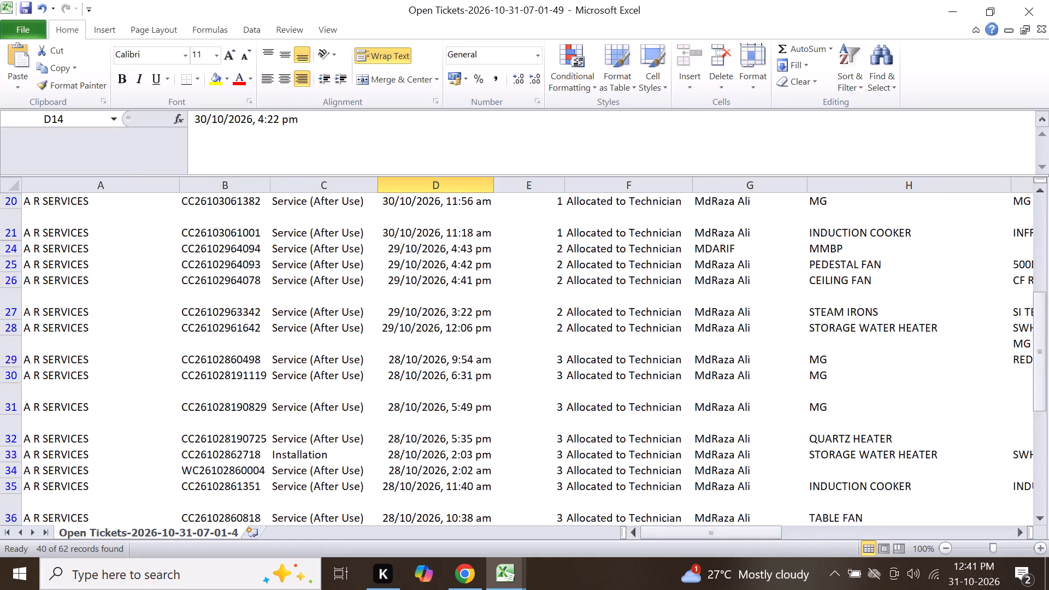
scroll(650, 358, down, 7)
scroll(646, 365, up, 3)
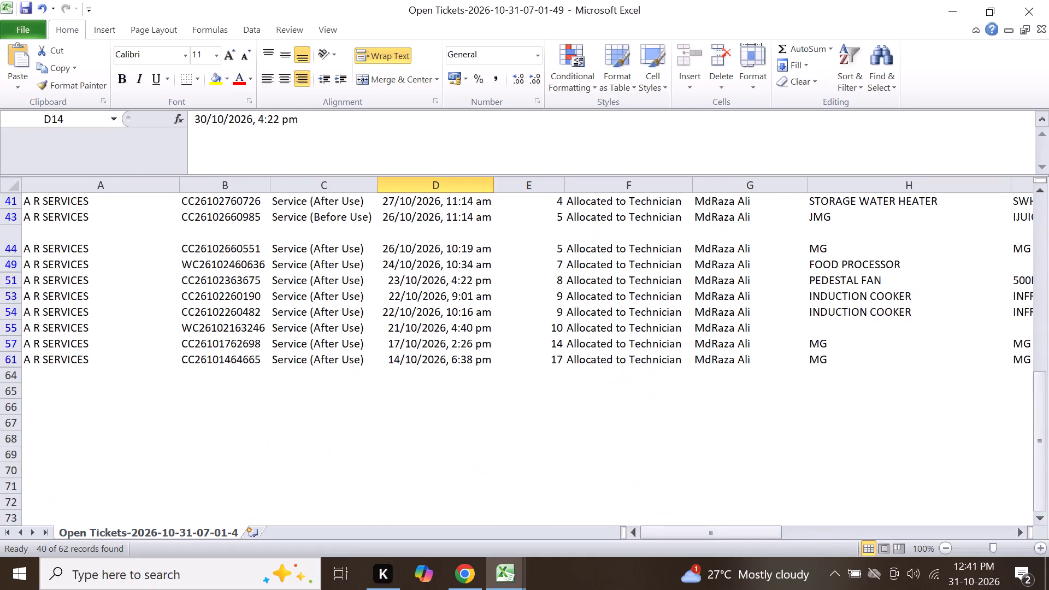
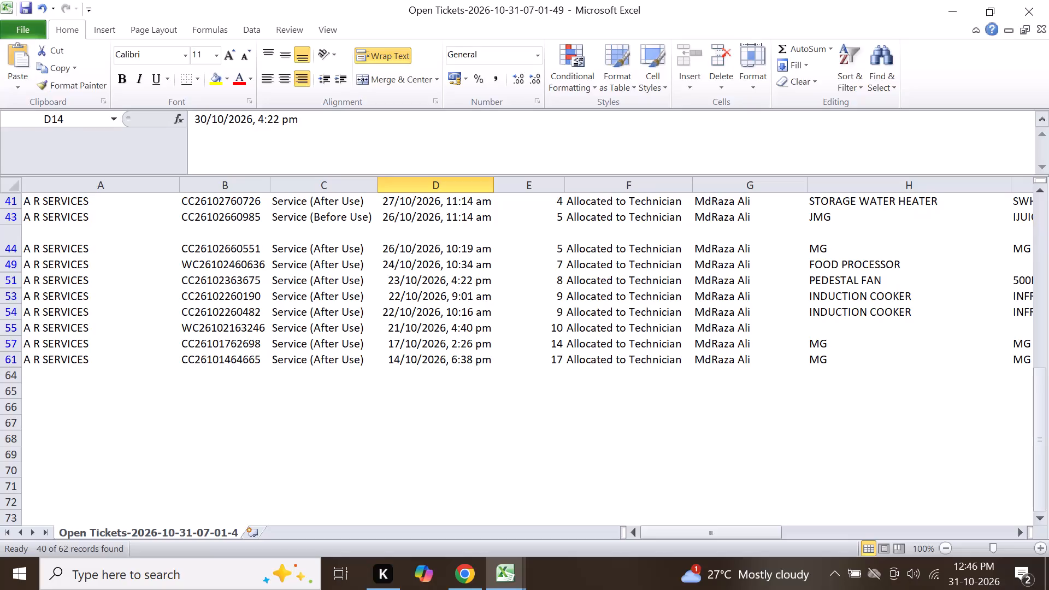
Switch from the Open Tickets workbook to the Bulk Ticket Assignment page in Chrome.
click(457, 564)
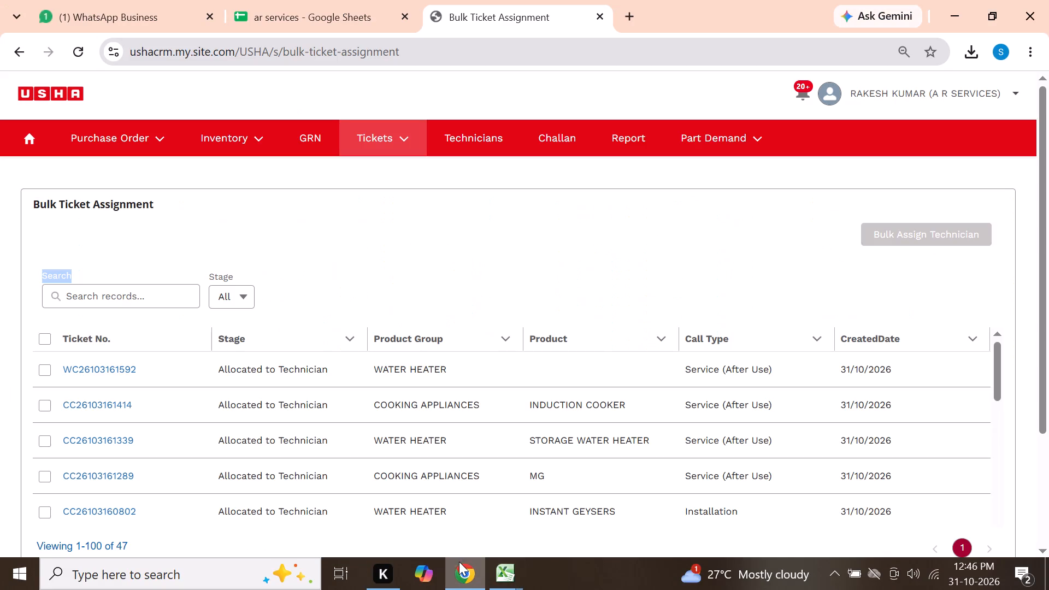
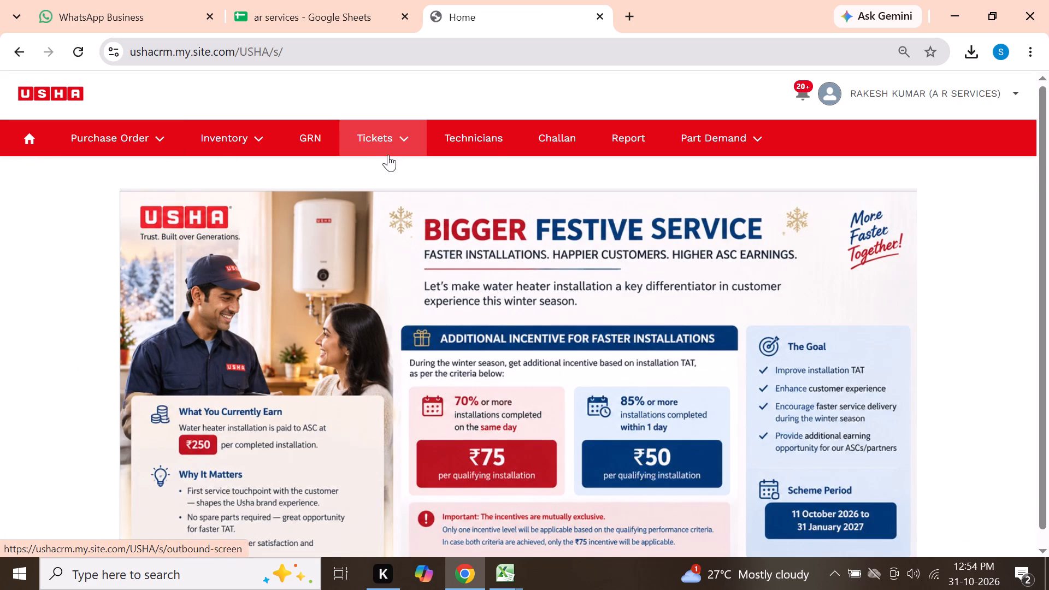
Open the Bulk Ticket Assignment list from the portal home page and check its latest tickets and their stages.
click(391, 150)
click(423, 215)
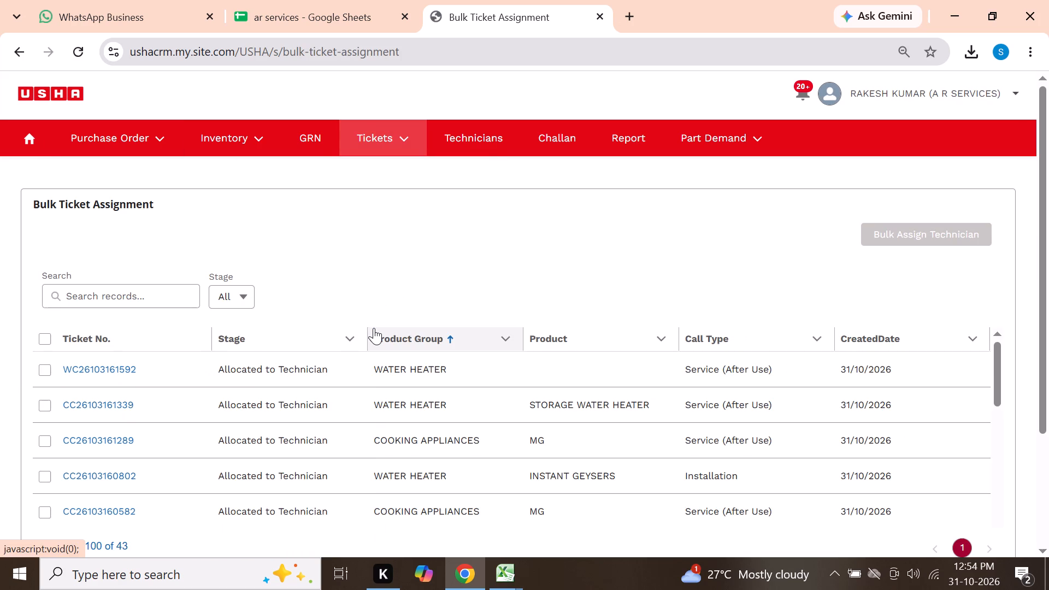
scroll(369, 330, down, 2)
scroll(369, 330, up, 2)
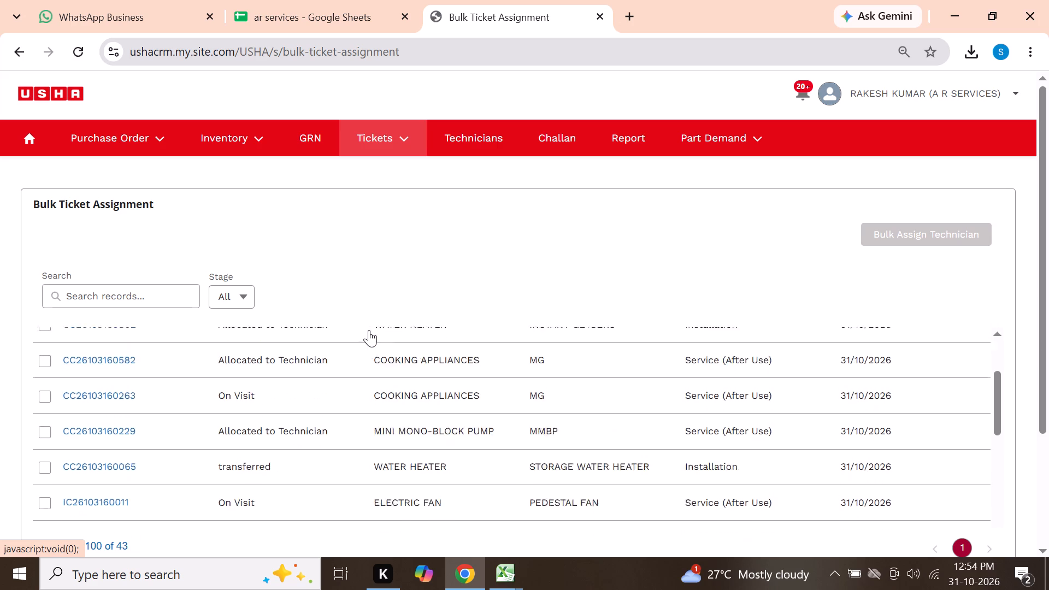
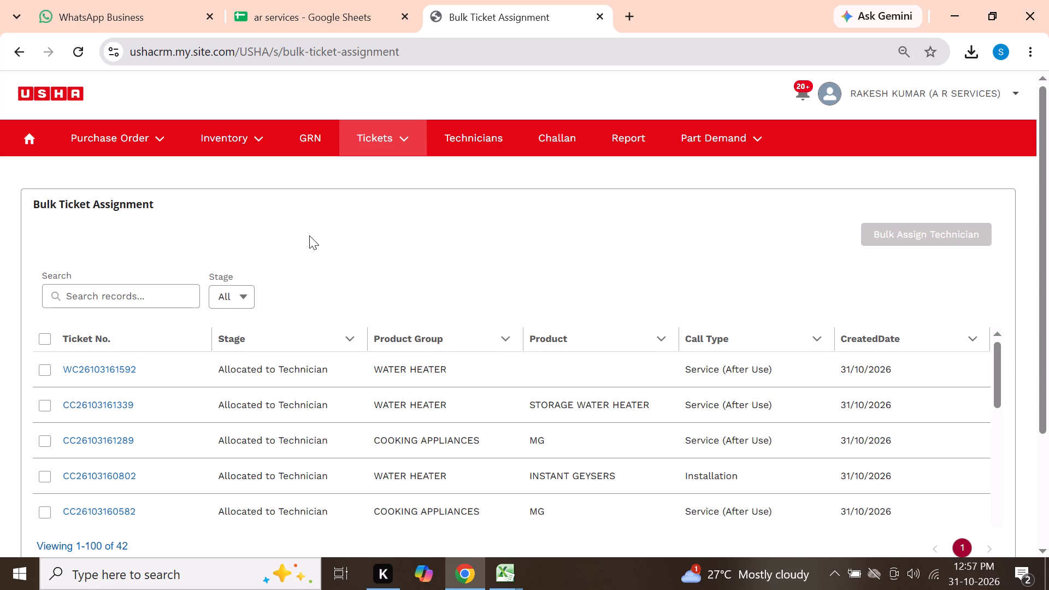
Reload the Bulk Ticket Assignment list by way of the portal home page to check for new tickets.
click(33, 144)
click(386, 126)
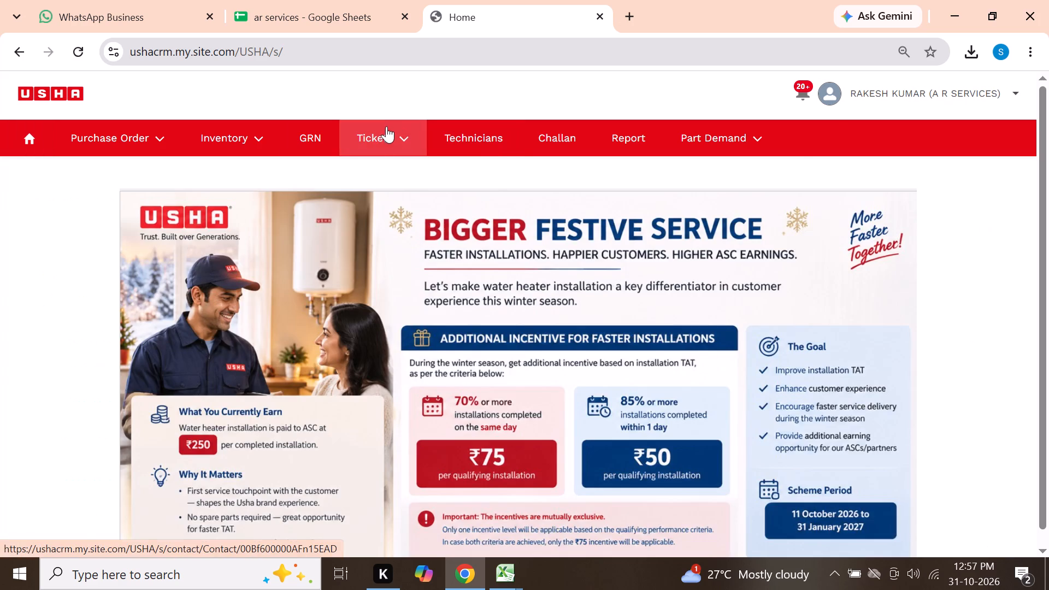
click(408, 206)
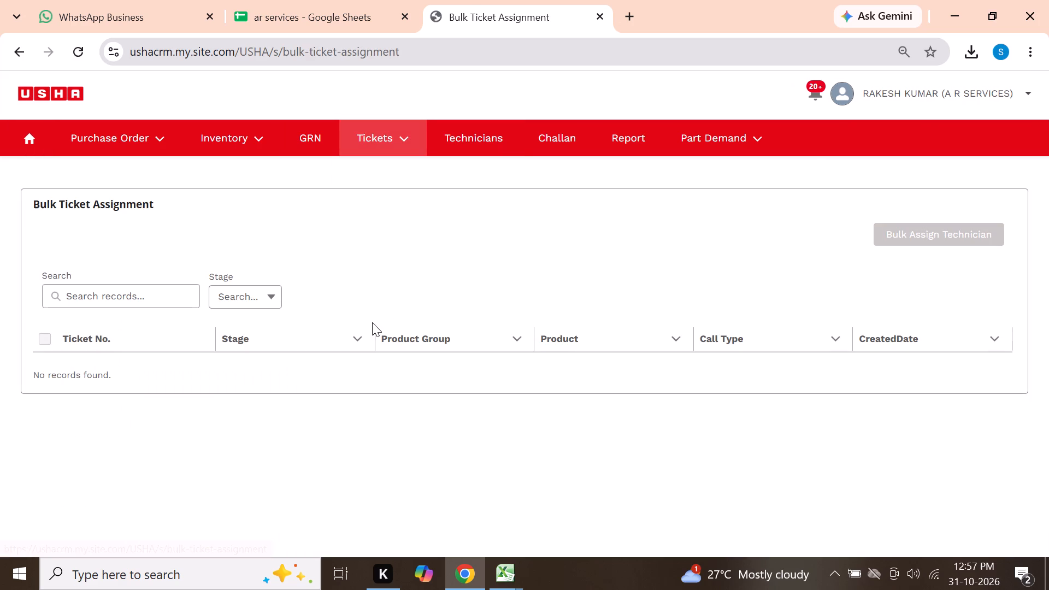
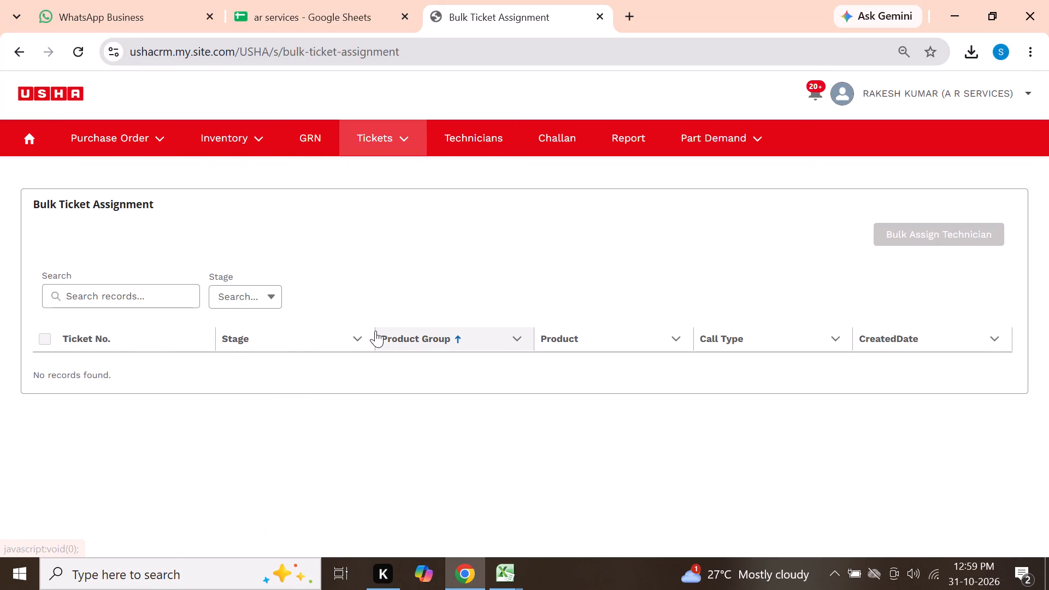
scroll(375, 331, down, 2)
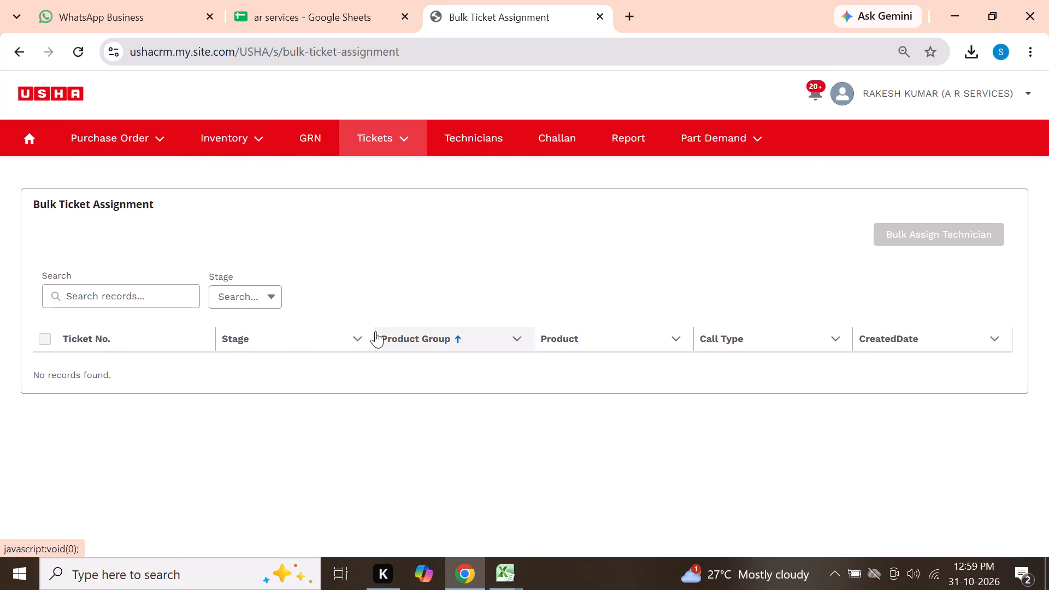
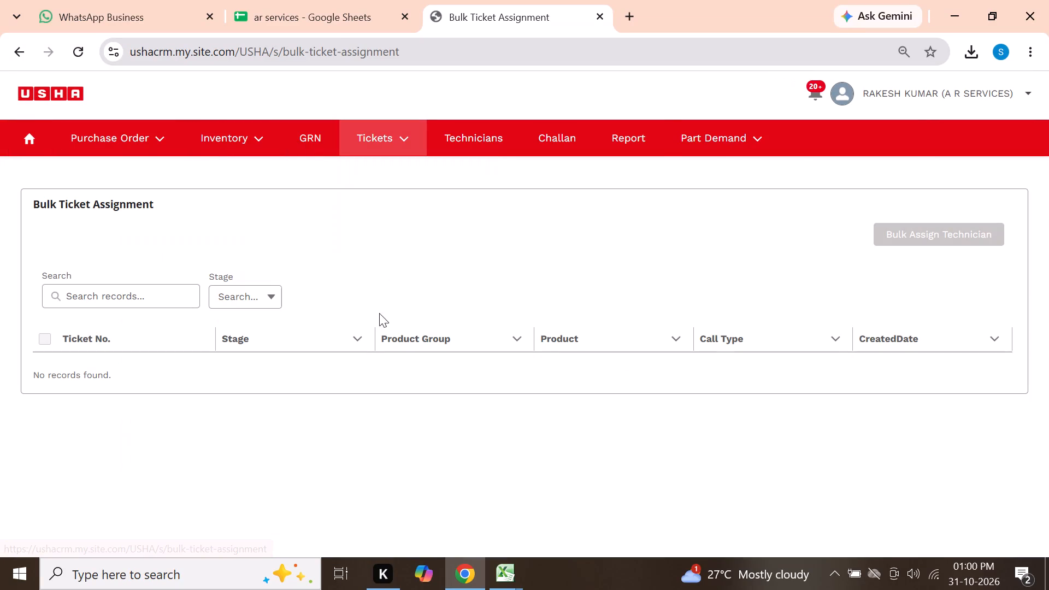
Check the Bulk Ticket Assignment list for new tickets dated 31/10/2026 and review their stages.
scroll(375, 326, down, 3)
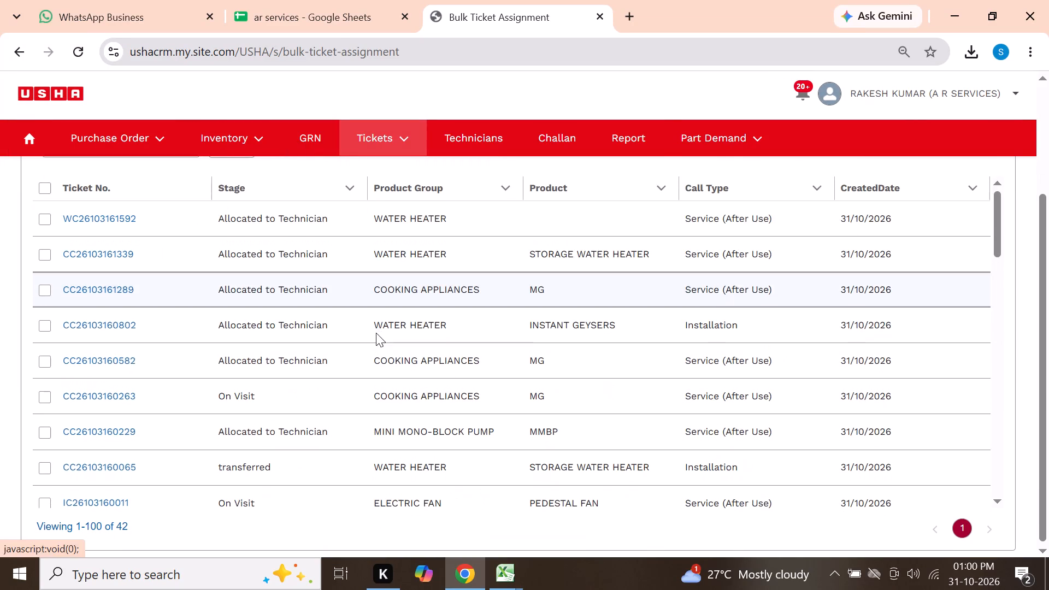
scroll(376, 333, down, 8)
scroll(375, 338, up, 10)
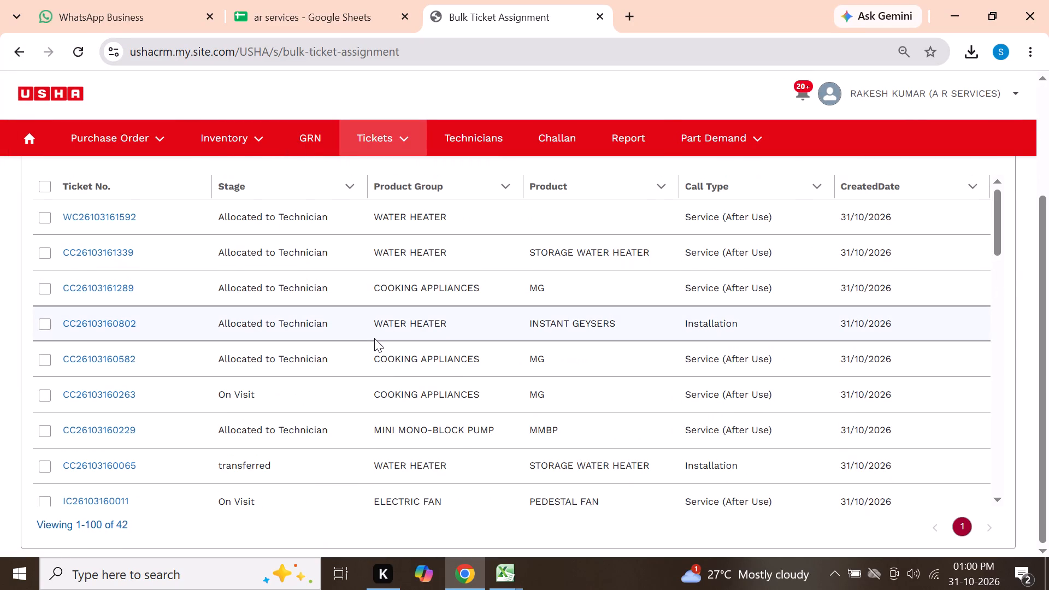
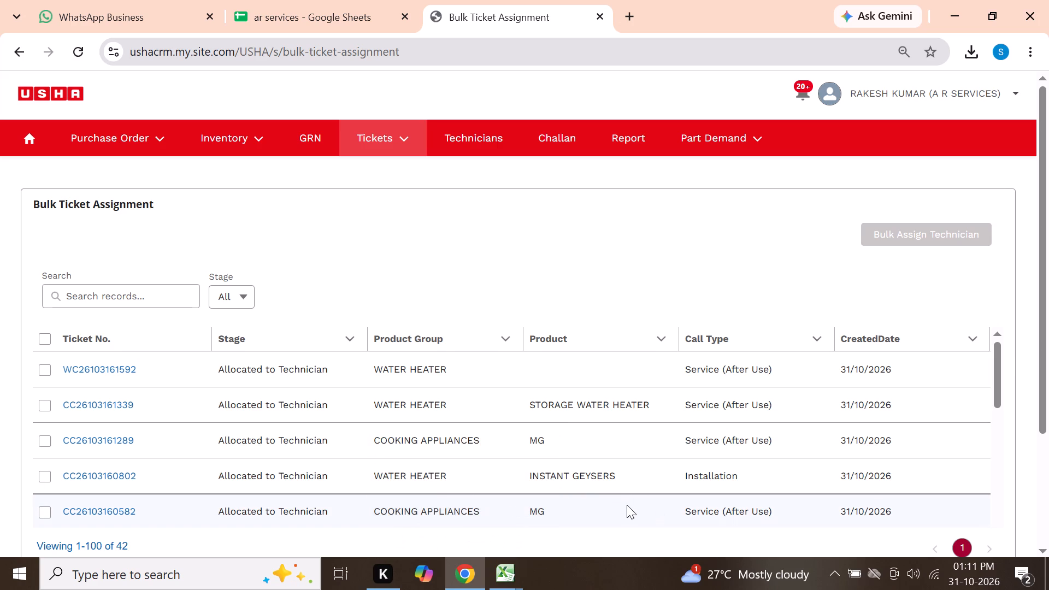
Review the stages and created dates of the older tickets further down the Bulk Ticket Assignment list.
scroll(616, 497, down, 1)
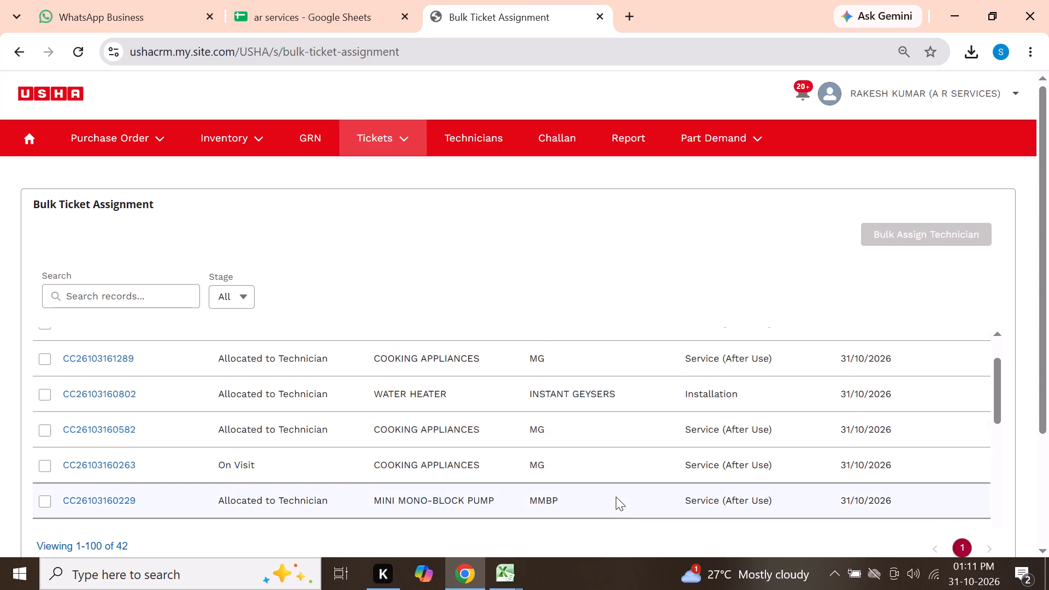
scroll(616, 497, down, 4)
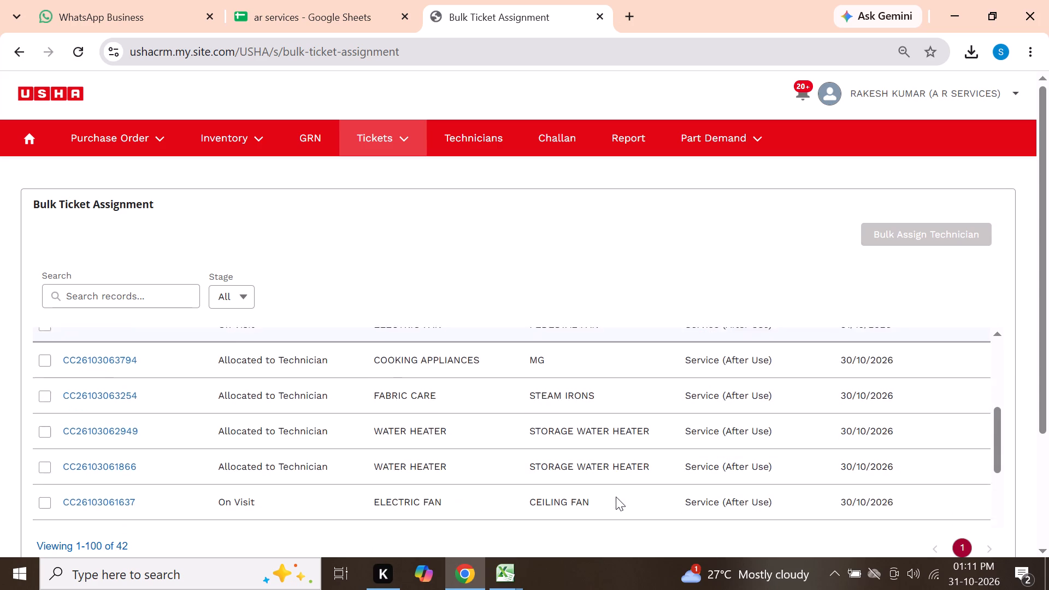
scroll(616, 497, down, 8)
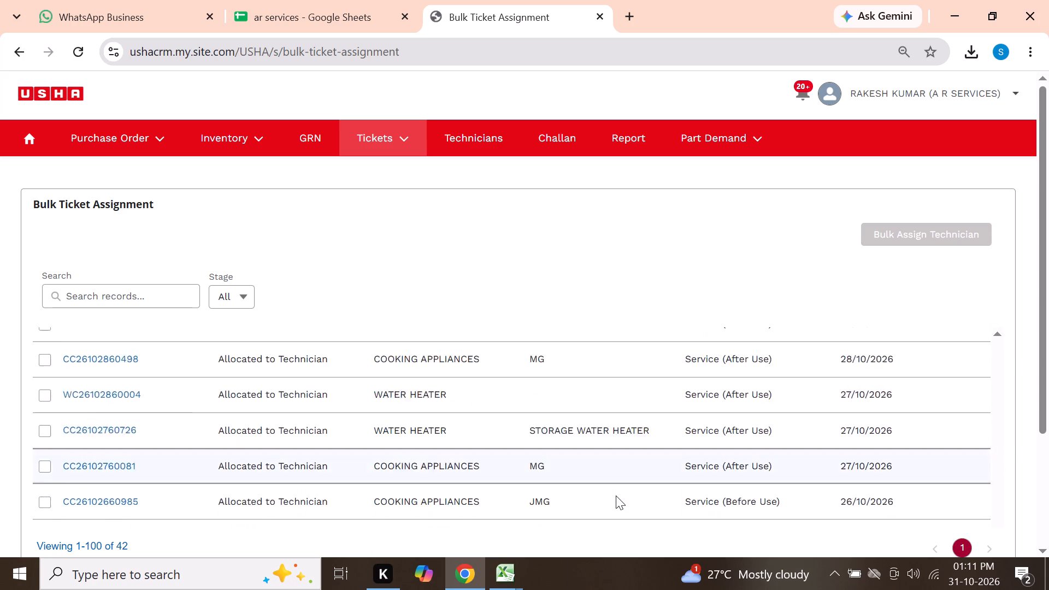
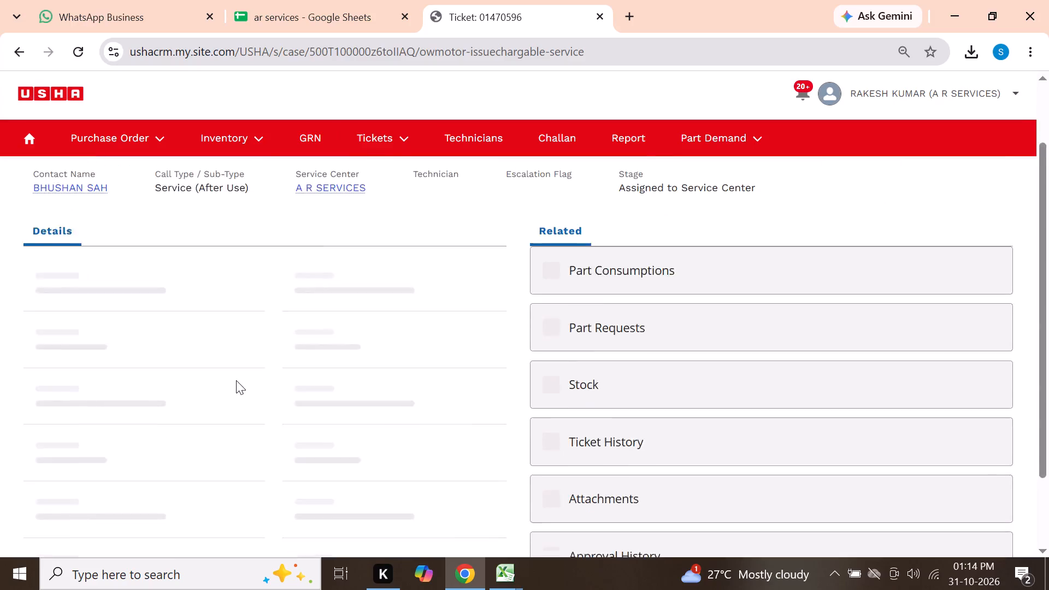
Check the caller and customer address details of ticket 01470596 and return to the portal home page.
scroll(236, 380, down, 13)
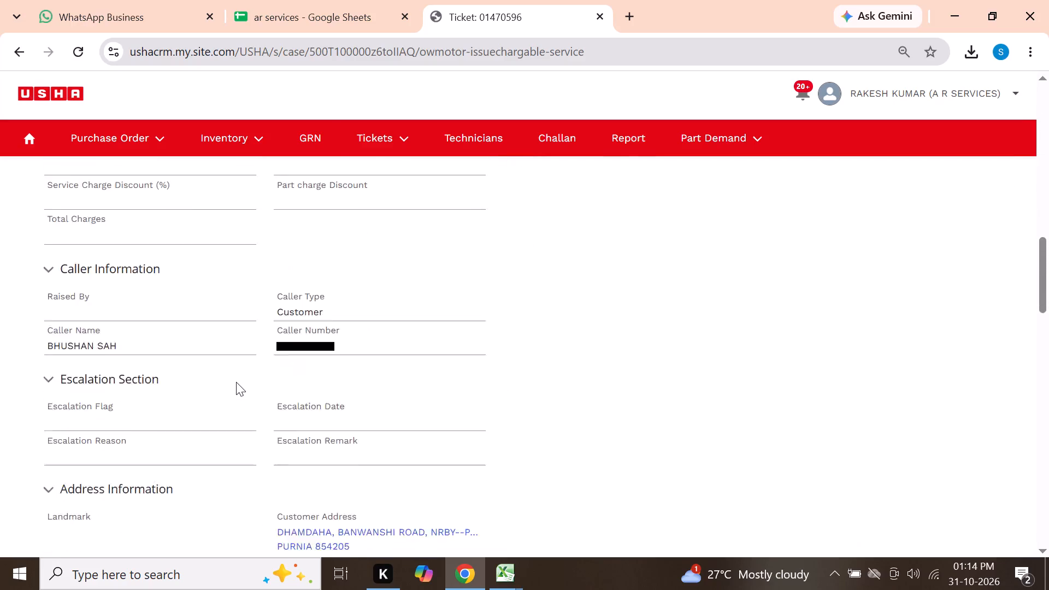
scroll(236, 382, down, 2)
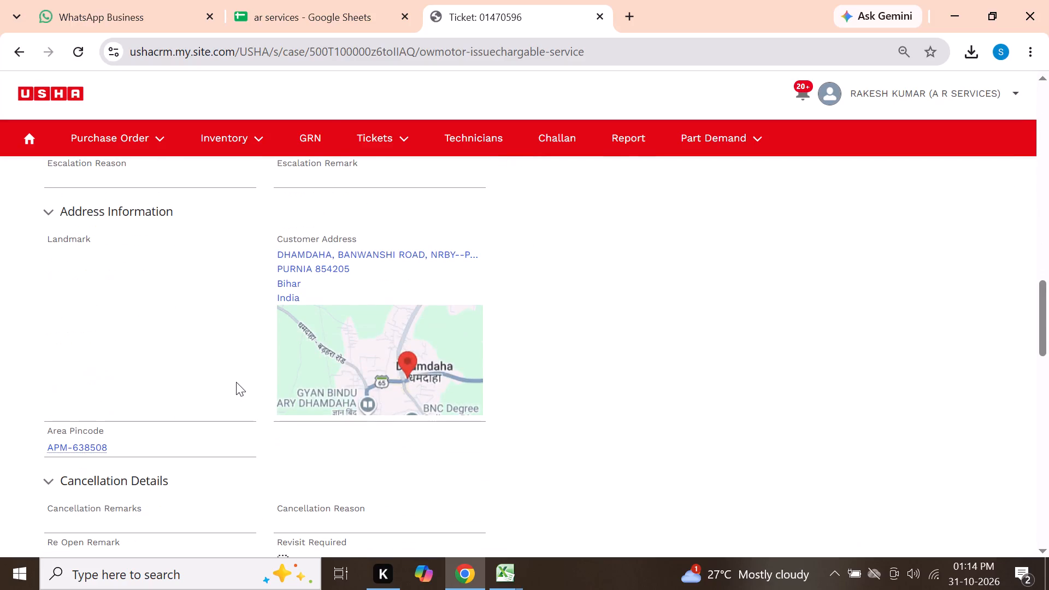
click(30, 149)
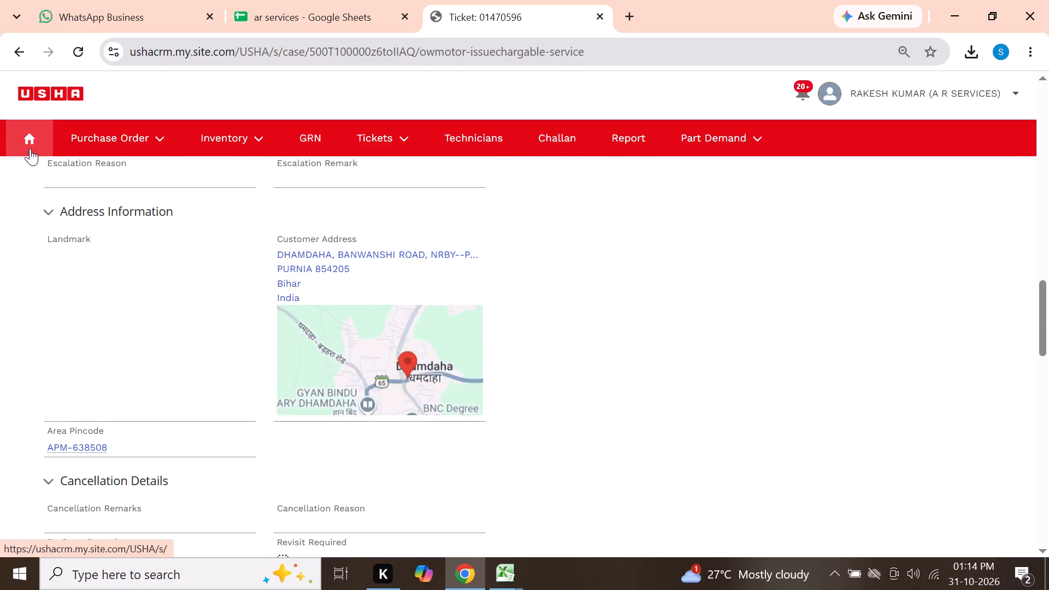
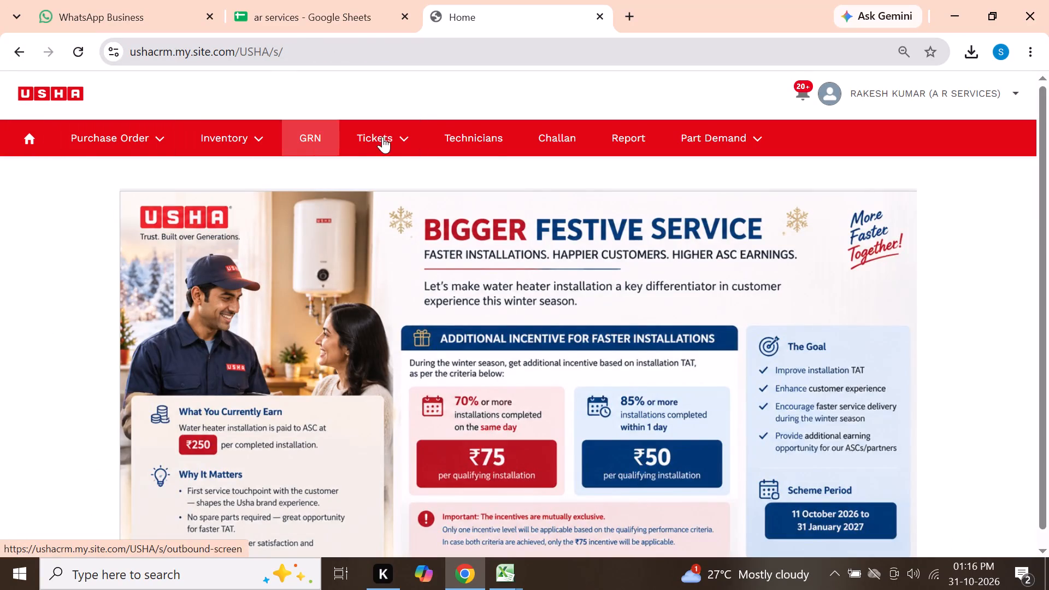
Open the Bulk Ticket Assignment list again and check it for newly arrived tickets dated 31/10/2026.
click(384, 135)
click(397, 230)
click(394, 138)
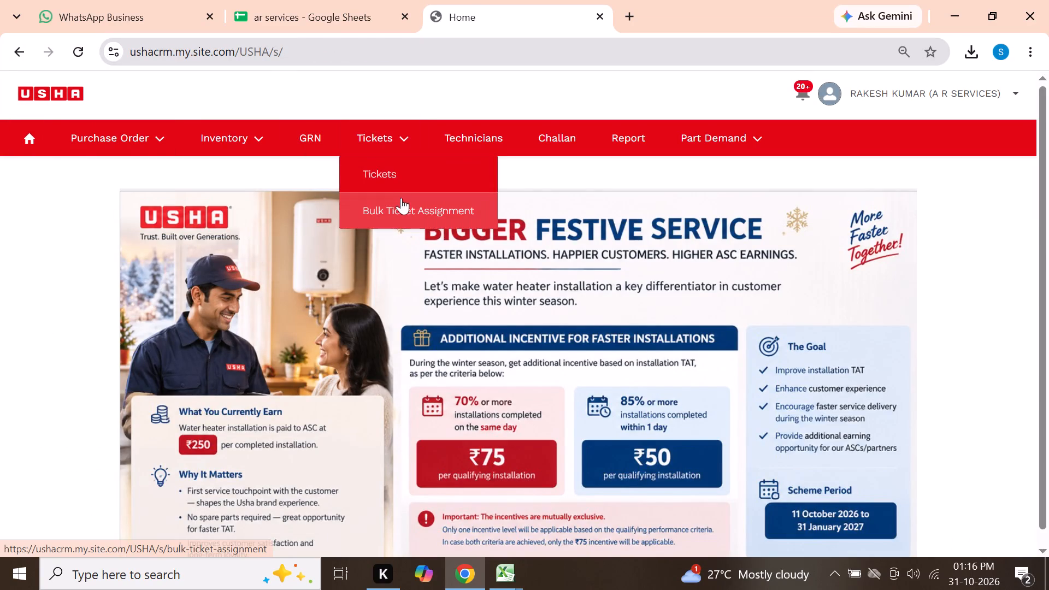
click(401, 202)
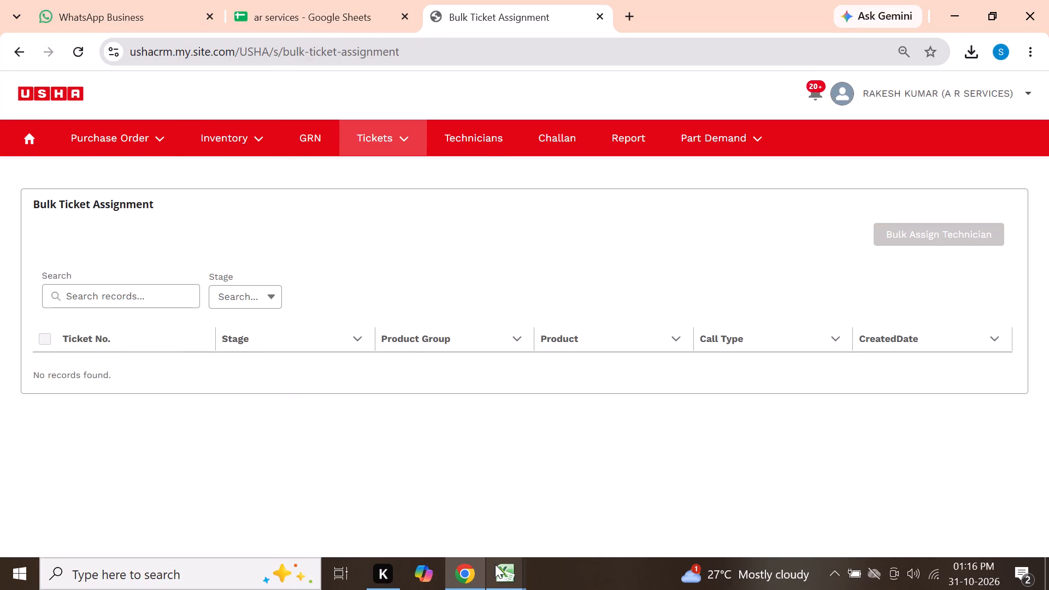
click(771, 502)
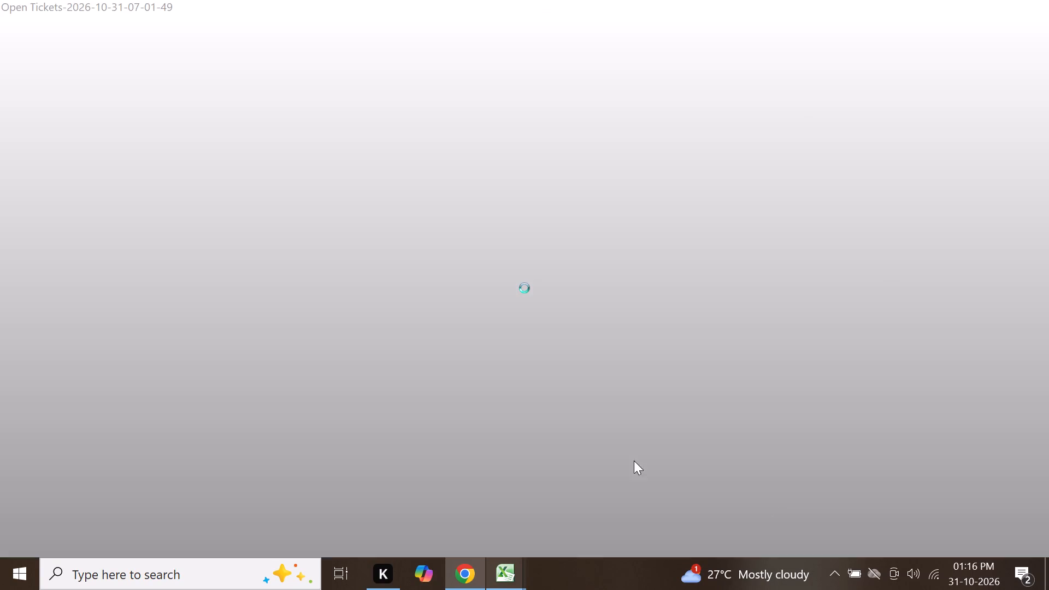
click(626, 459)
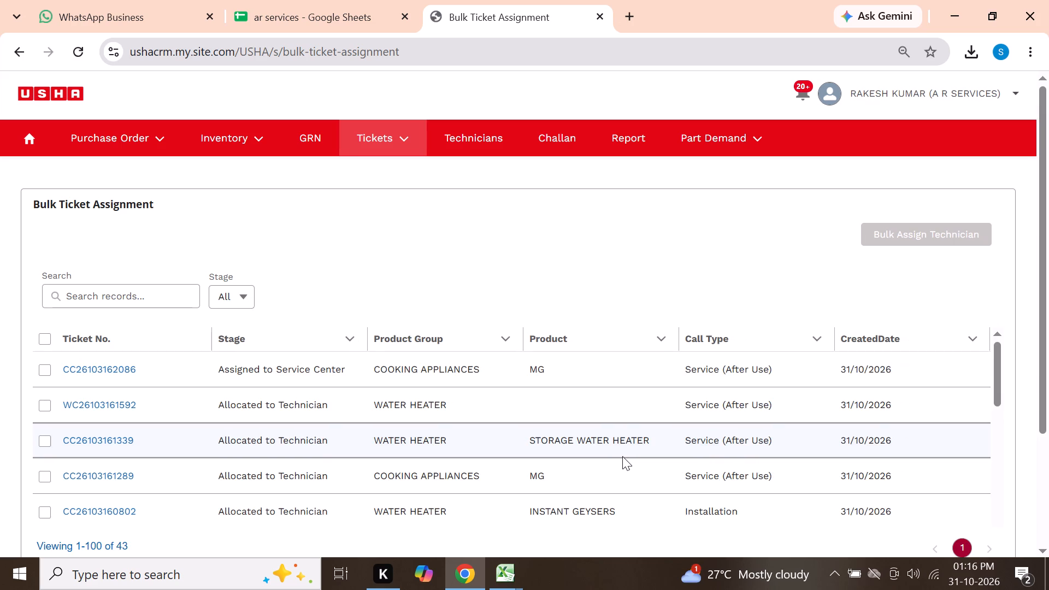
click(505, 569)
click(793, 517)
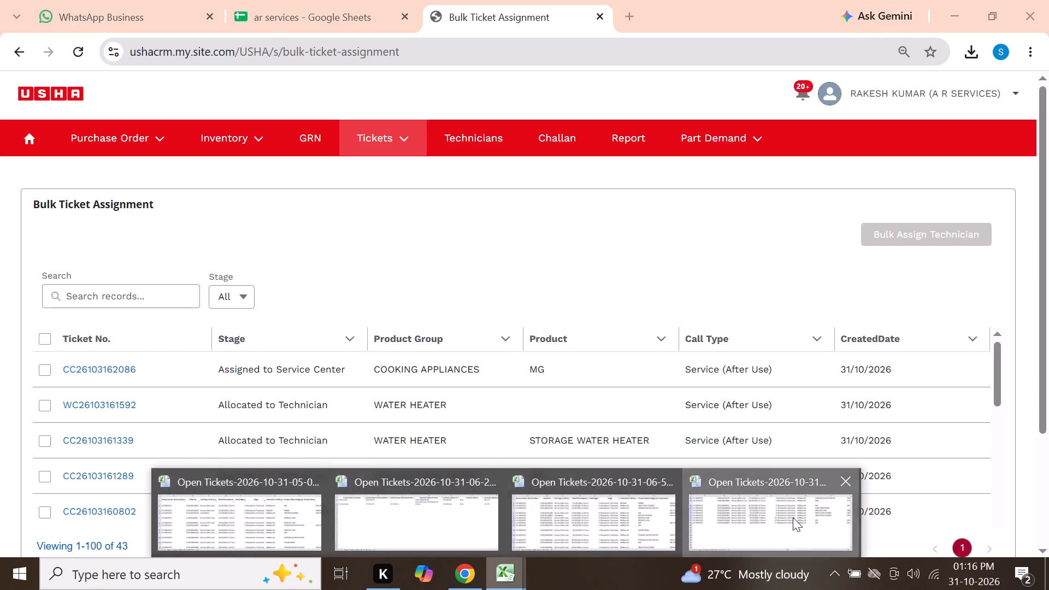
click(445, 405)
click(443, 369)
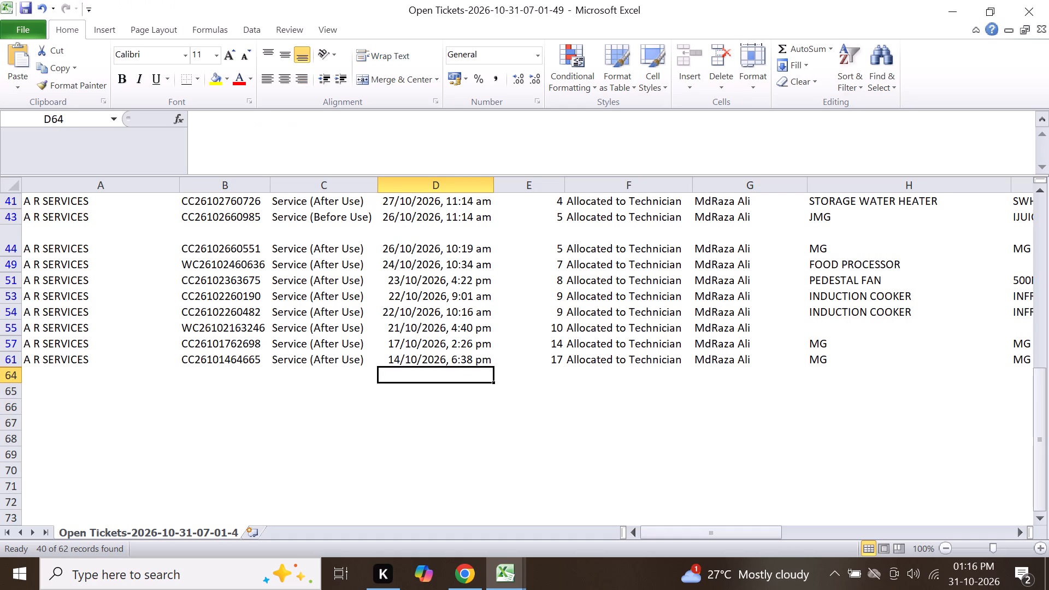
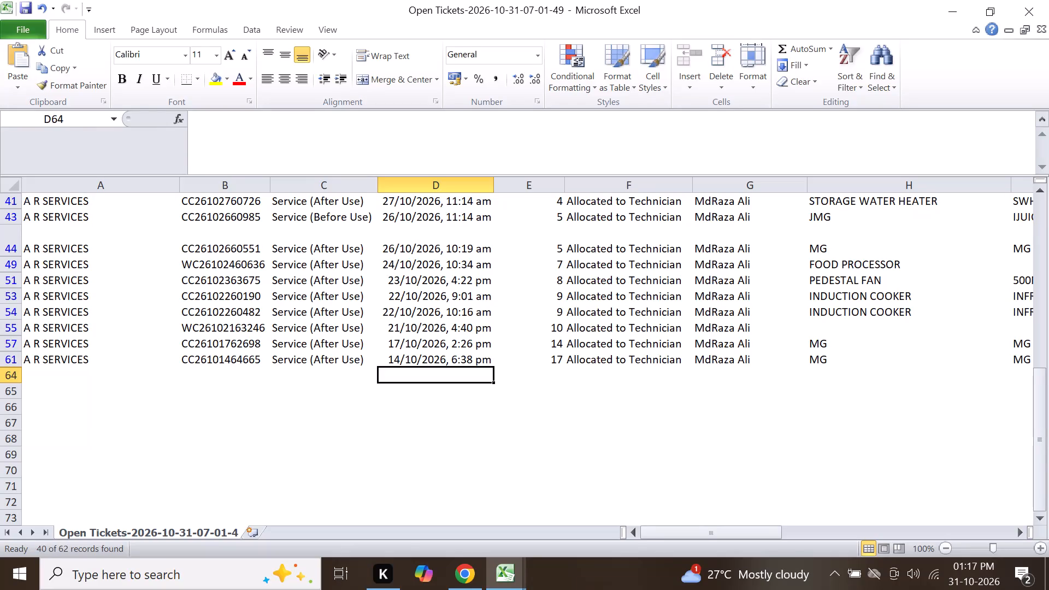
Review the filtered ticket rows in the older workbook, back up to the newest 31/10/2026 entries.
click(470, 418)
scroll(436, 370, up, 5)
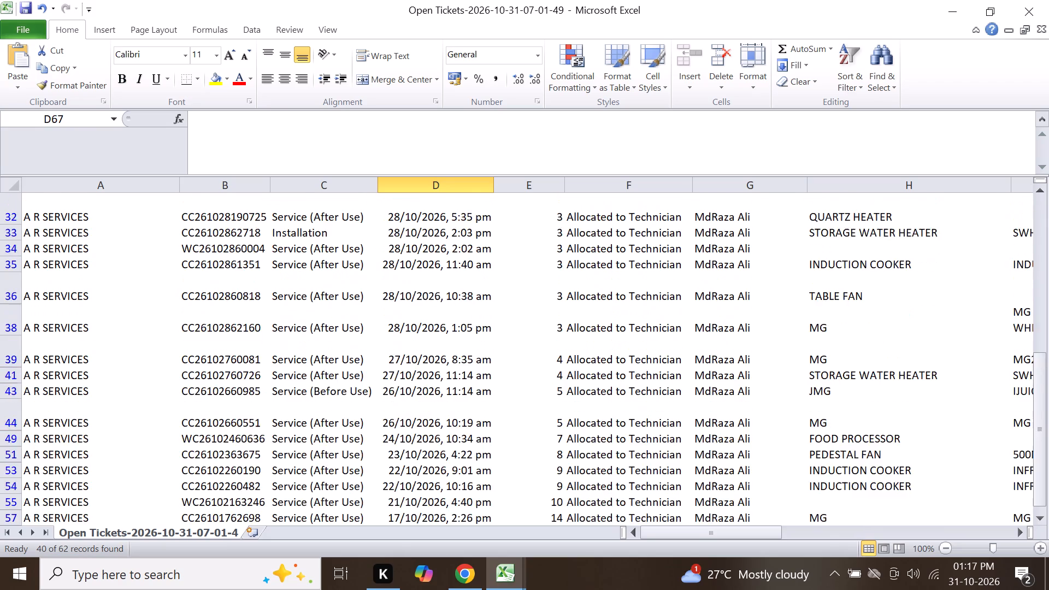
scroll(435, 370, up, 17)
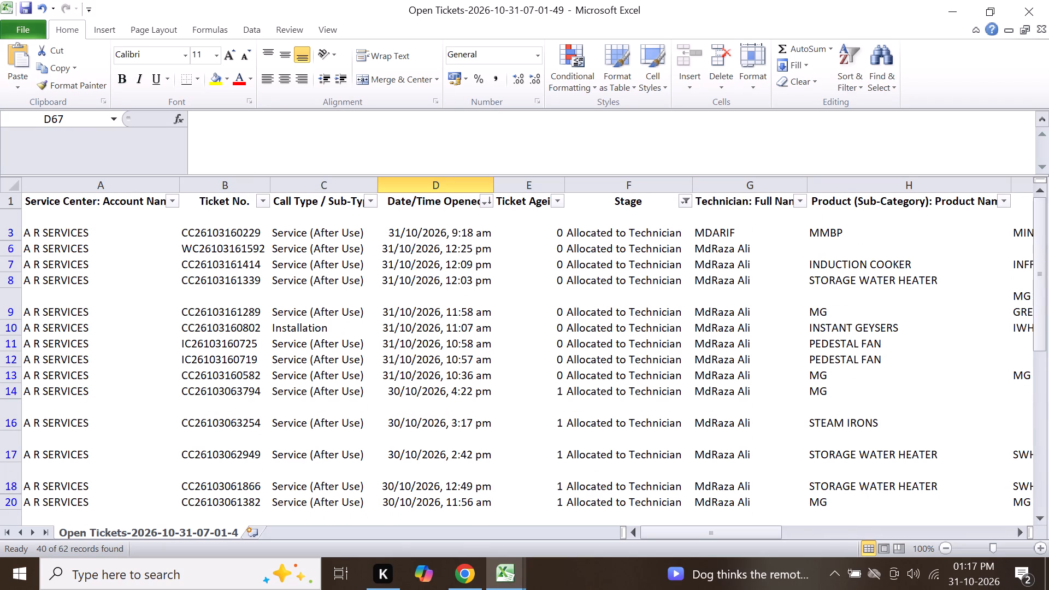
scroll(435, 370, up, 2)
Switch to Chrome and reload the Bulk Ticket Assignment list from the home page to check for newly arrived tickets.
click(460, 577)
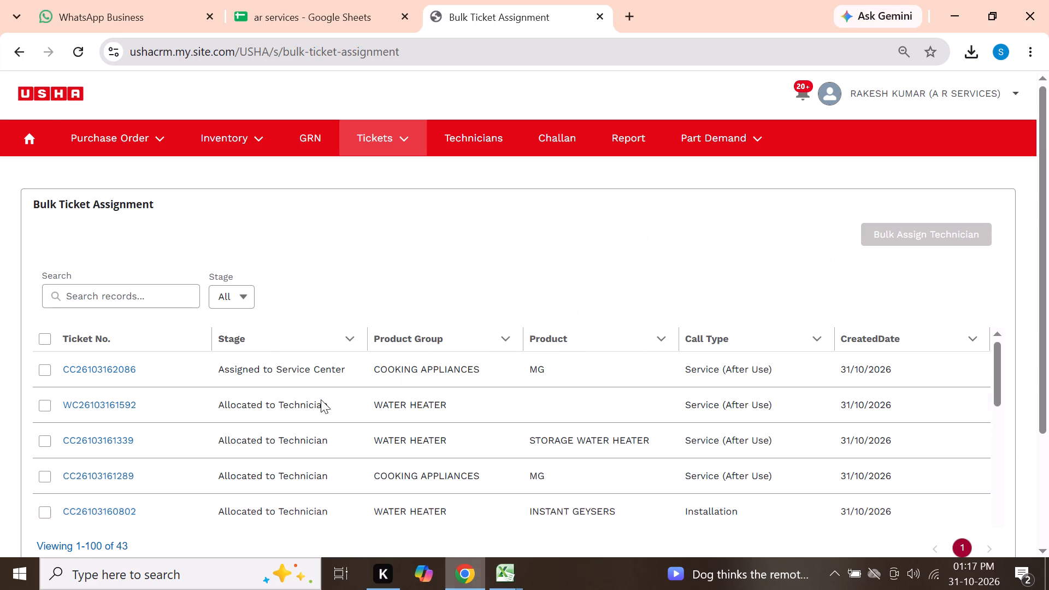
double_click(33, 144)
click(380, 128)
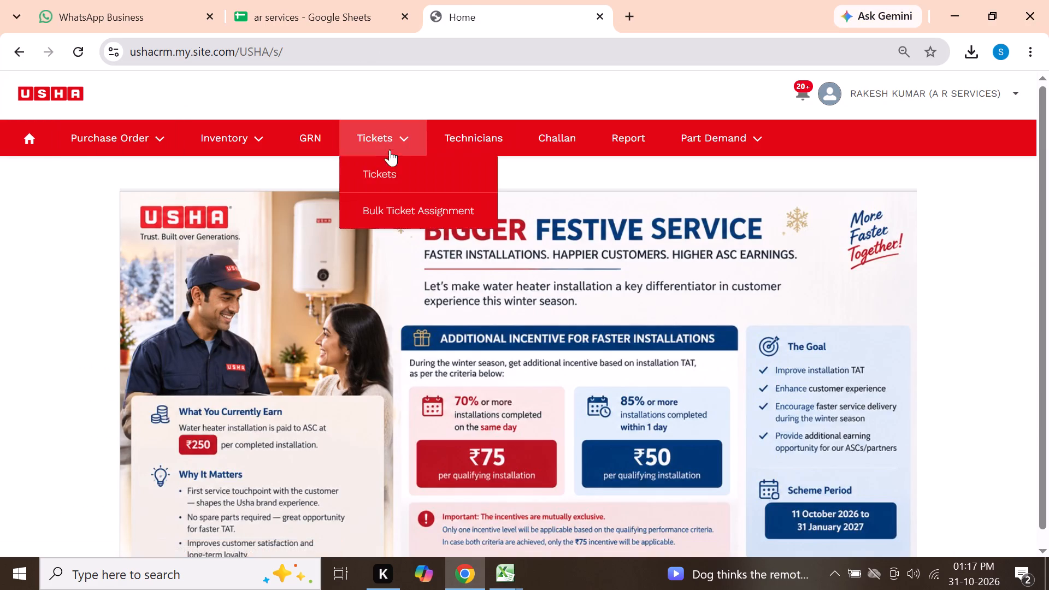
click(382, 205)
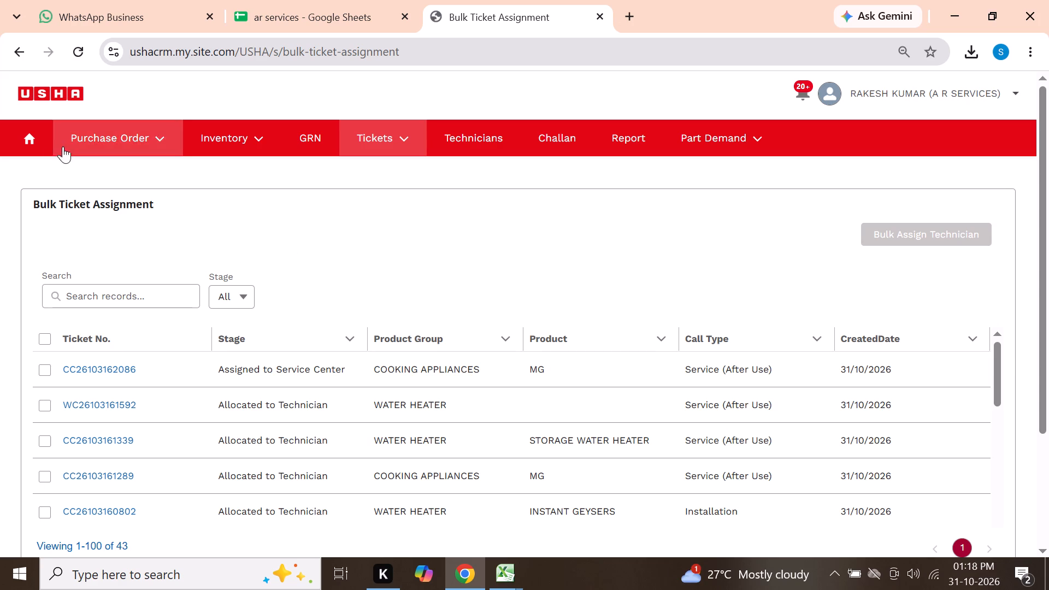
click(23, 140)
click(33, 140)
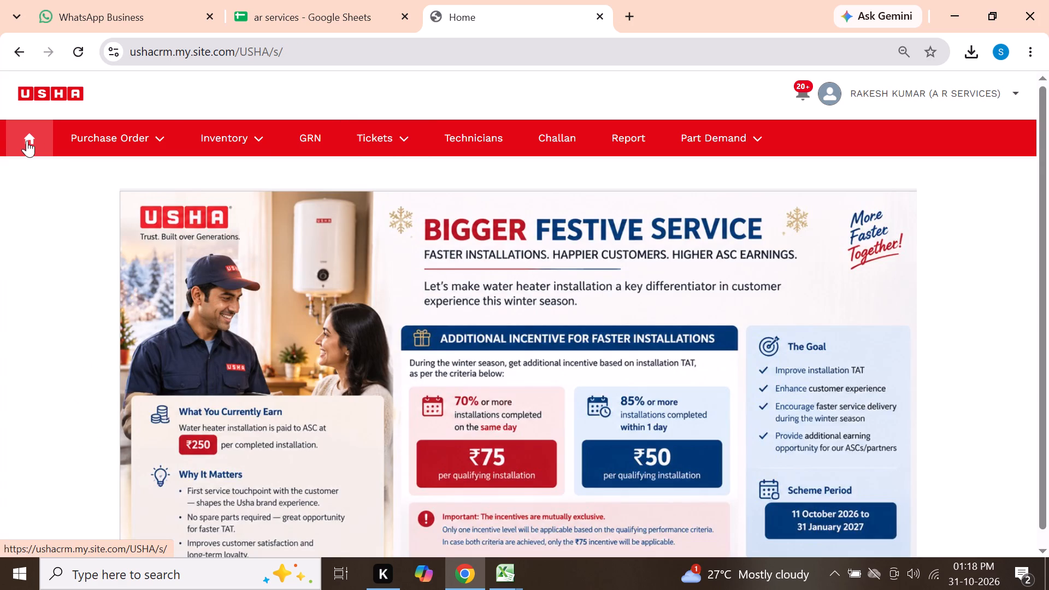
click(27, 140)
click(387, 130)
click(412, 208)
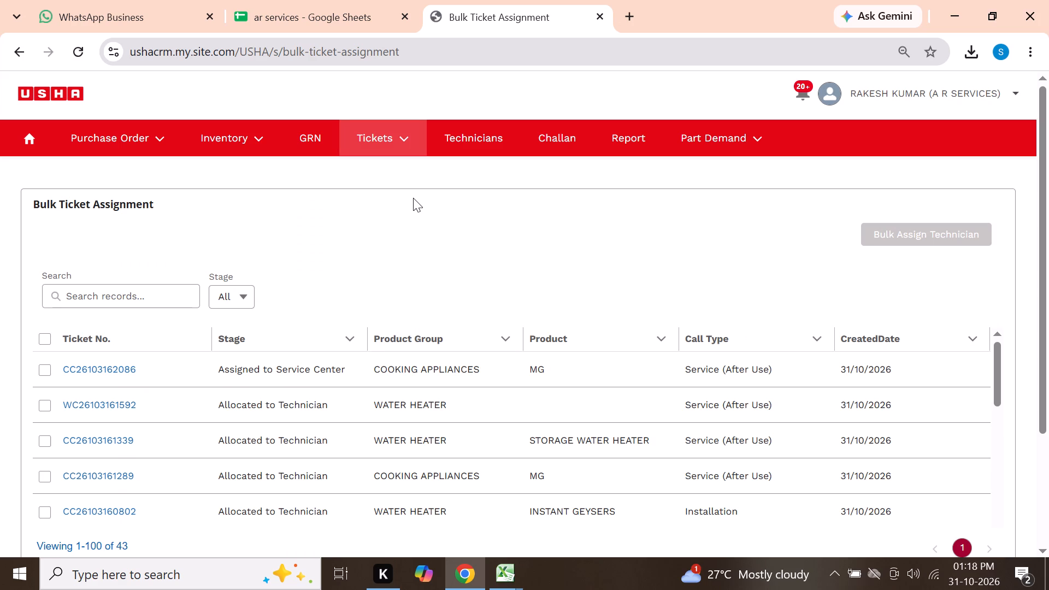
click(135, 375)
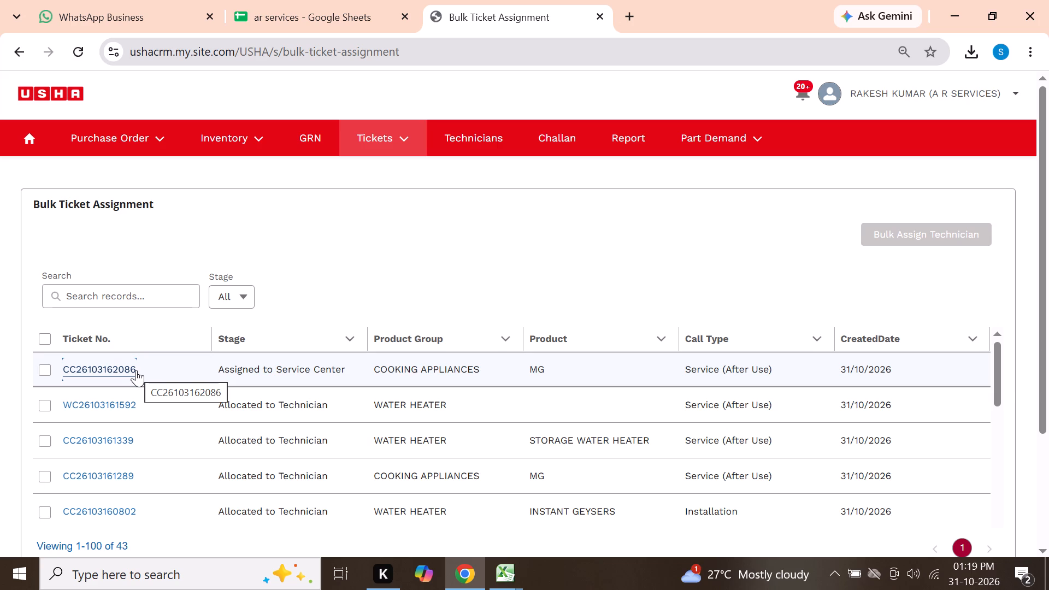
click(107, 361)
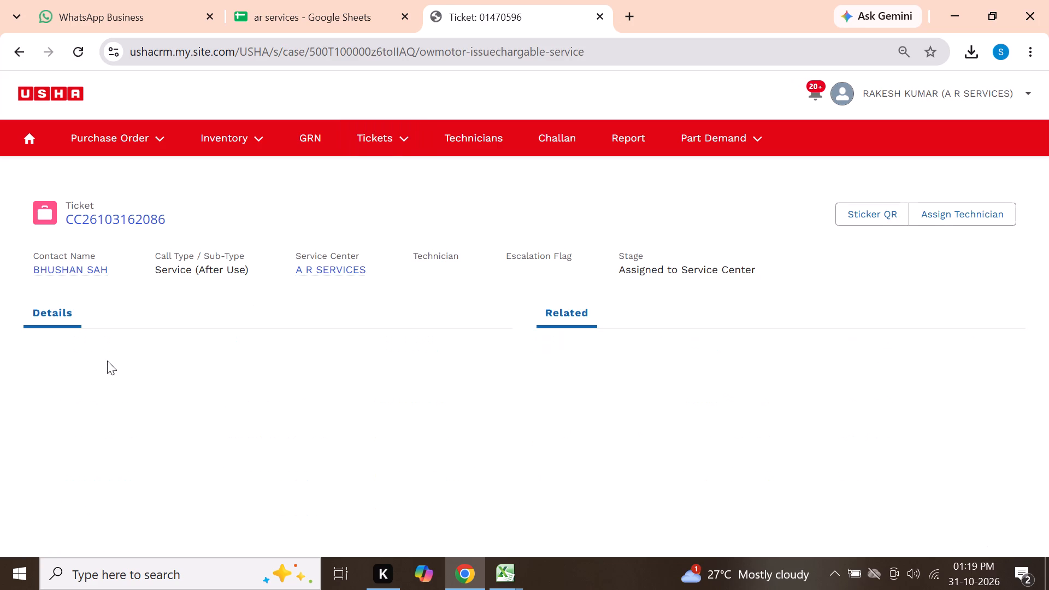
click(936, 209)
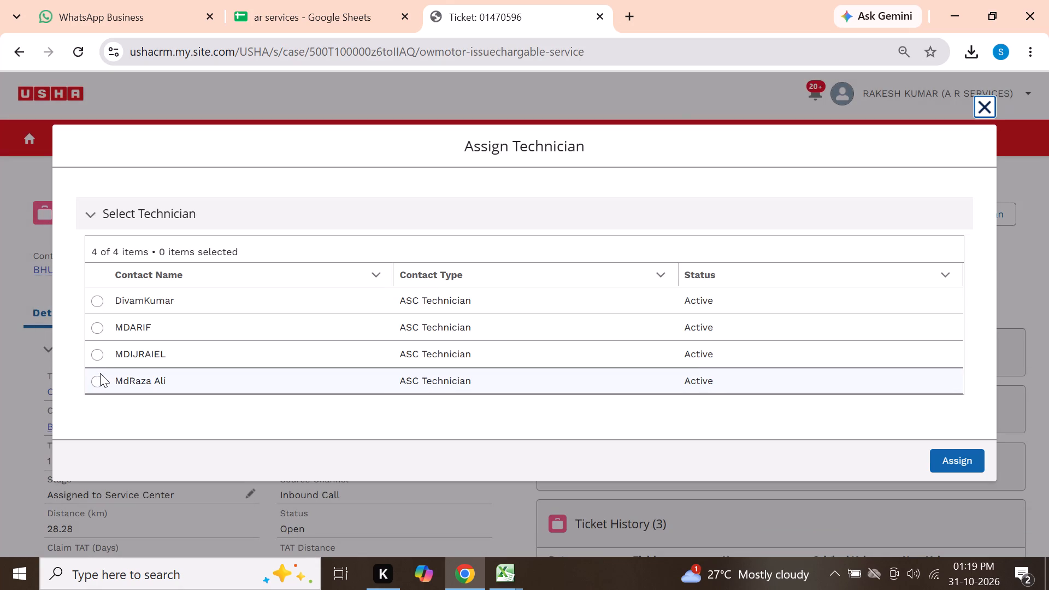
click(96, 377)
click(960, 461)
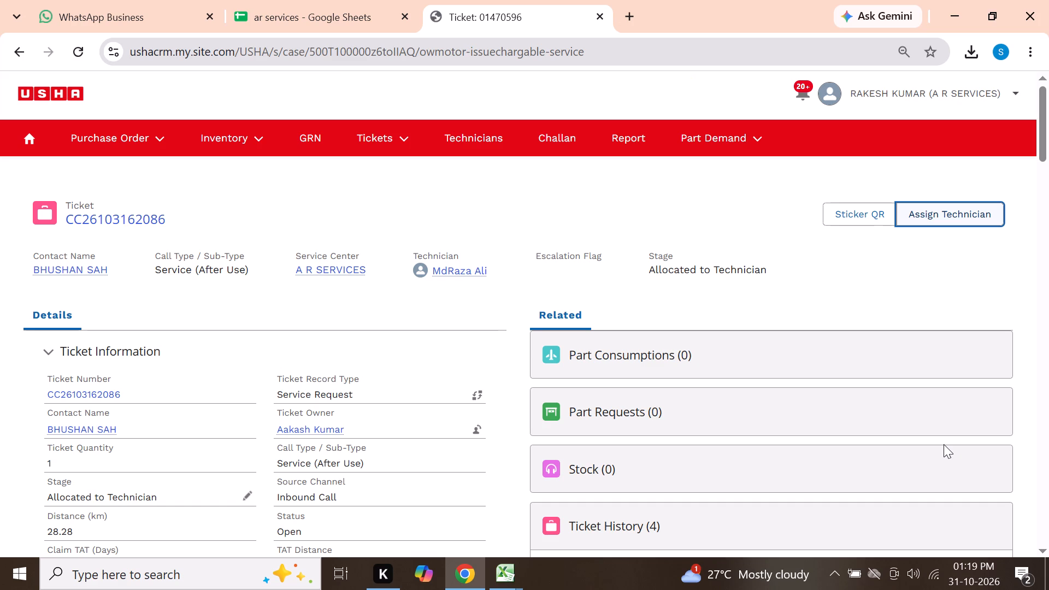
click(33, 138)
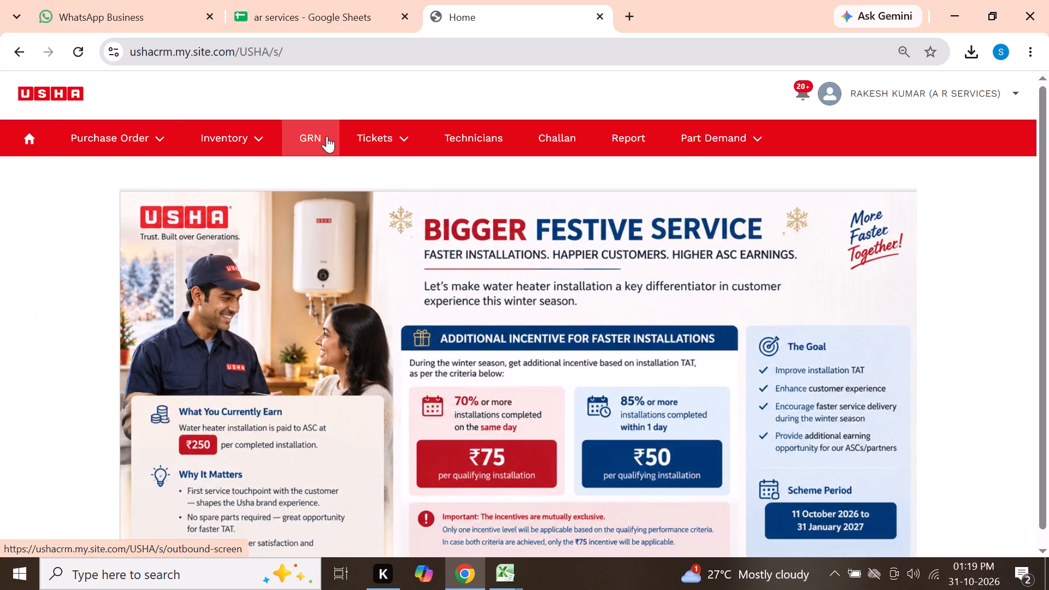
click(395, 133)
click(439, 219)
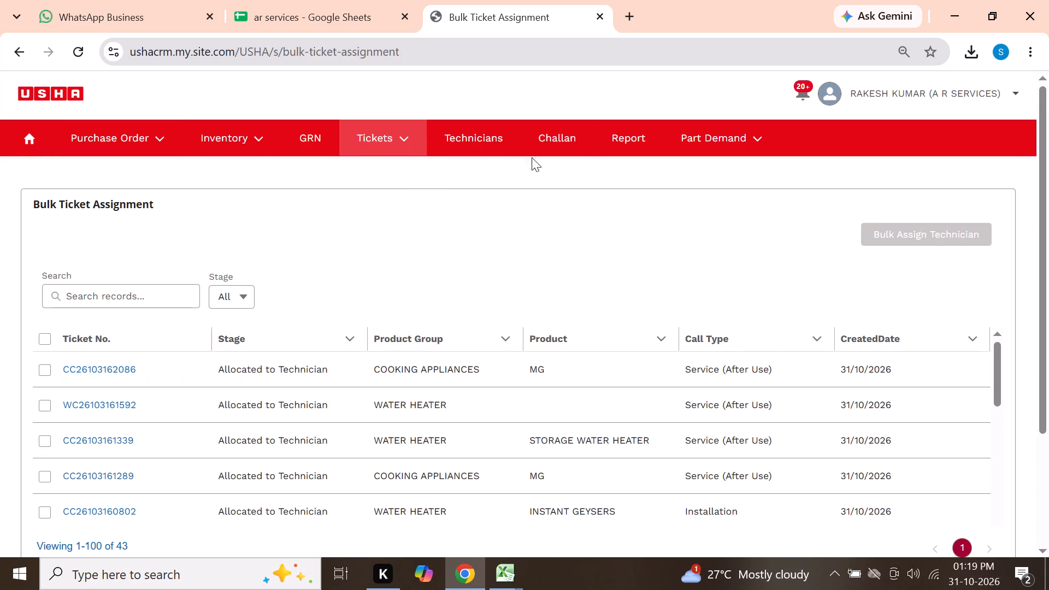
Export the Open Ticket Report as Details Only in Excel .xls format.
click(631, 143)
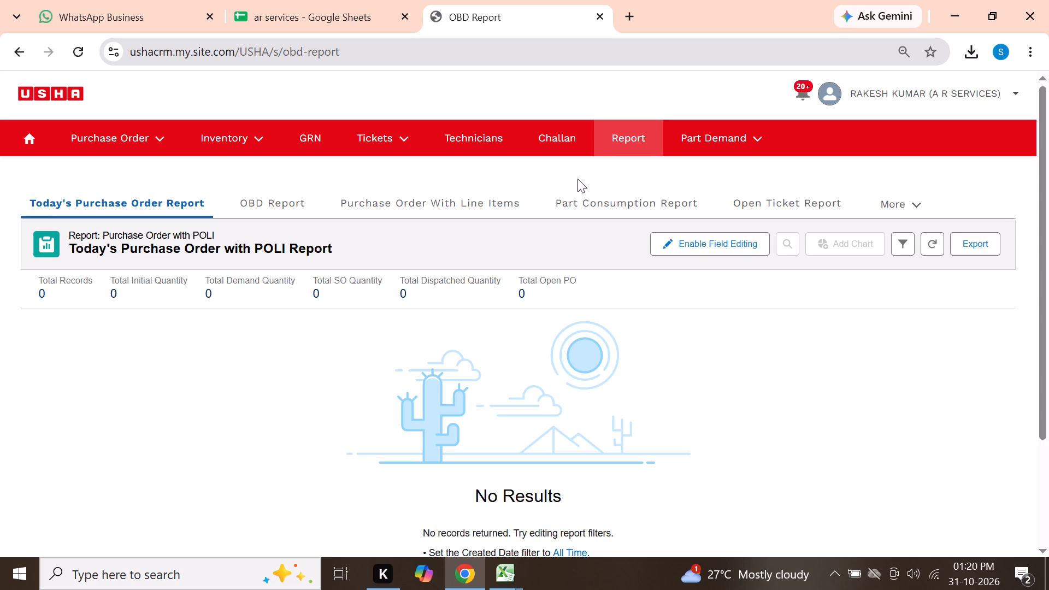
click(768, 197)
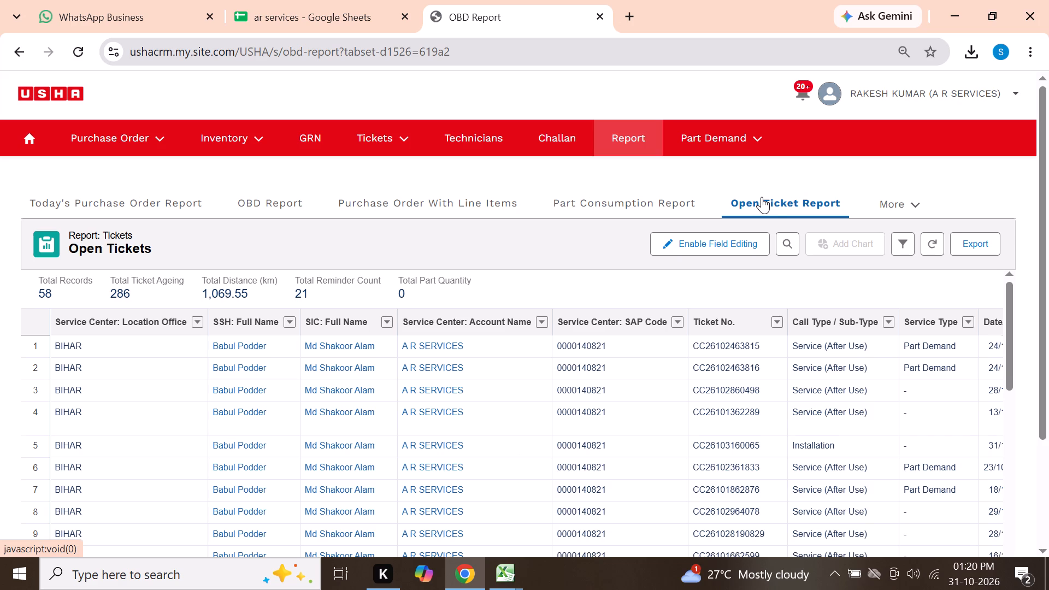
click(979, 239)
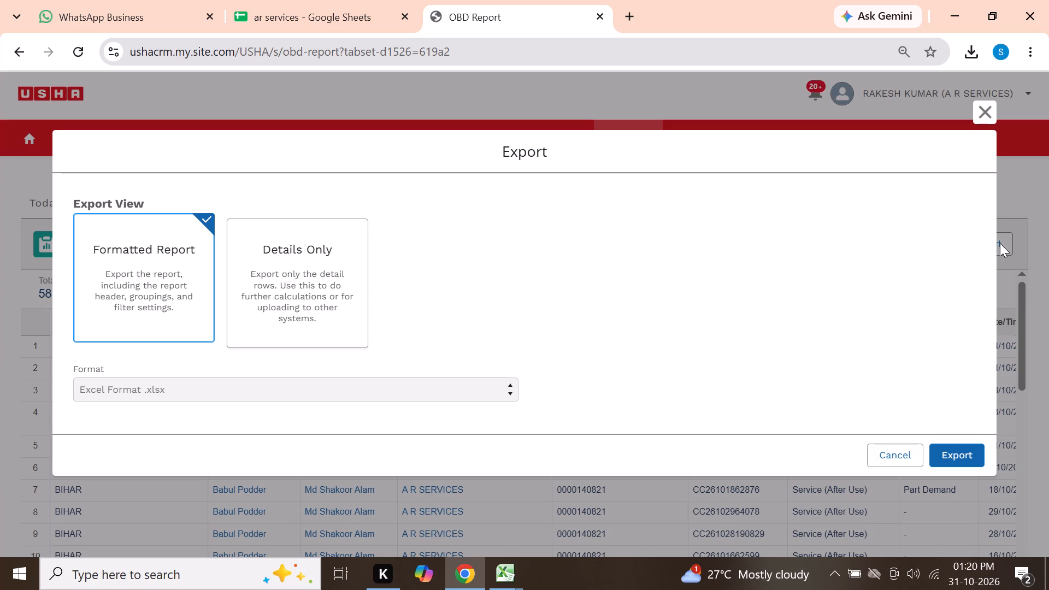
click(352, 283)
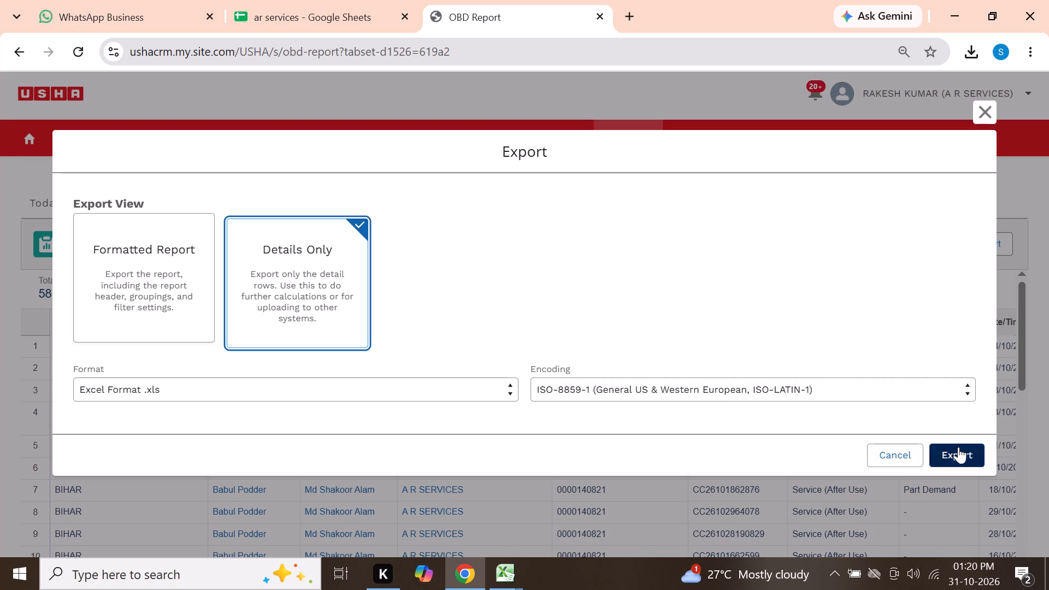
click(957, 447)
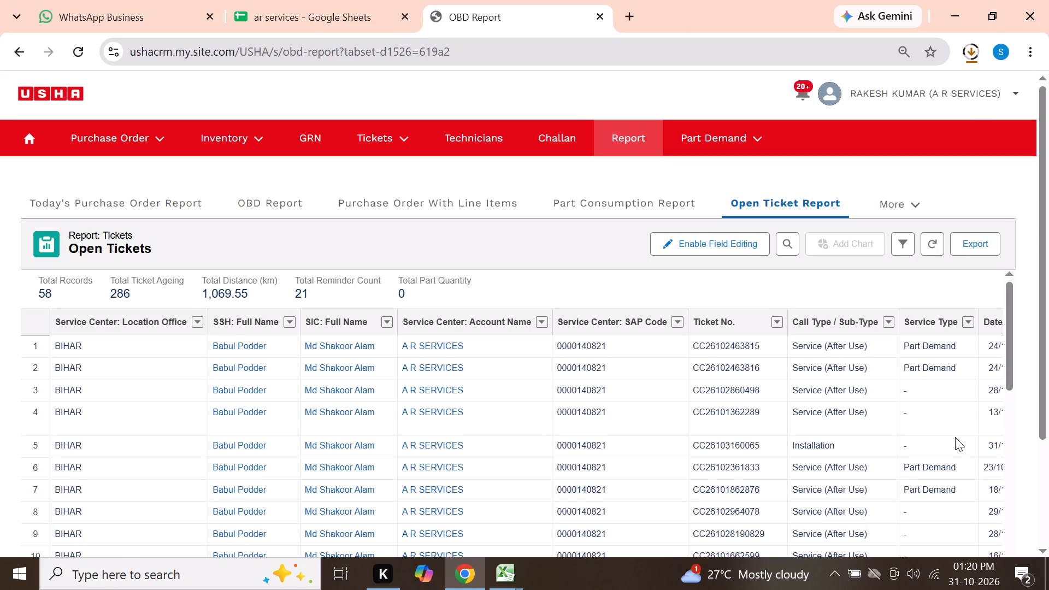
click(897, 108)
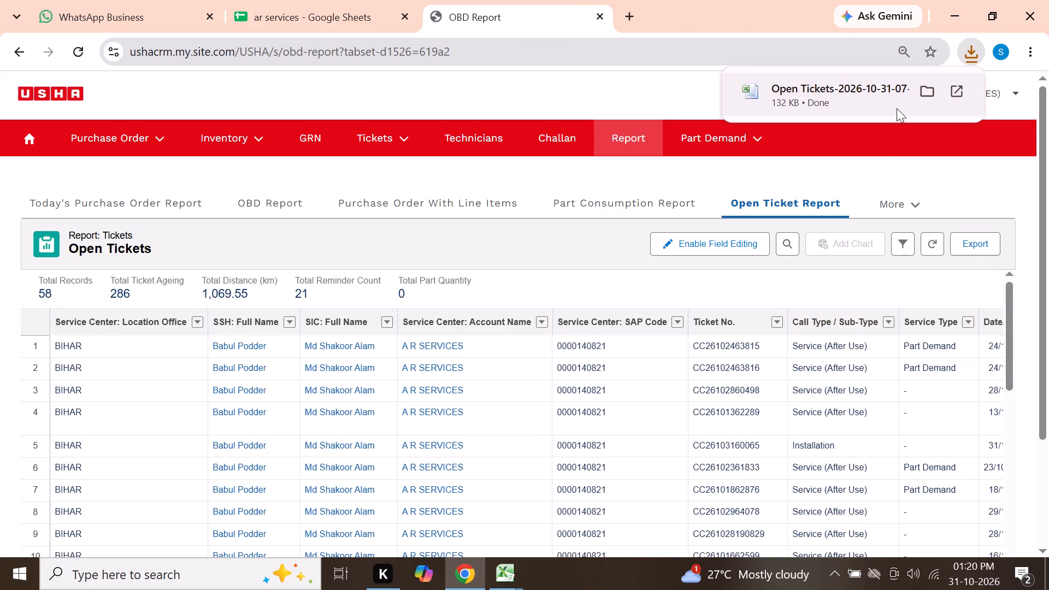
click(895, 113)
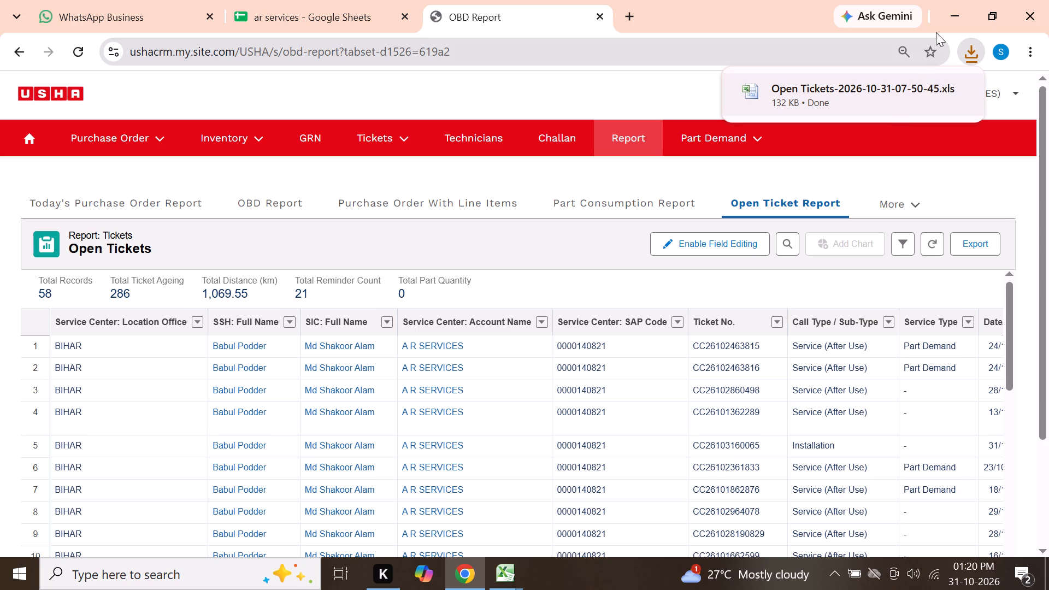
click(951, 19)
click(463, 326)
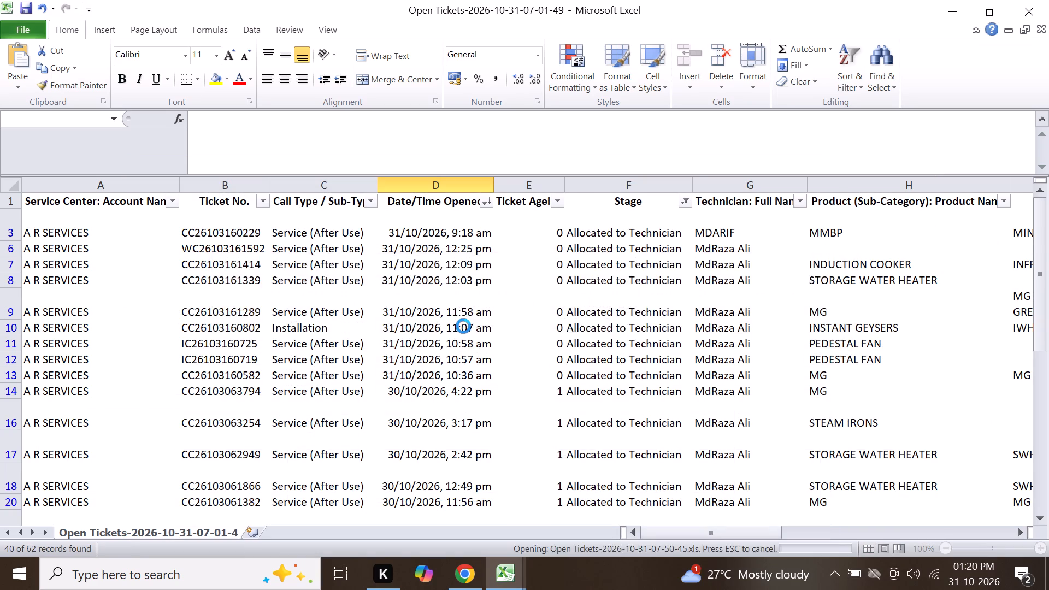
click(463, 326)
click(463, 326)
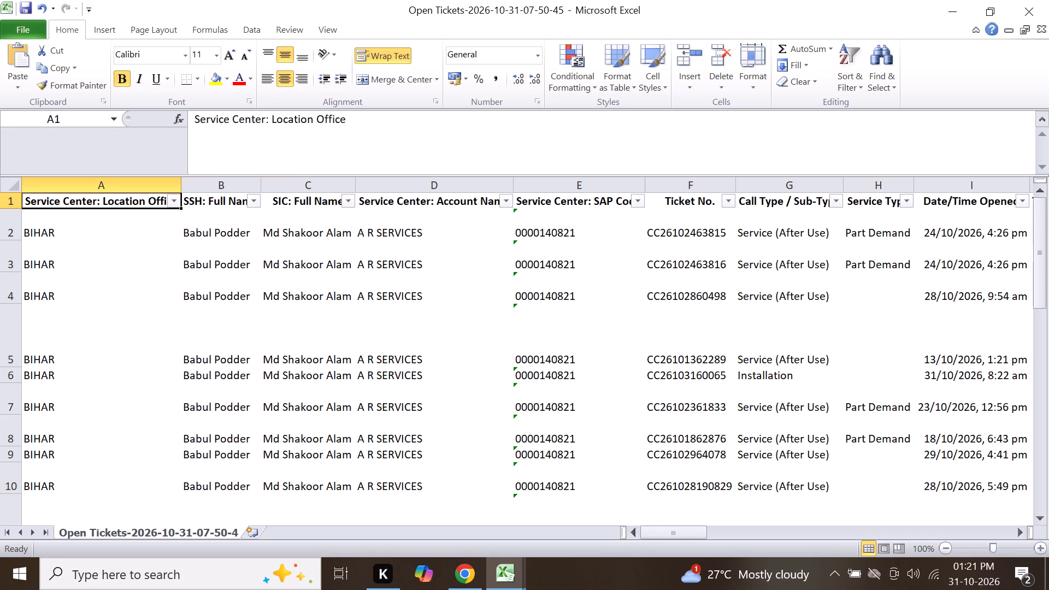
Delete the Location Office, SSH, SIC, SAP Code and Service Type columns from the newly exported sheet.
click(237, 317)
drag(101, 182, 262, 218)
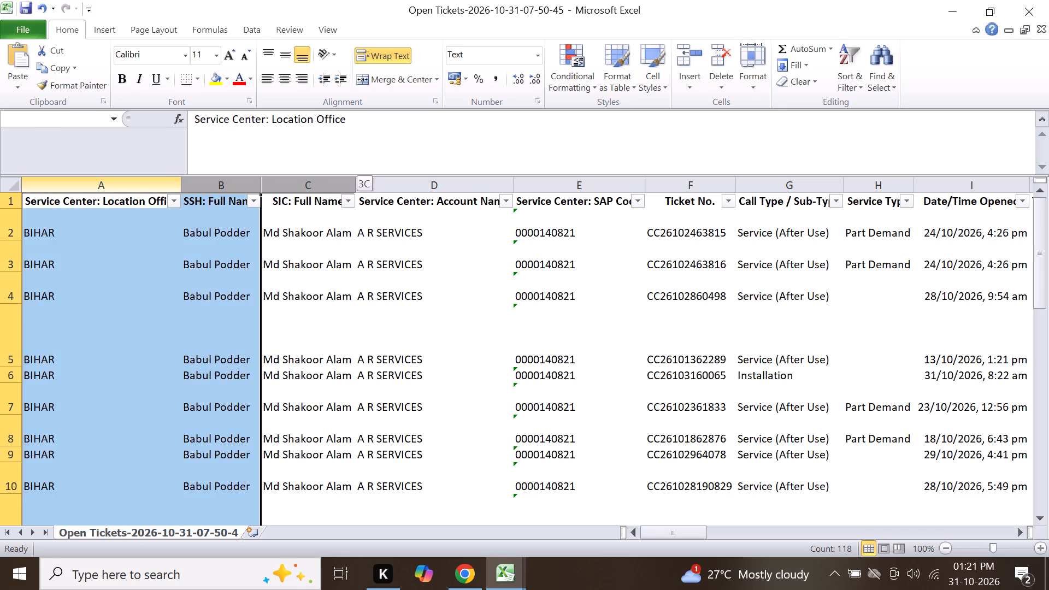
drag(262, 218, 341, 235)
right_click(255, 269)
click(291, 383)
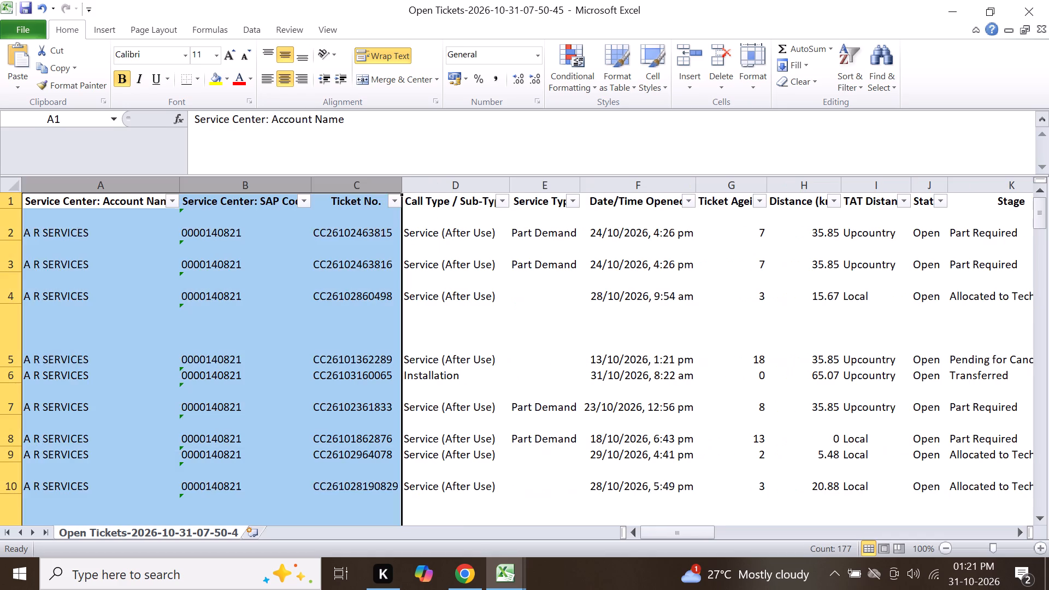
click(219, 192)
right_click(221, 191)
click(256, 307)
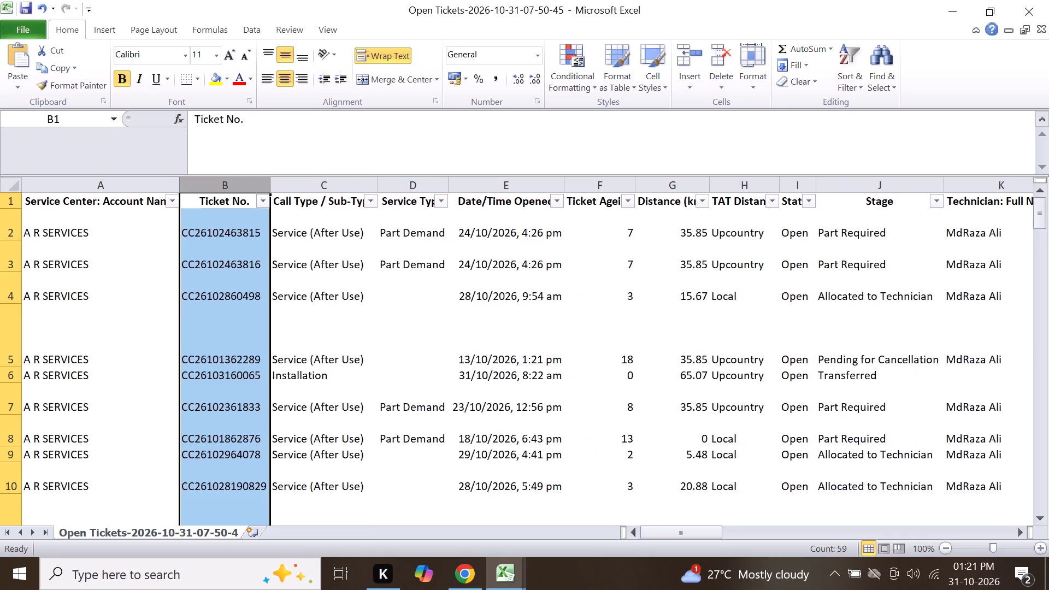
click(399, 183)
right_click(399, 183)
click(444, 297)
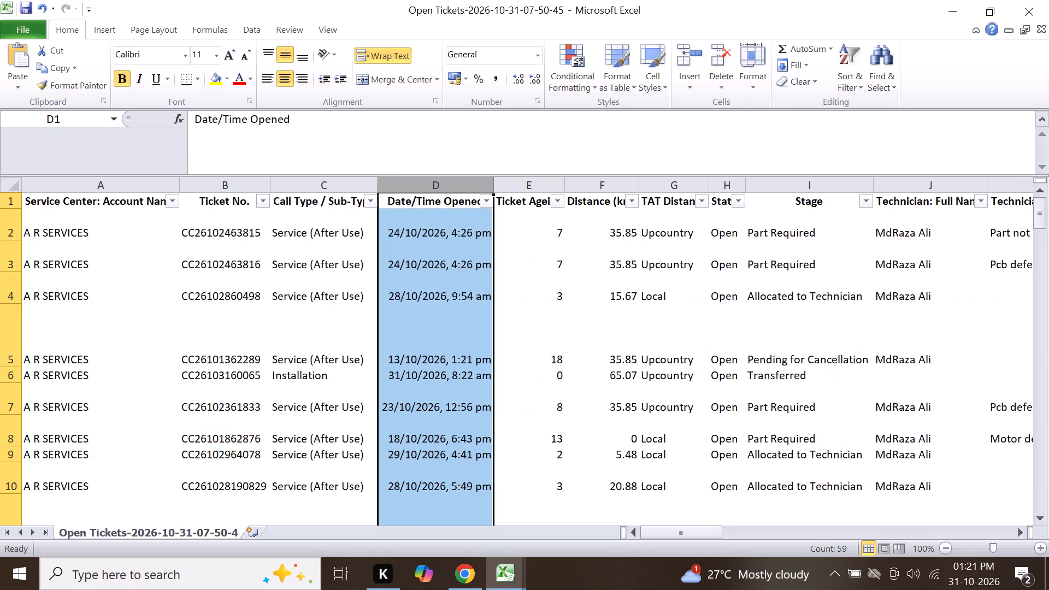
Delete the Distance, TAT Distance, Status, Technician Observation, Check-In Datetime and Product Group columns.
drag(580, 189, 720, 239)
right_click(687, 252)
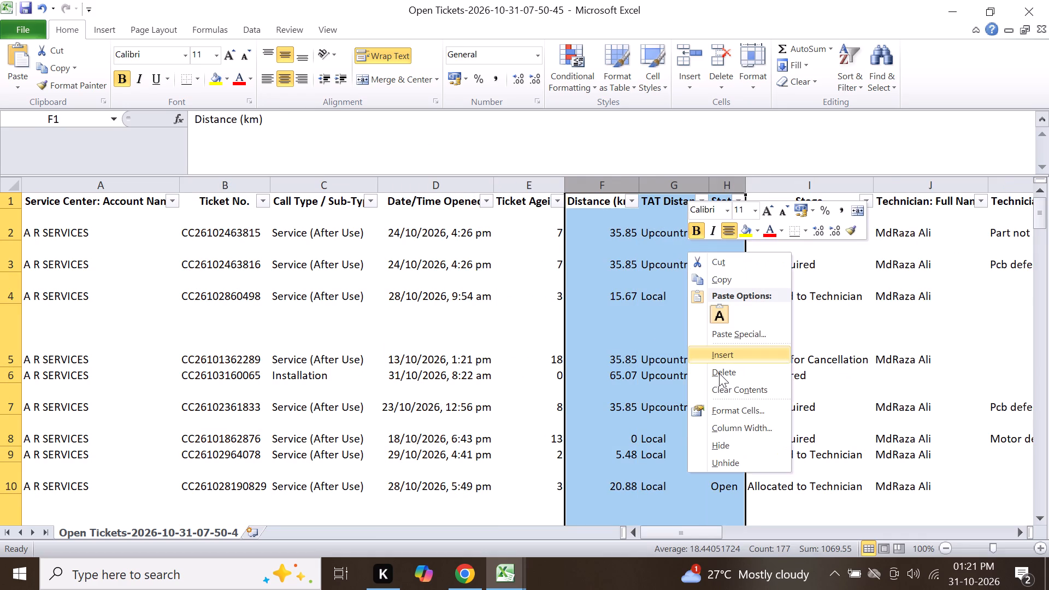
click(719, 371)
click(863, 196)
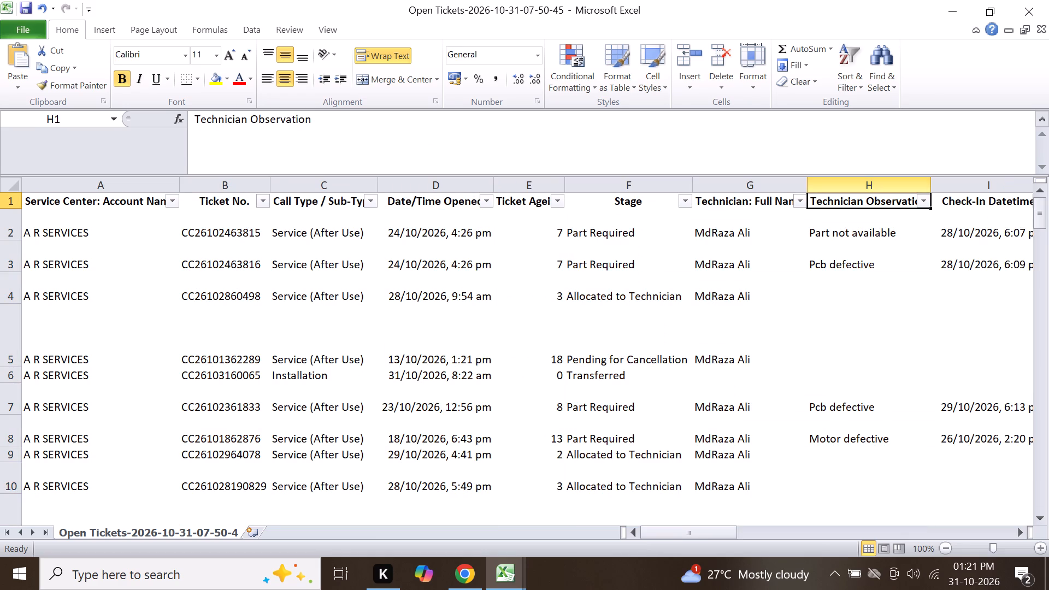
drag(859, 189, 157, 273)
right_click(155, 270)
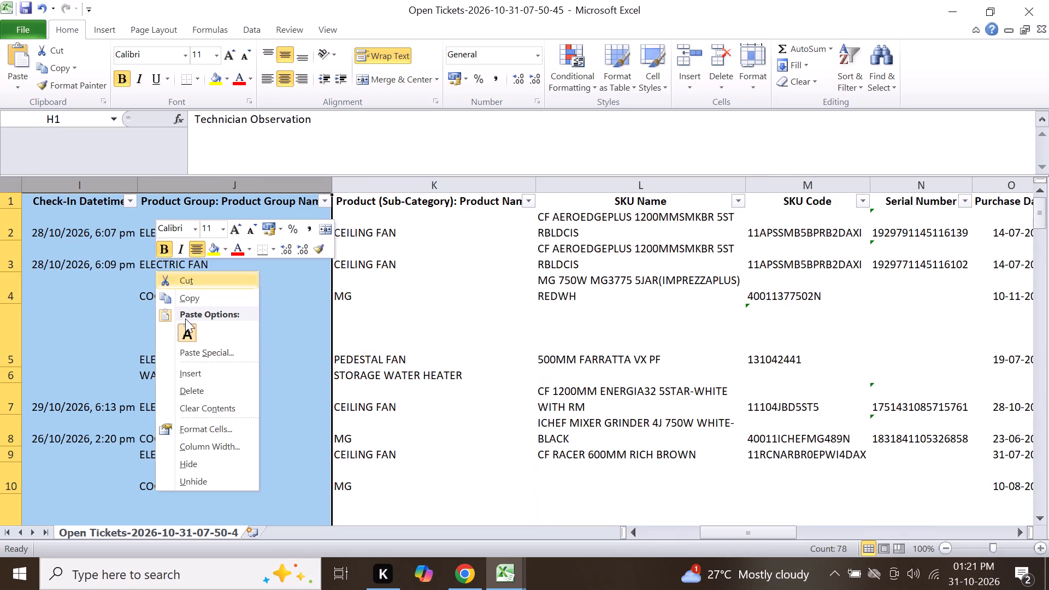
click(200, 386)
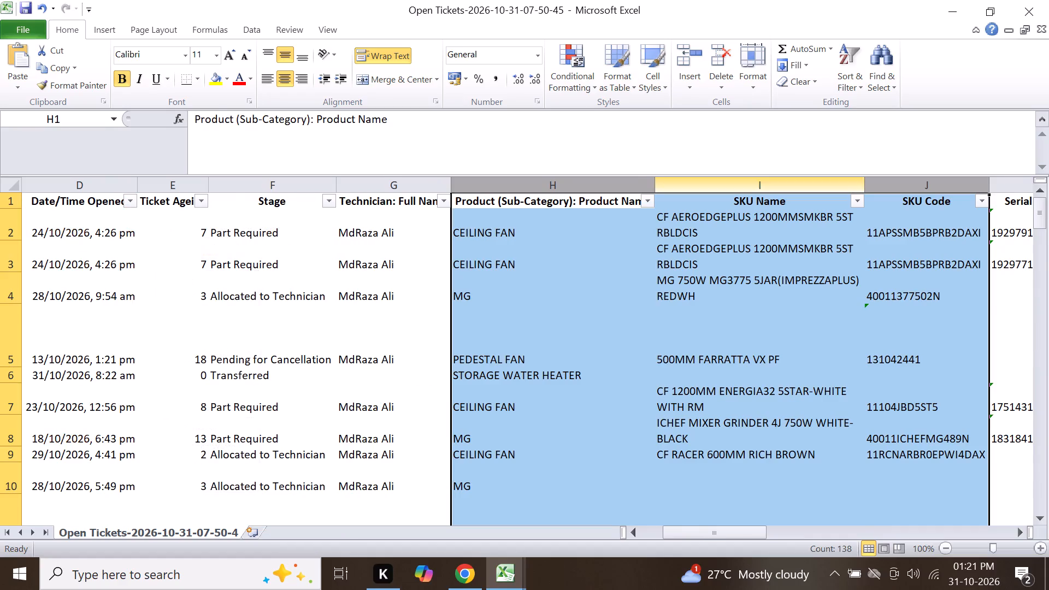
Delete the columns from SKU Code through Reason For Manual Entry, and the Contact Email Id column.
drag(873, 191, 1000, 258)
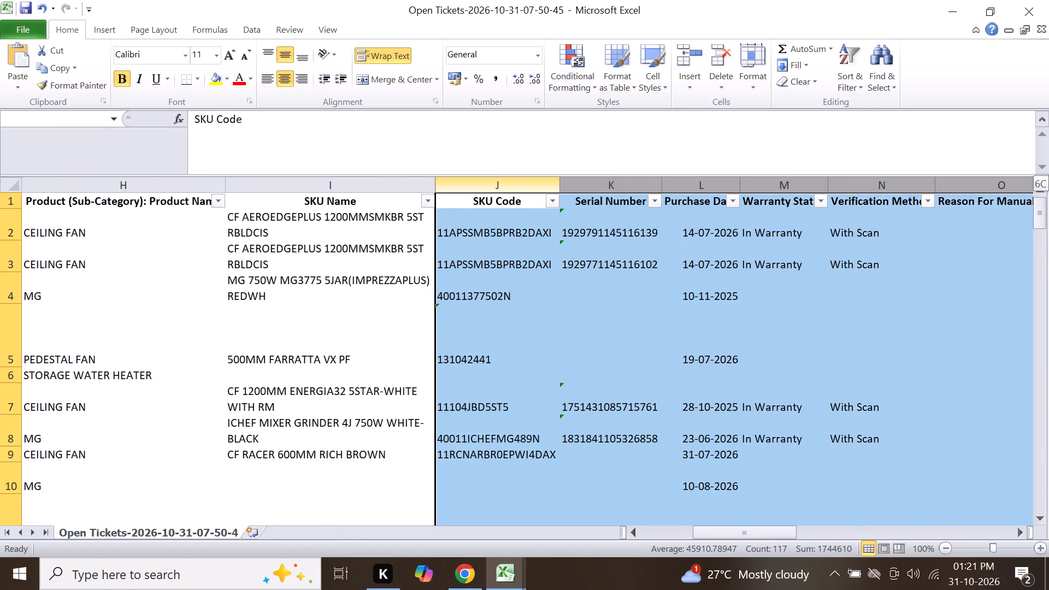
drag(1000, 258, 372, 258)
right_click(252, 256)
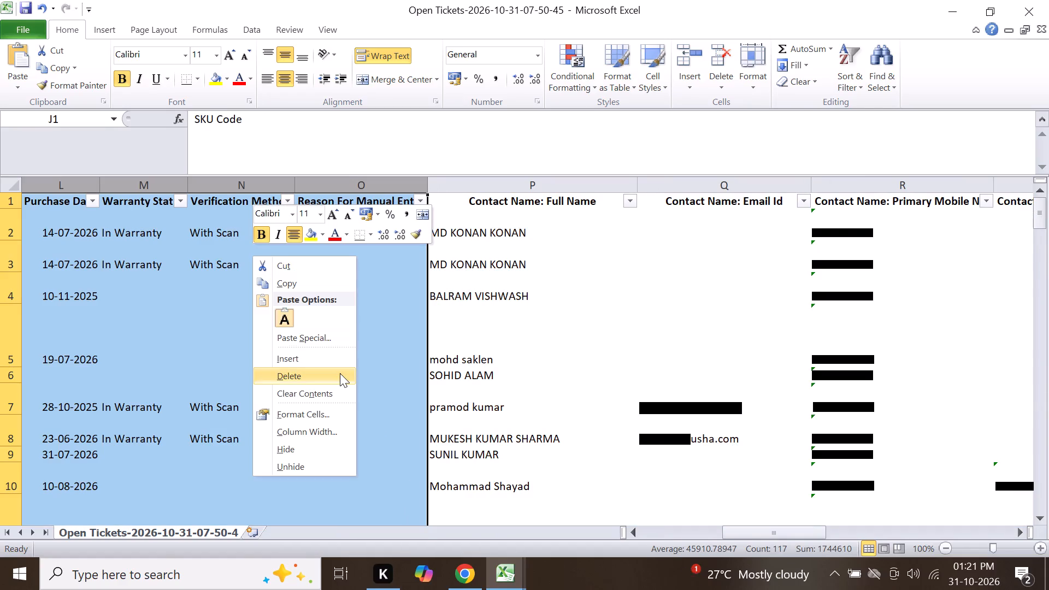
click(340, 373)
click(722, 187)
right_click(722, 188)
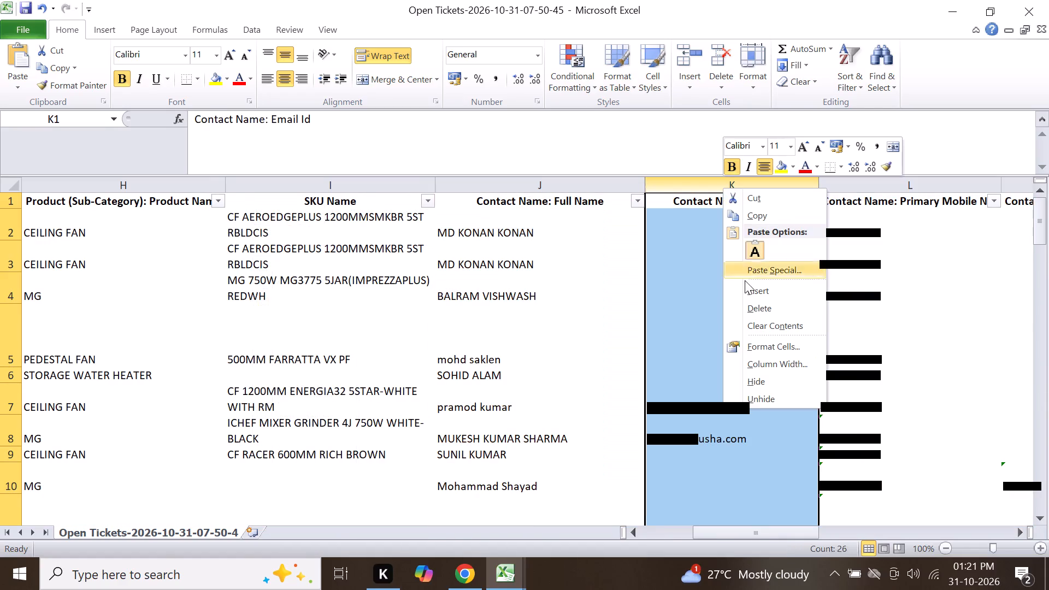
click(746, 298)
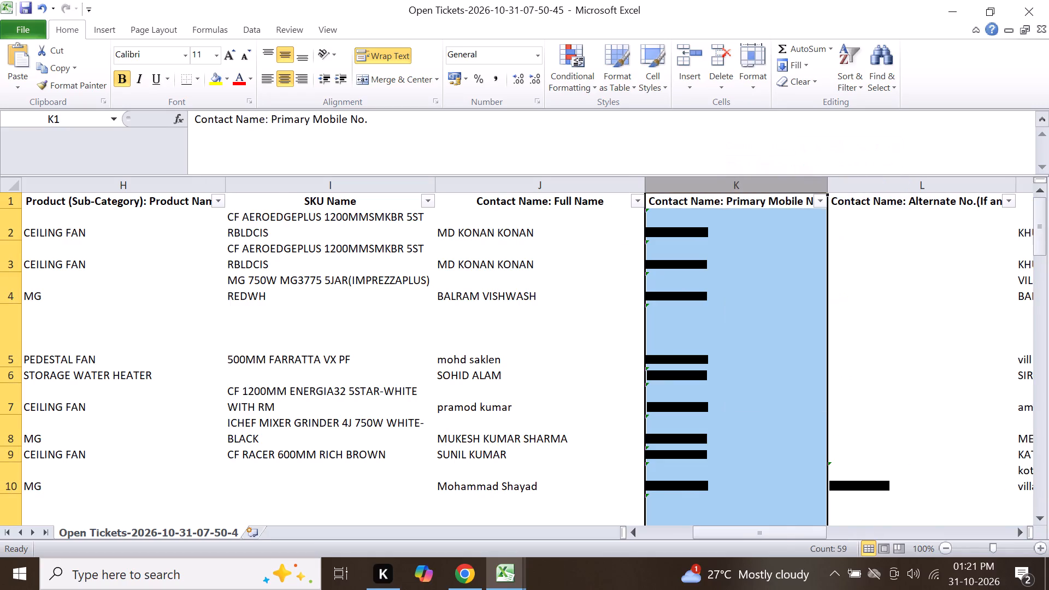
Delete the columns from Reminder Count up to, but not including, the Remark column.
drag(777, 534, 816, 534)
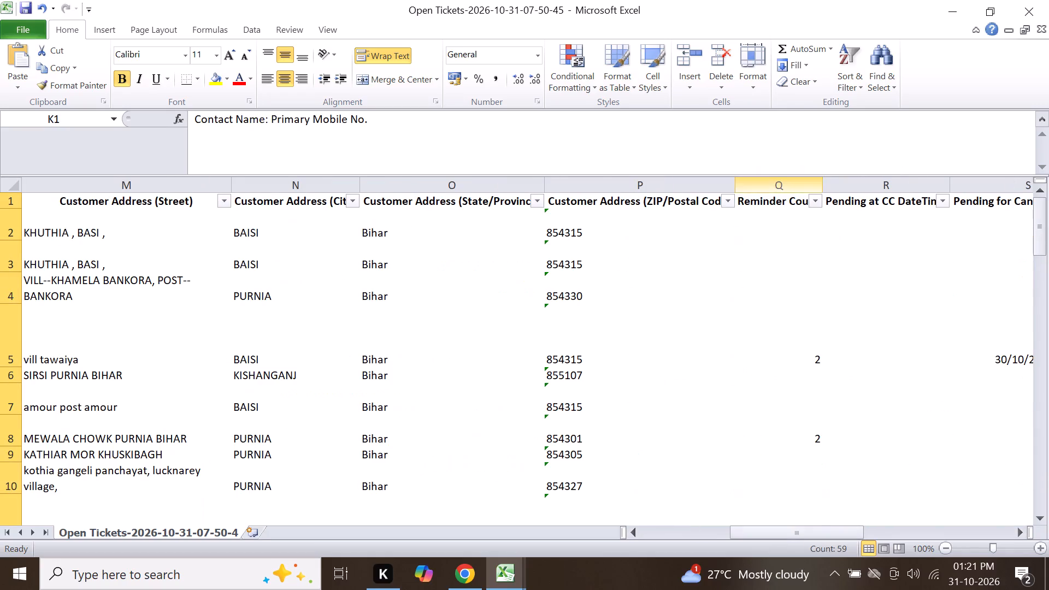
drag(769, 183, 651, 303)
right_click(573, 290)
drag(620, 396, 619, 409)
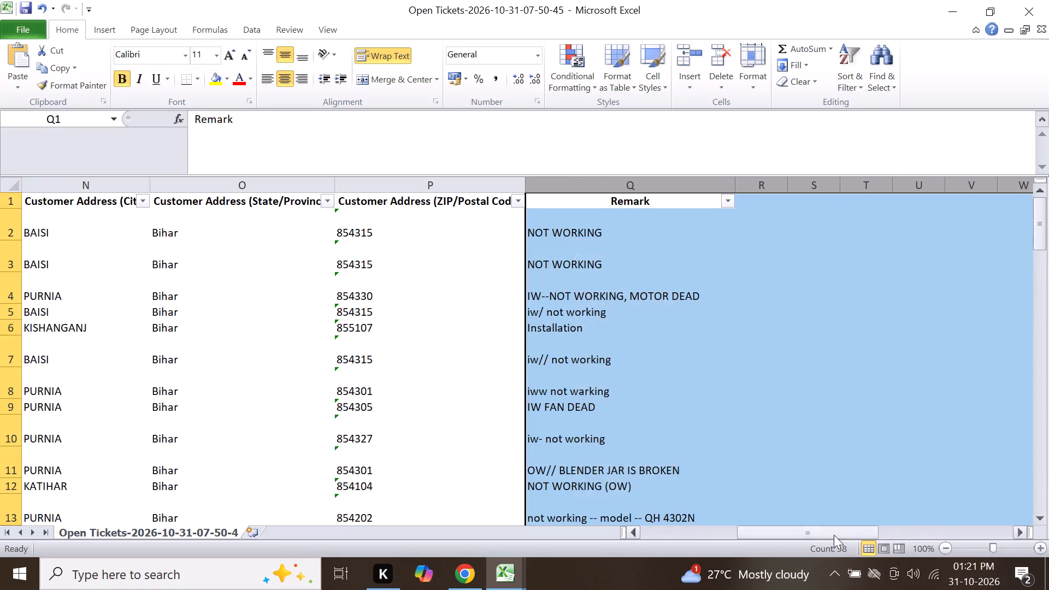
Sort the tickets by Date/Time Opened in Z to A order.
drag(833, 535, 542, 481)
click(453, 375)
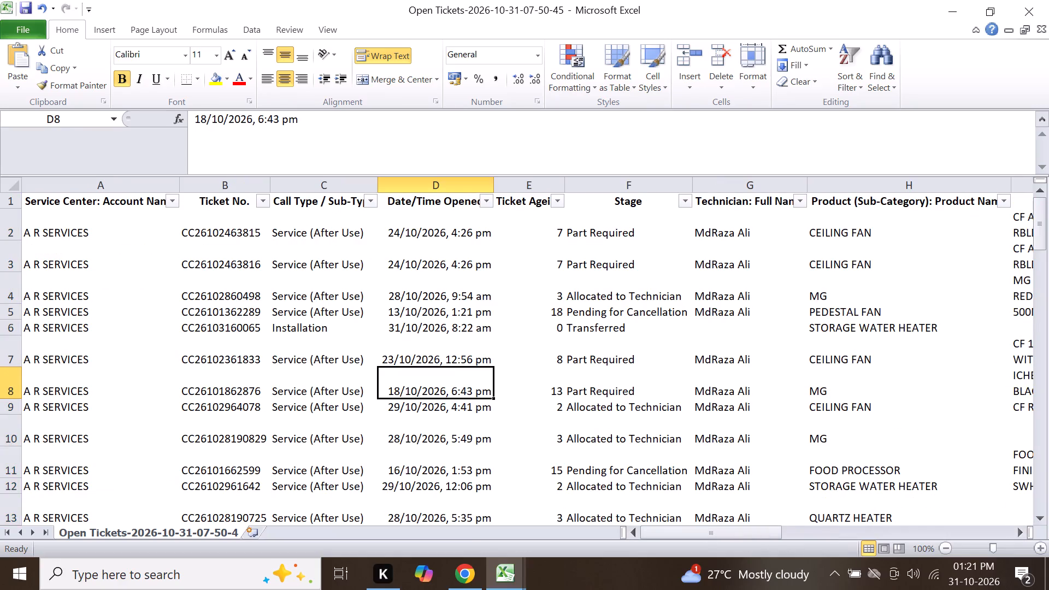
click(447, 260)
click(485, 201)
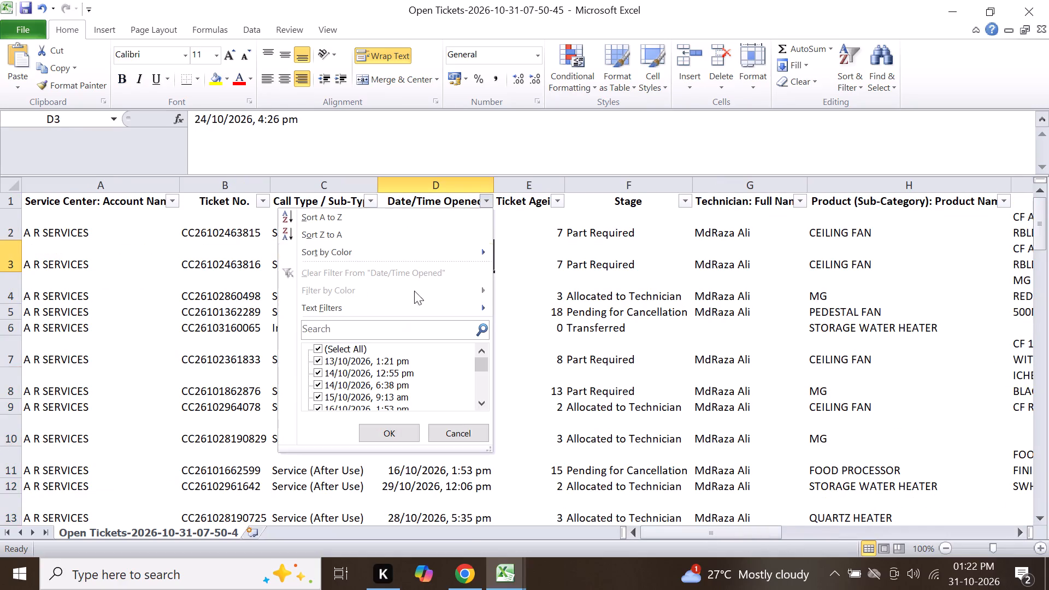
click(367, 238)
click(452, 296)
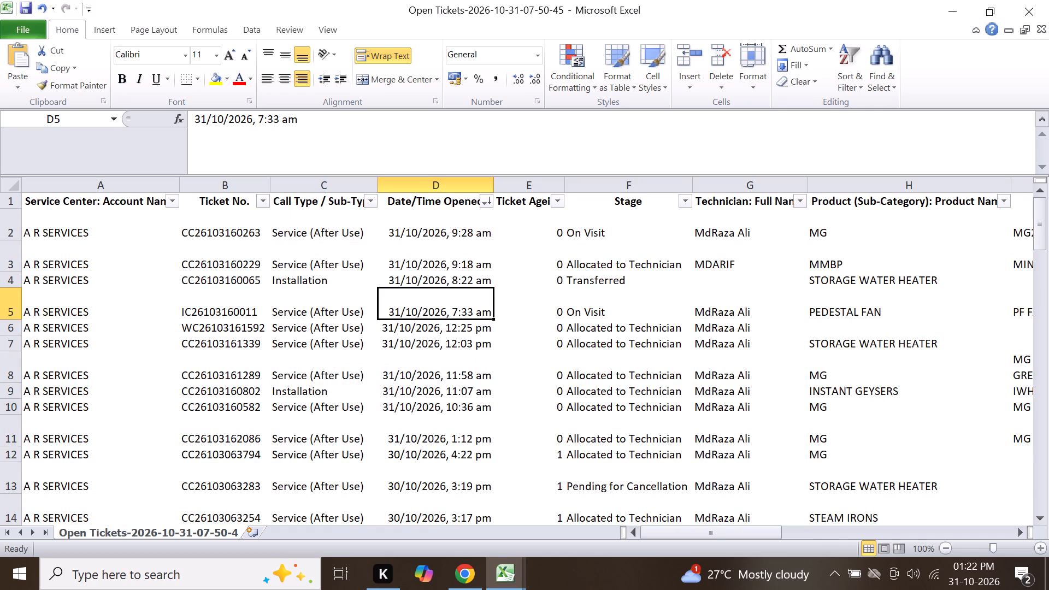
Filter the Stage column to show only Allocated to Technician.
click(689, 199)
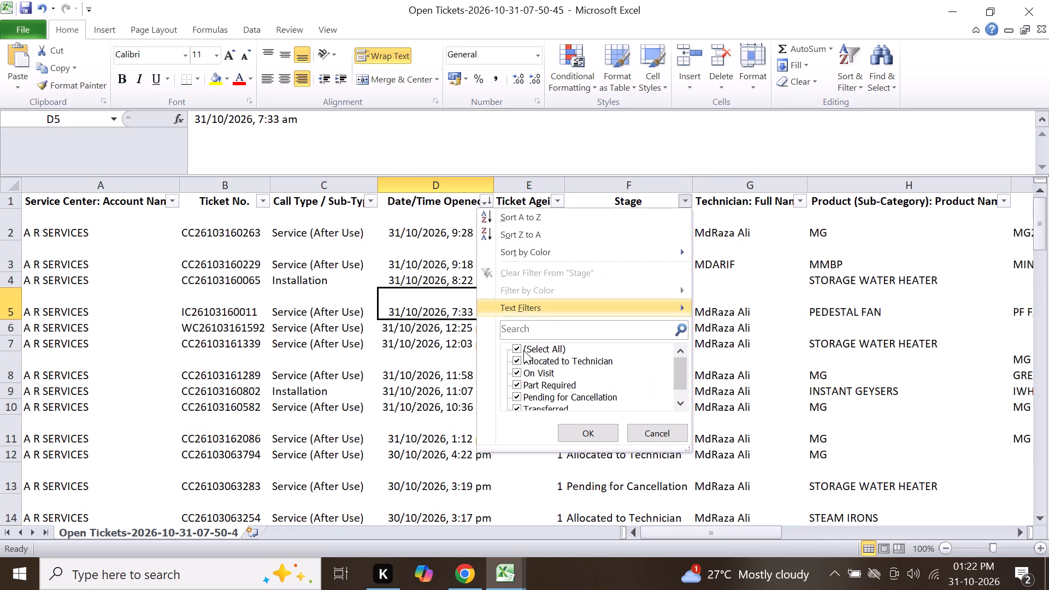
click(524, 347)
scroll(524, 394, down, 1)
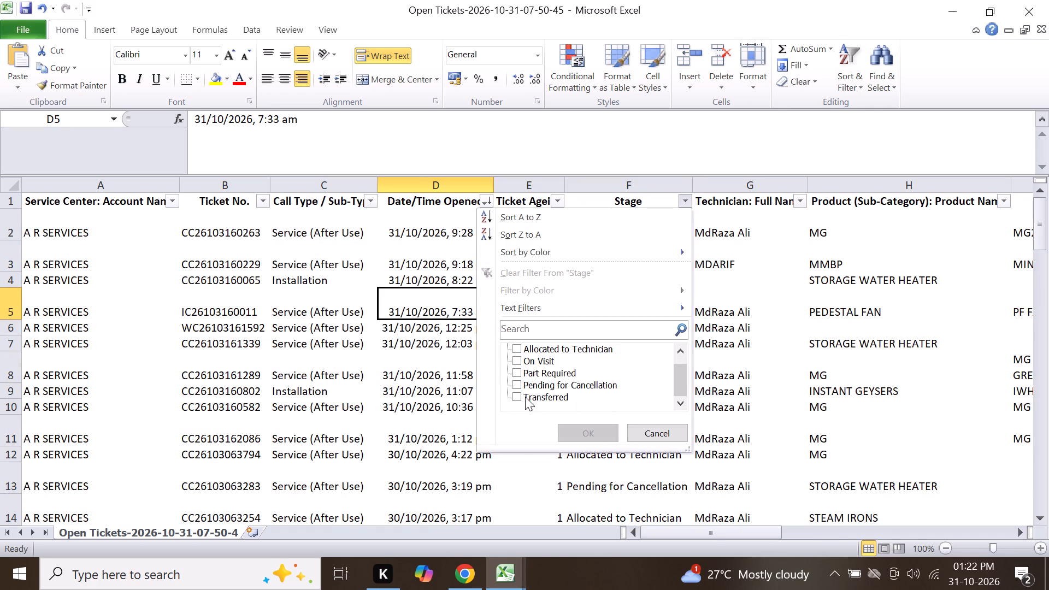
scroll(525, 396, up, 1)
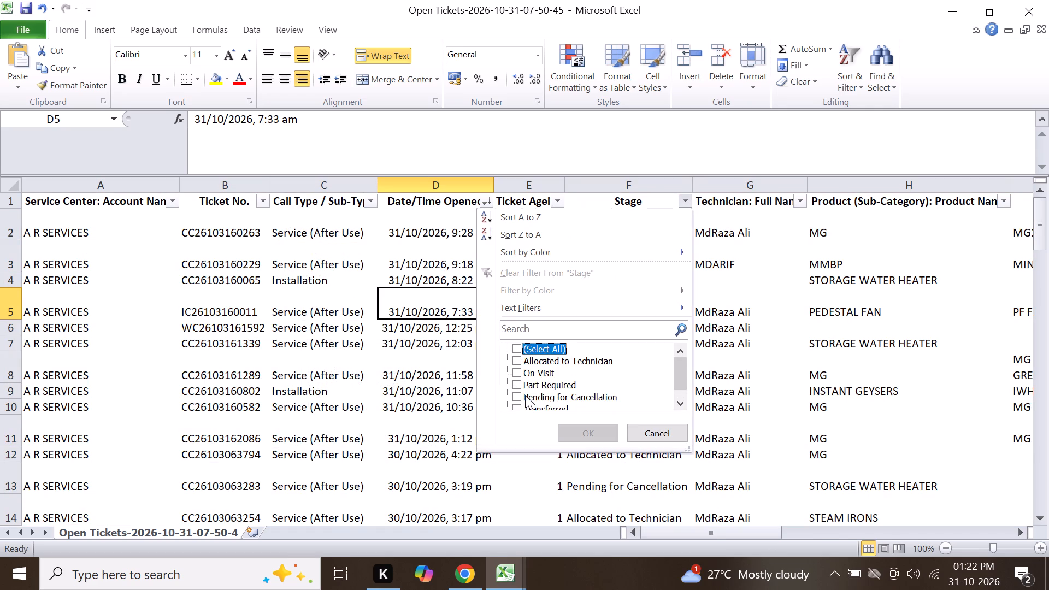
scroll(525, 395, down, 1)
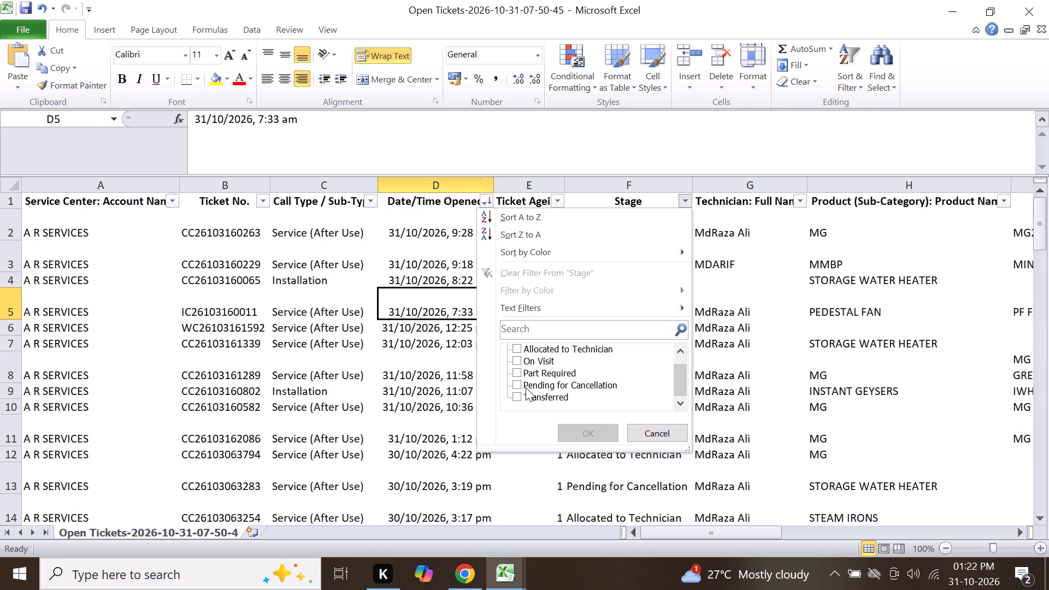
click(516, 347)
click(577, 423)
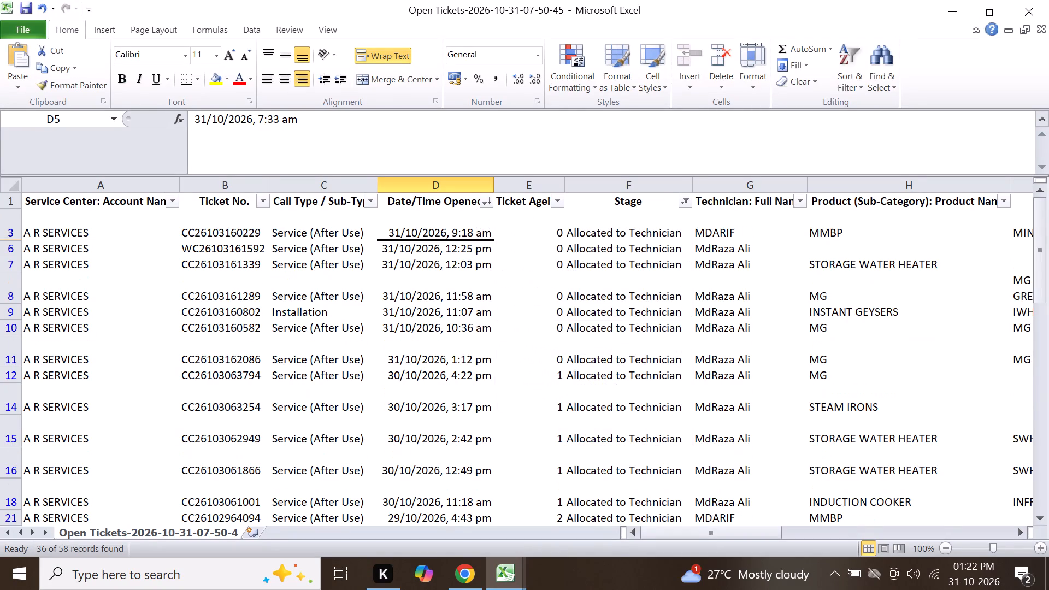
click(618, 182)
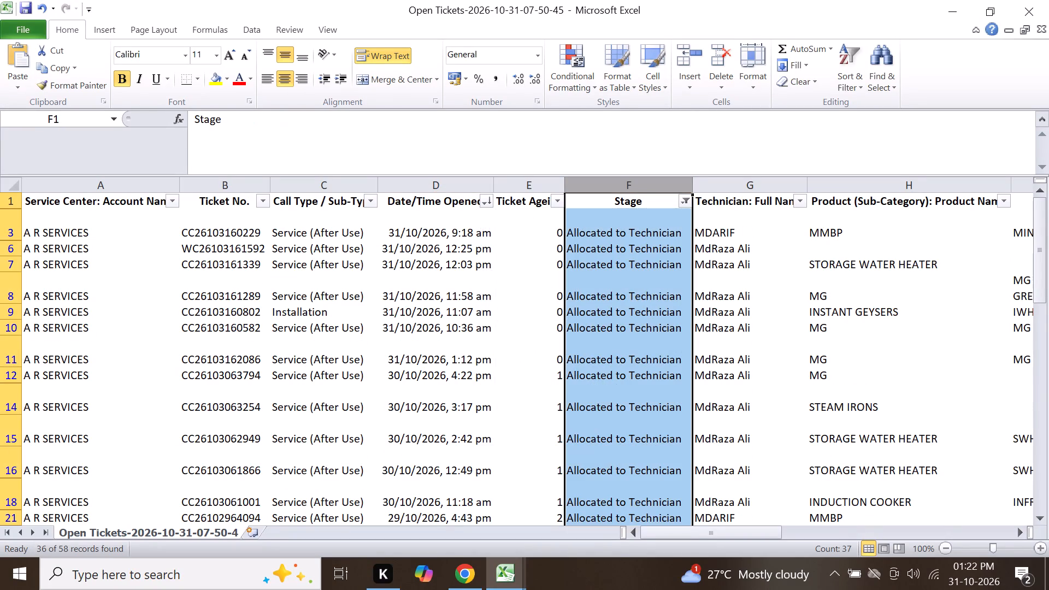
scroll(606, 378, down, 1)
scroll(606, 378, up, 2)
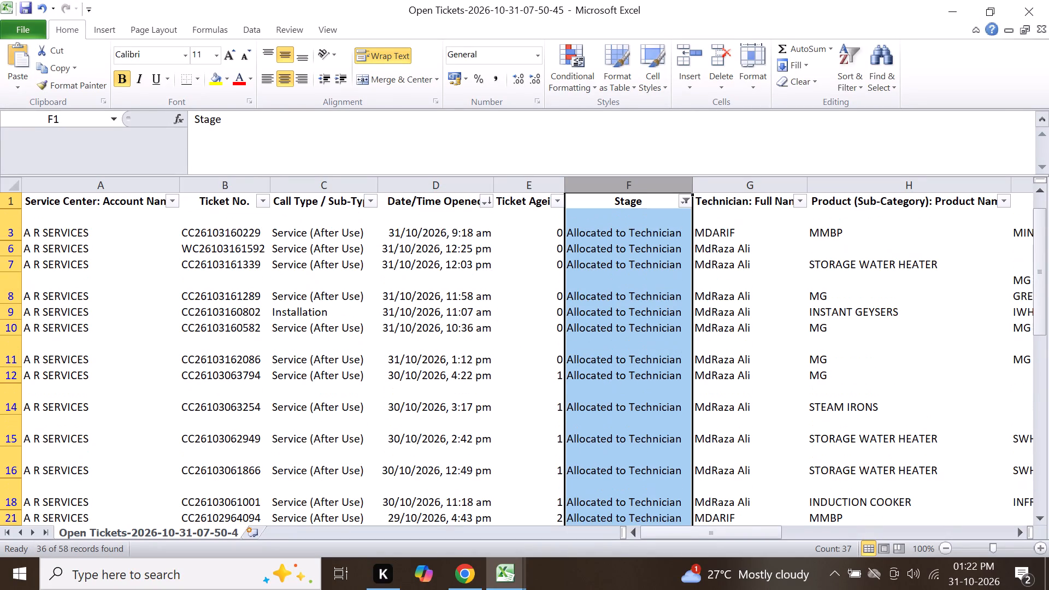
scroll(606, 376, up, 3)
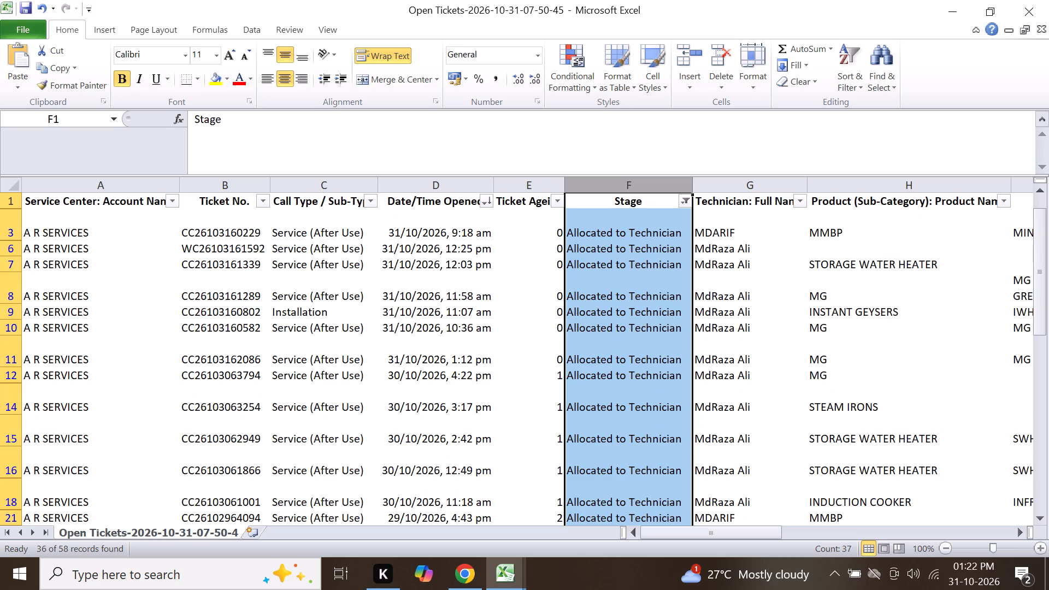
click(4, 246)
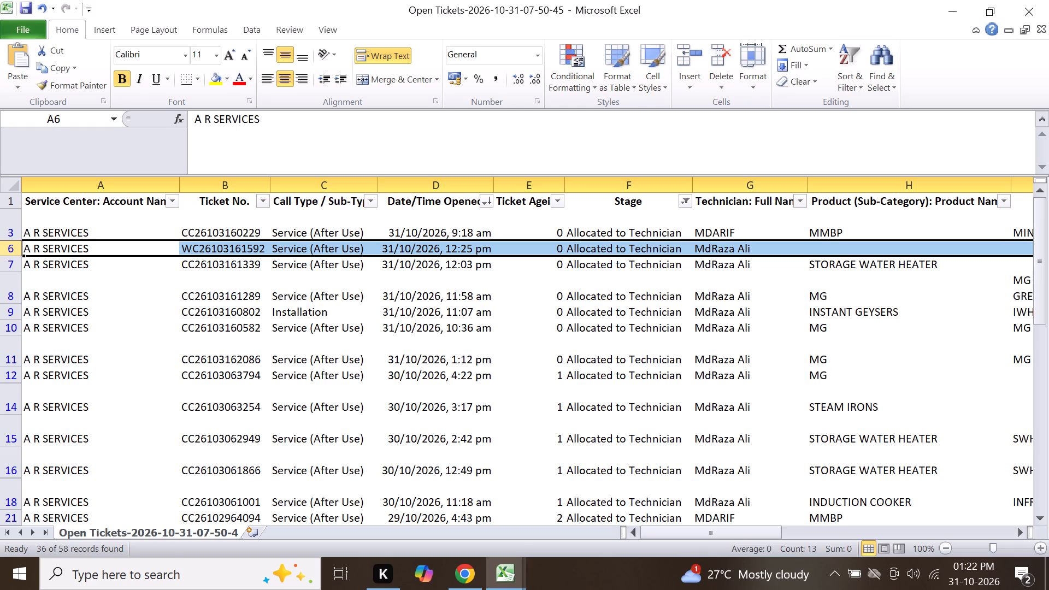
key(ctrl+c)
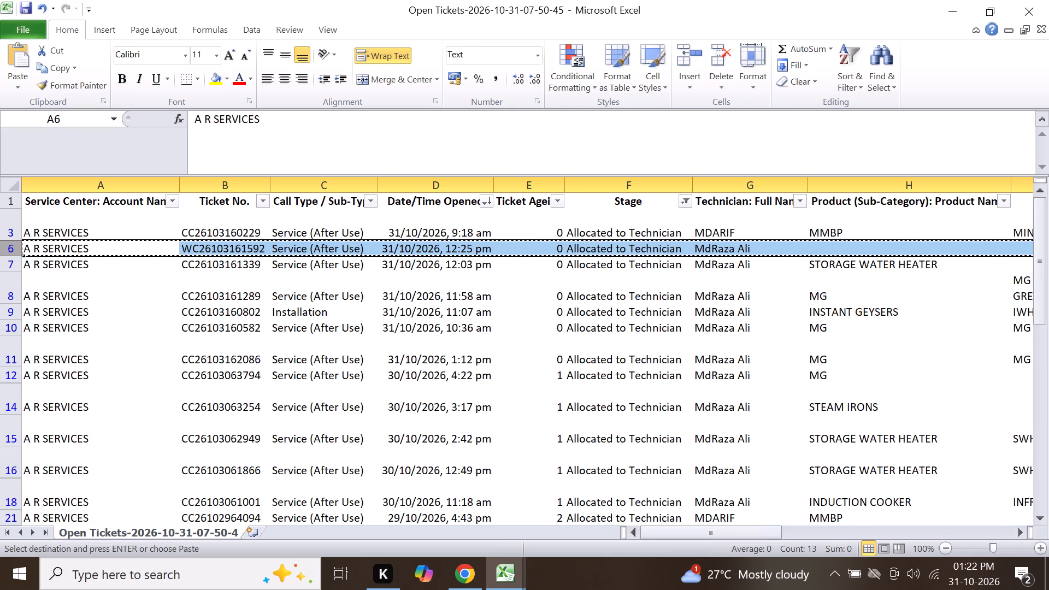
click(464, 579)
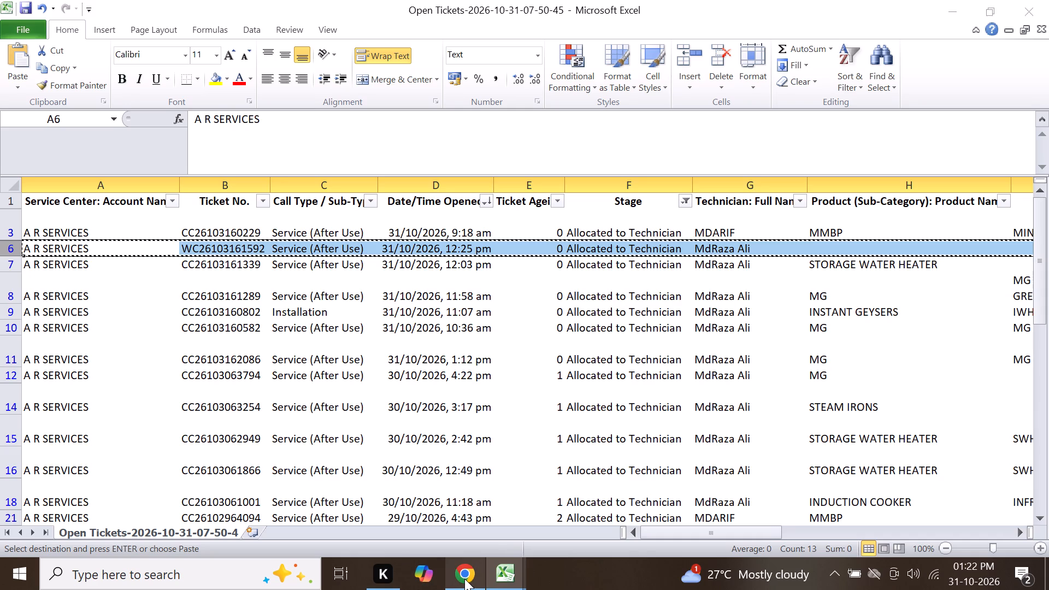
click(324, 43)
click(327, 12)
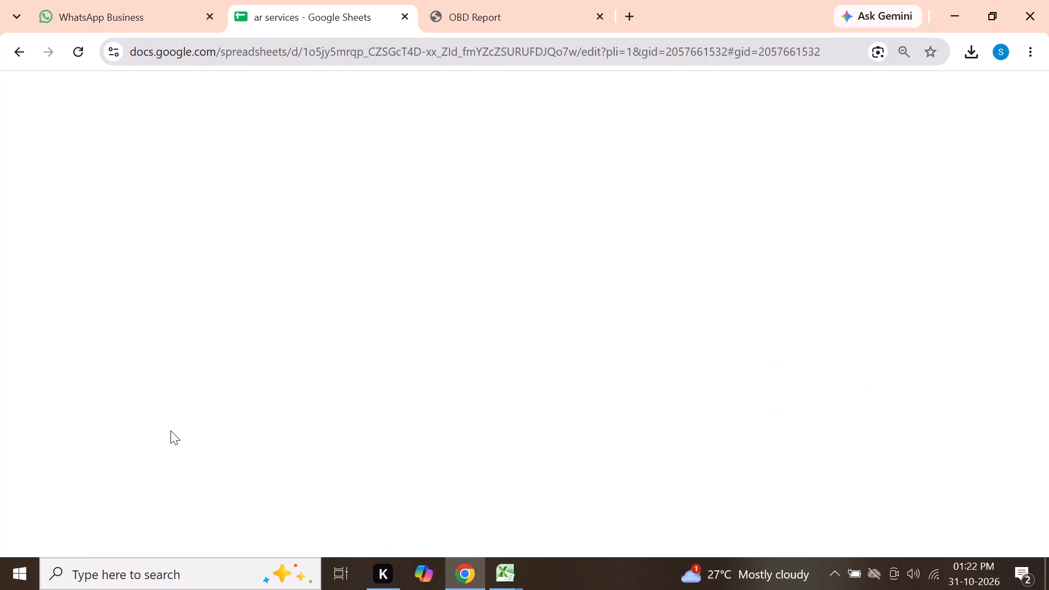
scroll(159, 436, down, 4)
scroll(159, 438, up, 3)
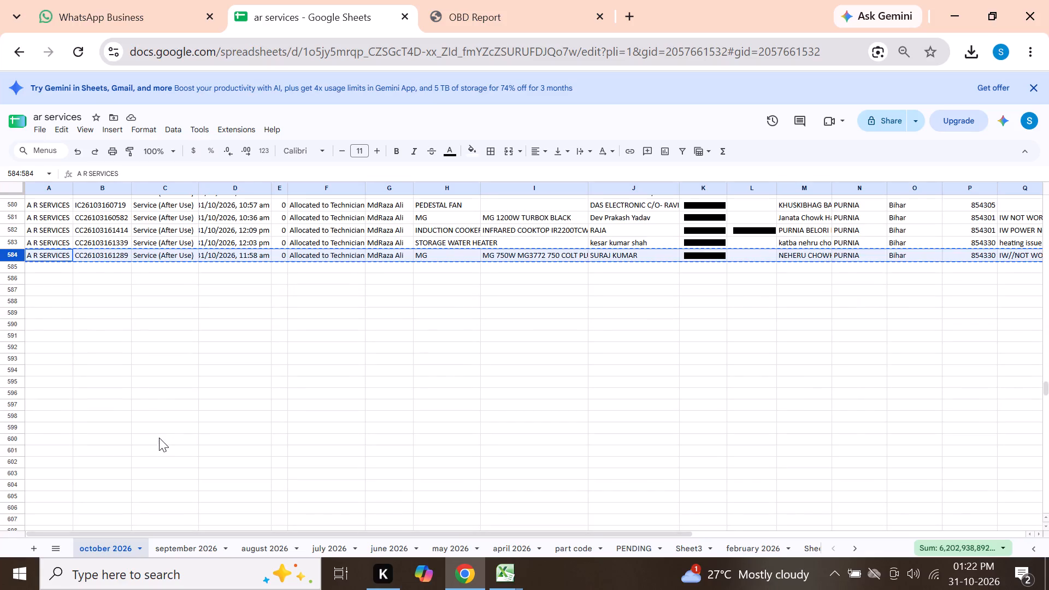
click(56, 268)
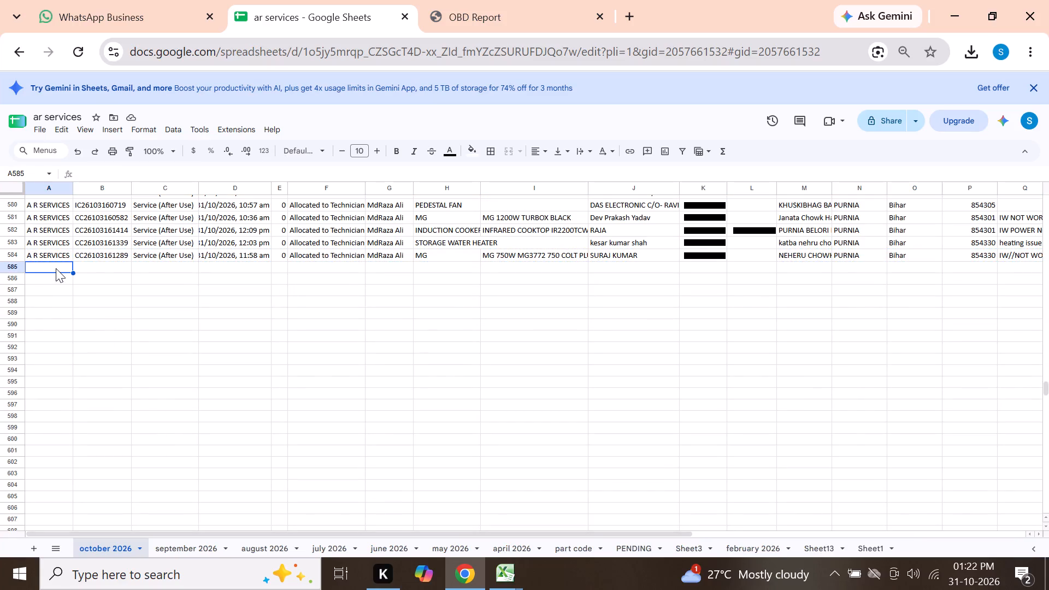
key(ctrl+v)
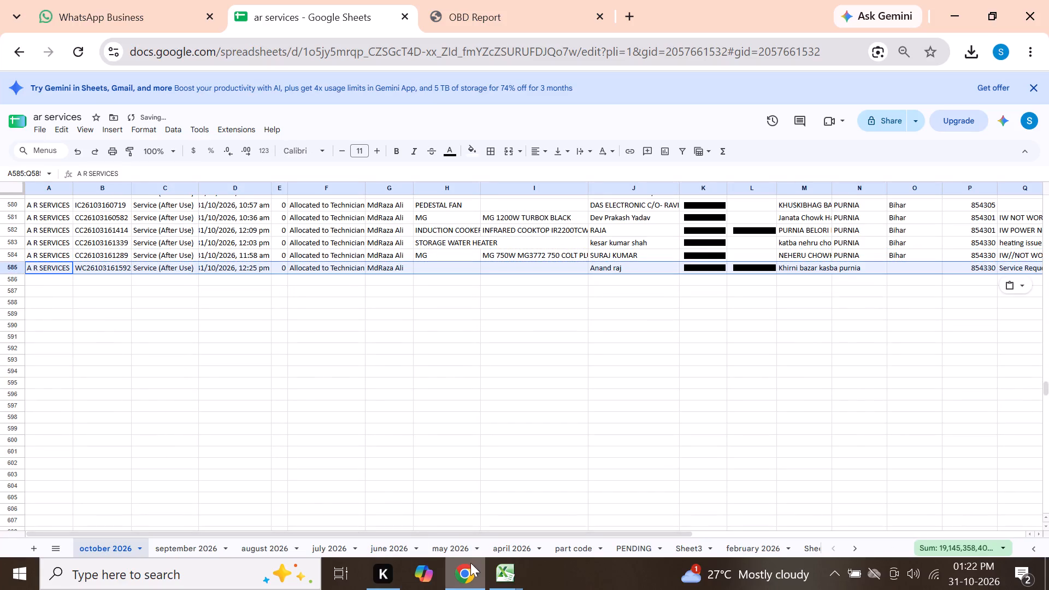
click(499, 570)
click(799, 535)
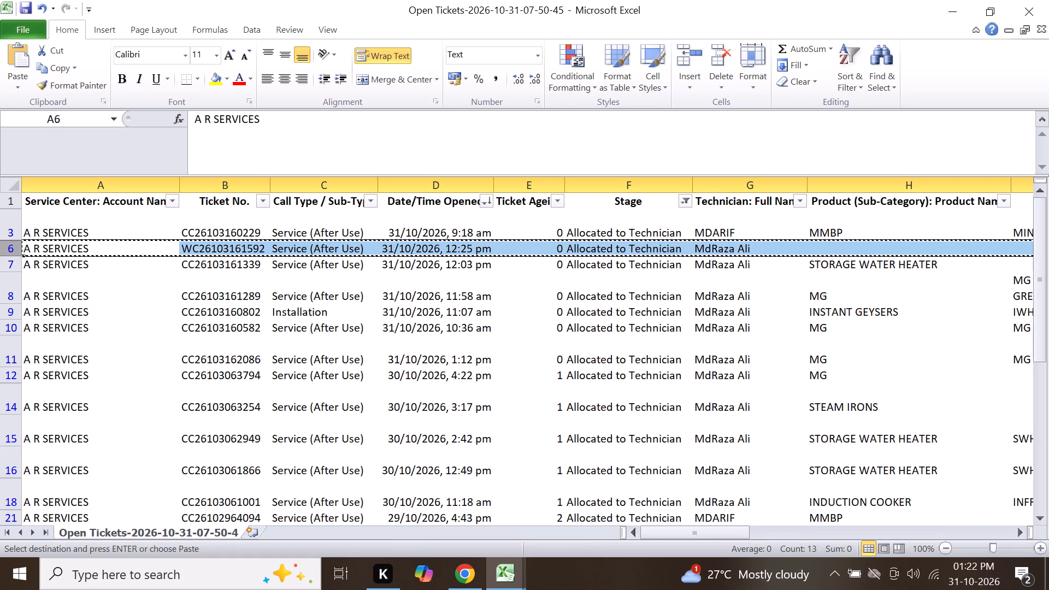
click(0, 353)
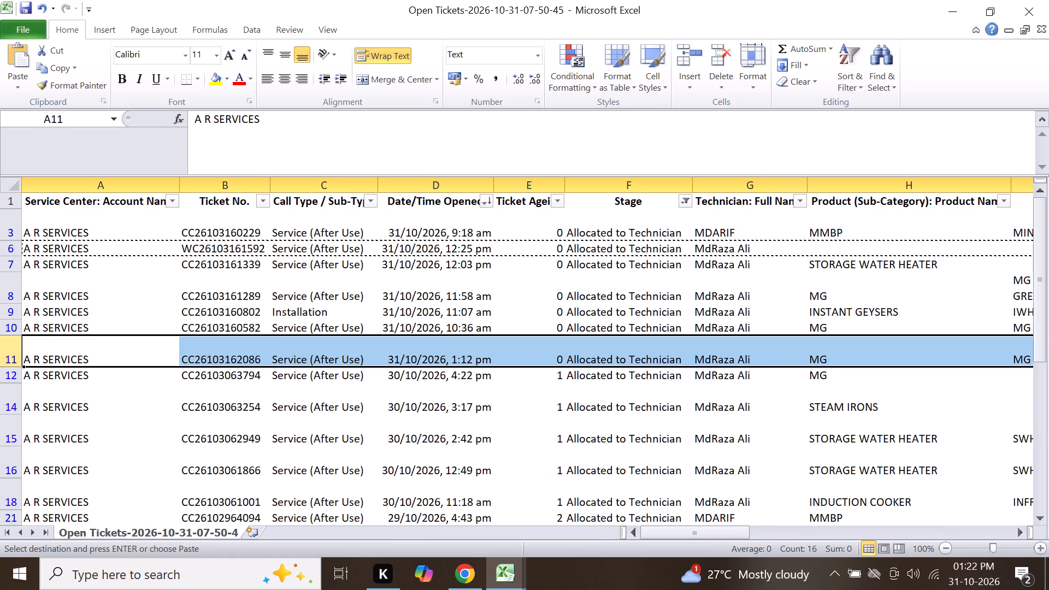
key(ctrl+c)
click(478, 579)
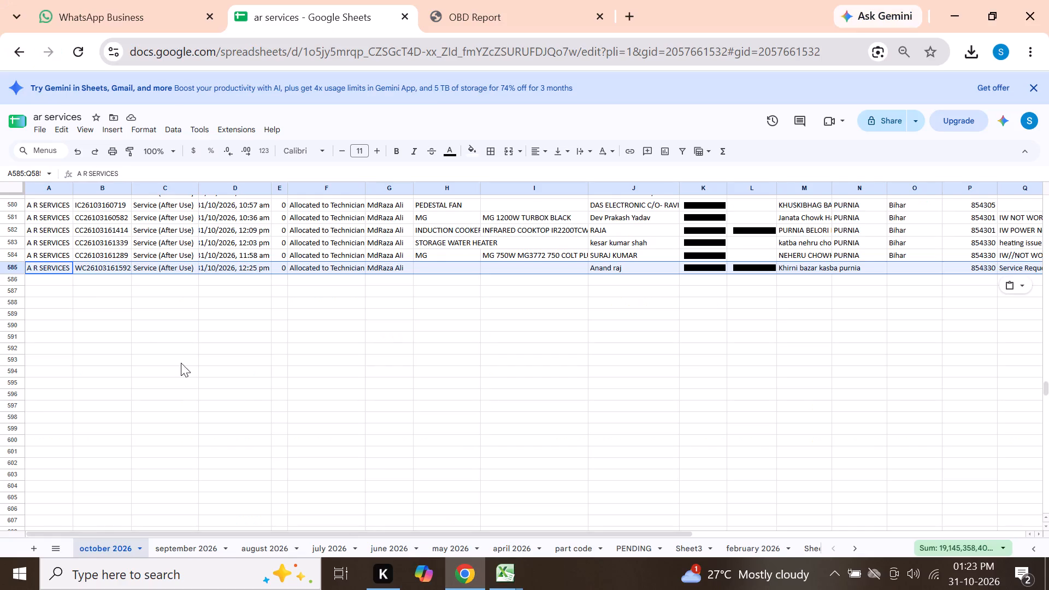
click(48, 279)
key(ctrl+v)
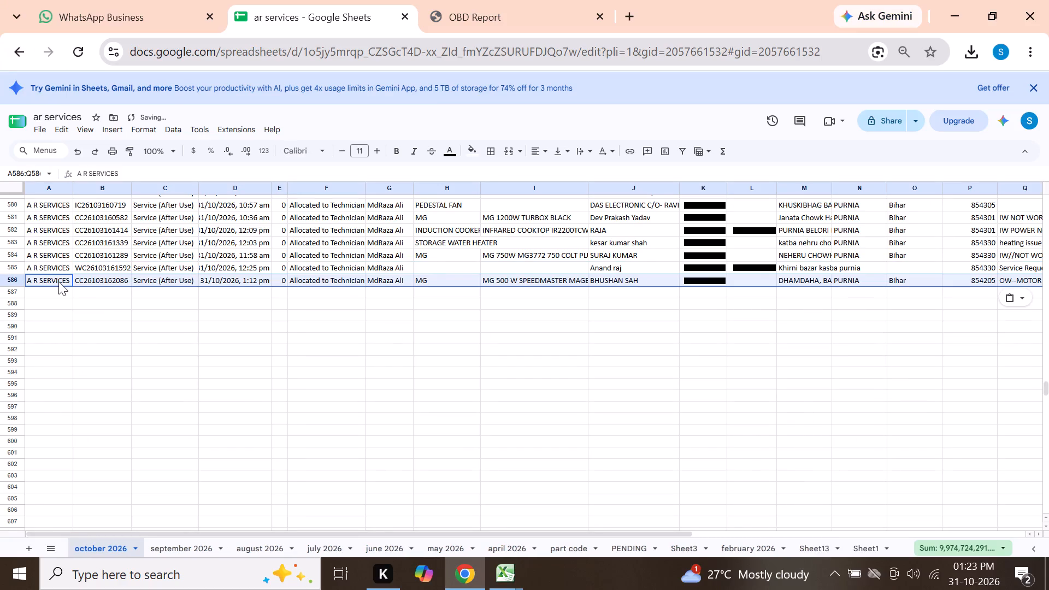
click(14, 279)
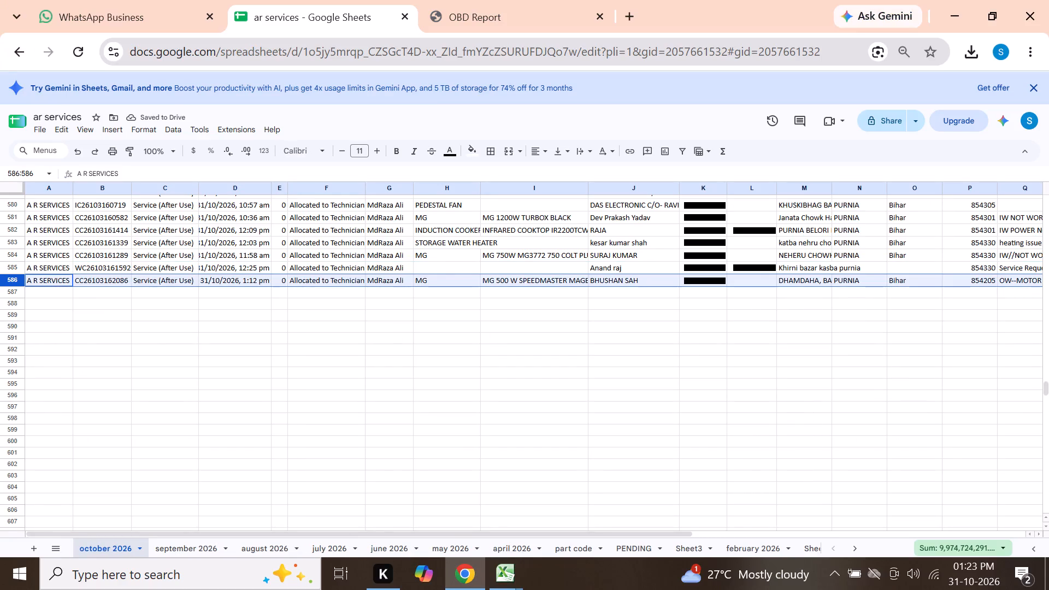
key(ctrl+c)
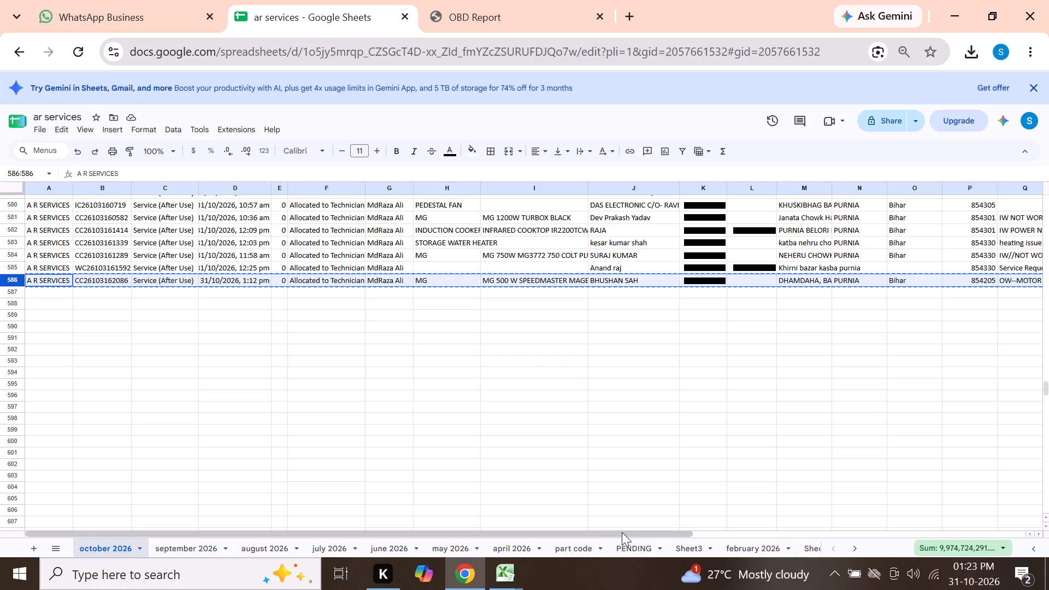
drag(619, 536, 703, 533)
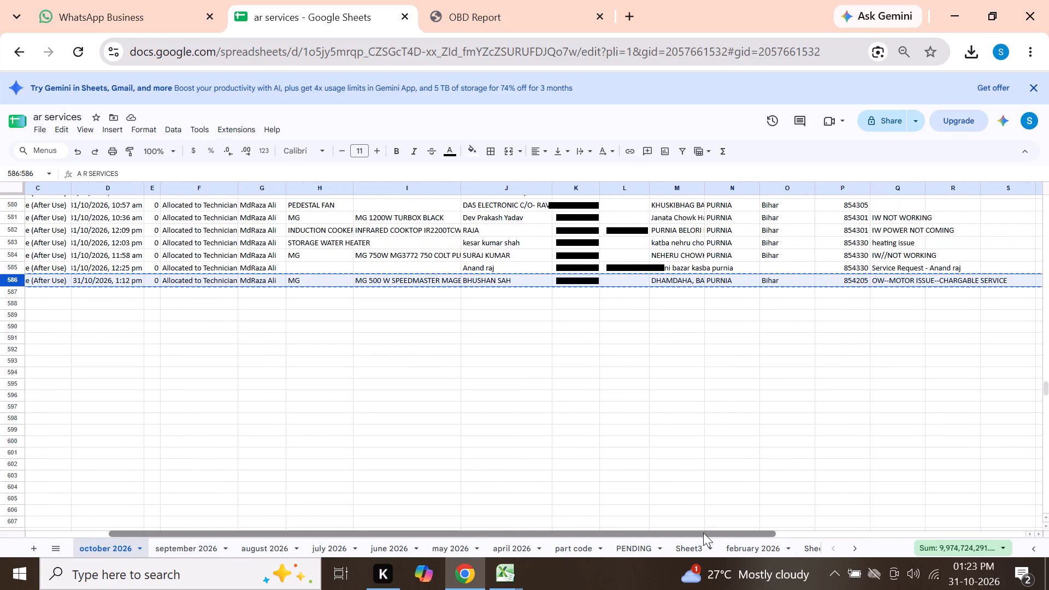
drag(703, 533, 702, 533)
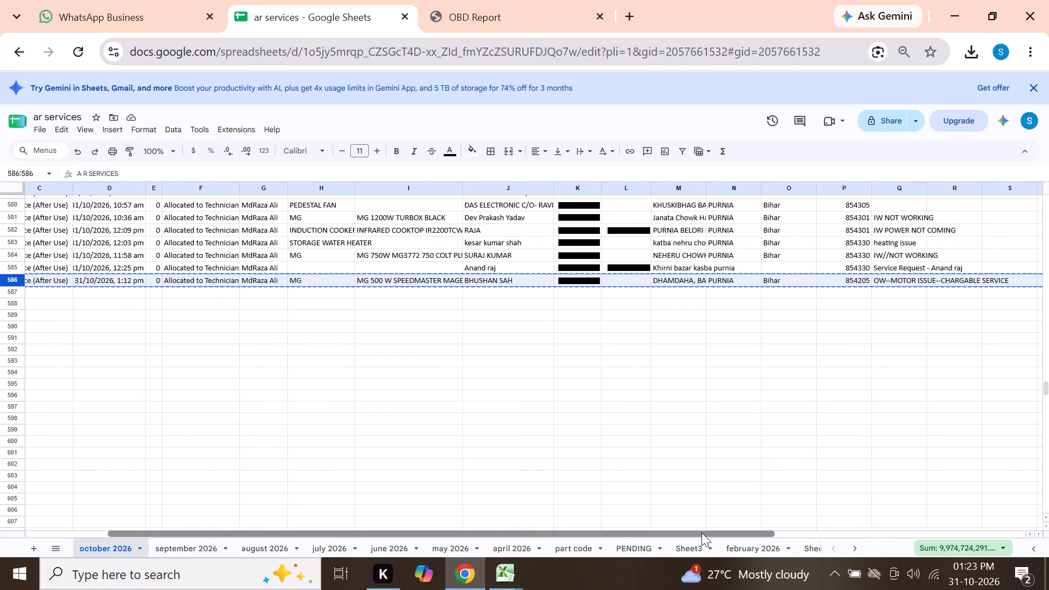
drag(702, 533, 555, 528)
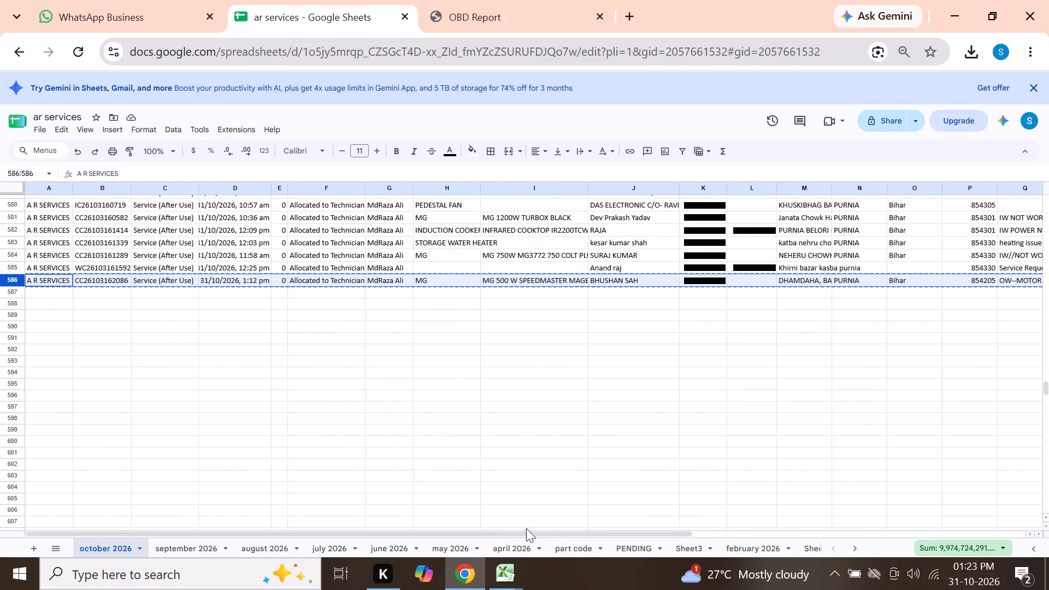